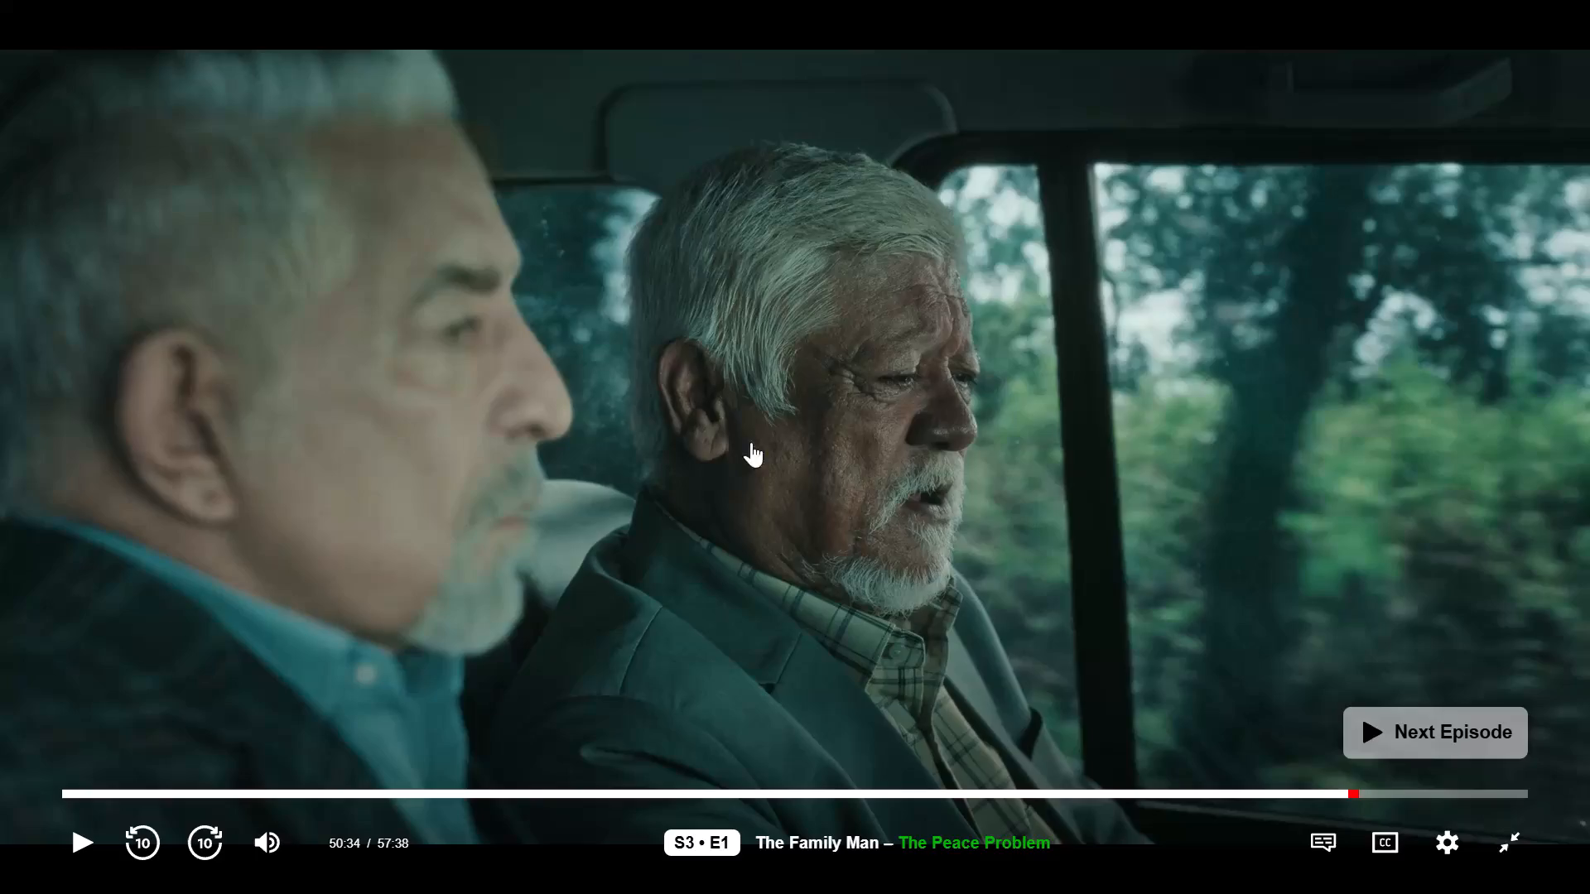
Exit the full-screen video and open the Google Sheets home page from the desktop shortcut.
click(1510, 840)
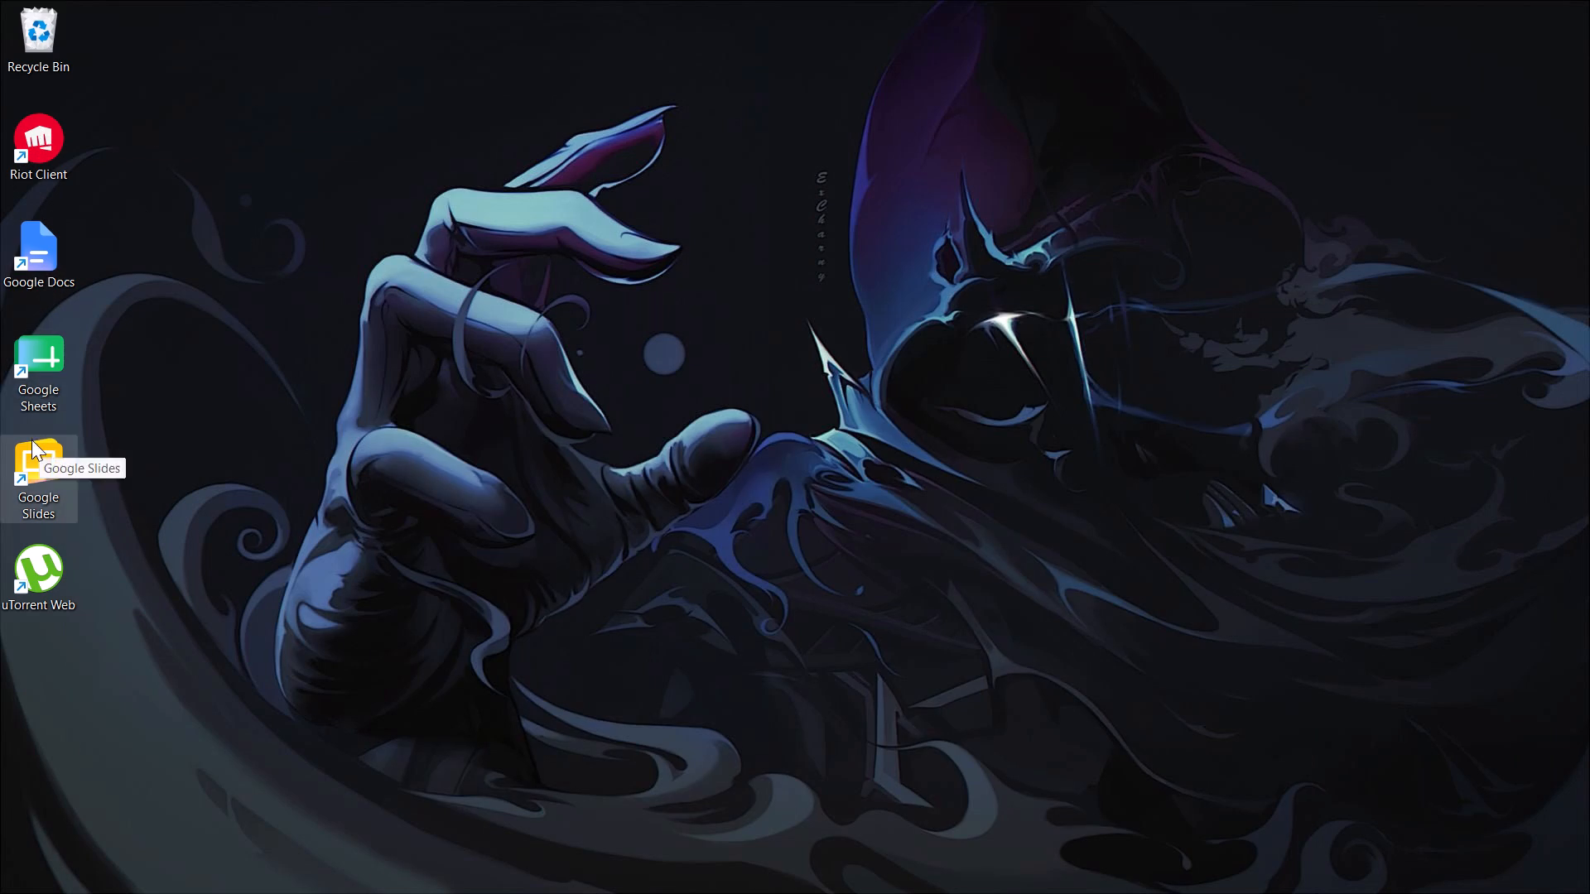
double_click(36, 363)
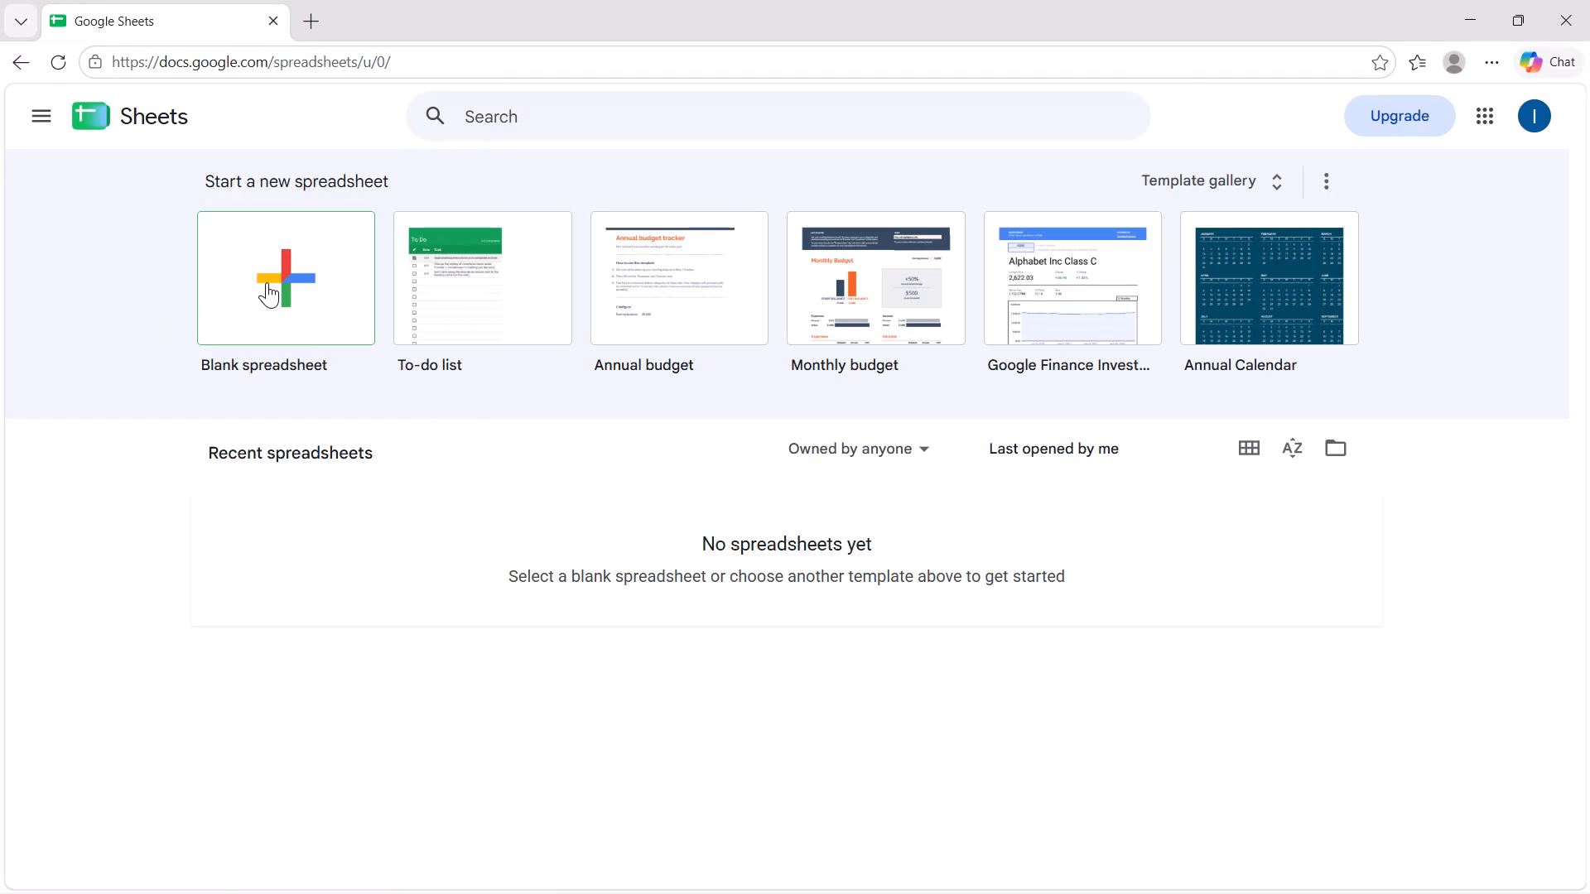
click(132, 123)
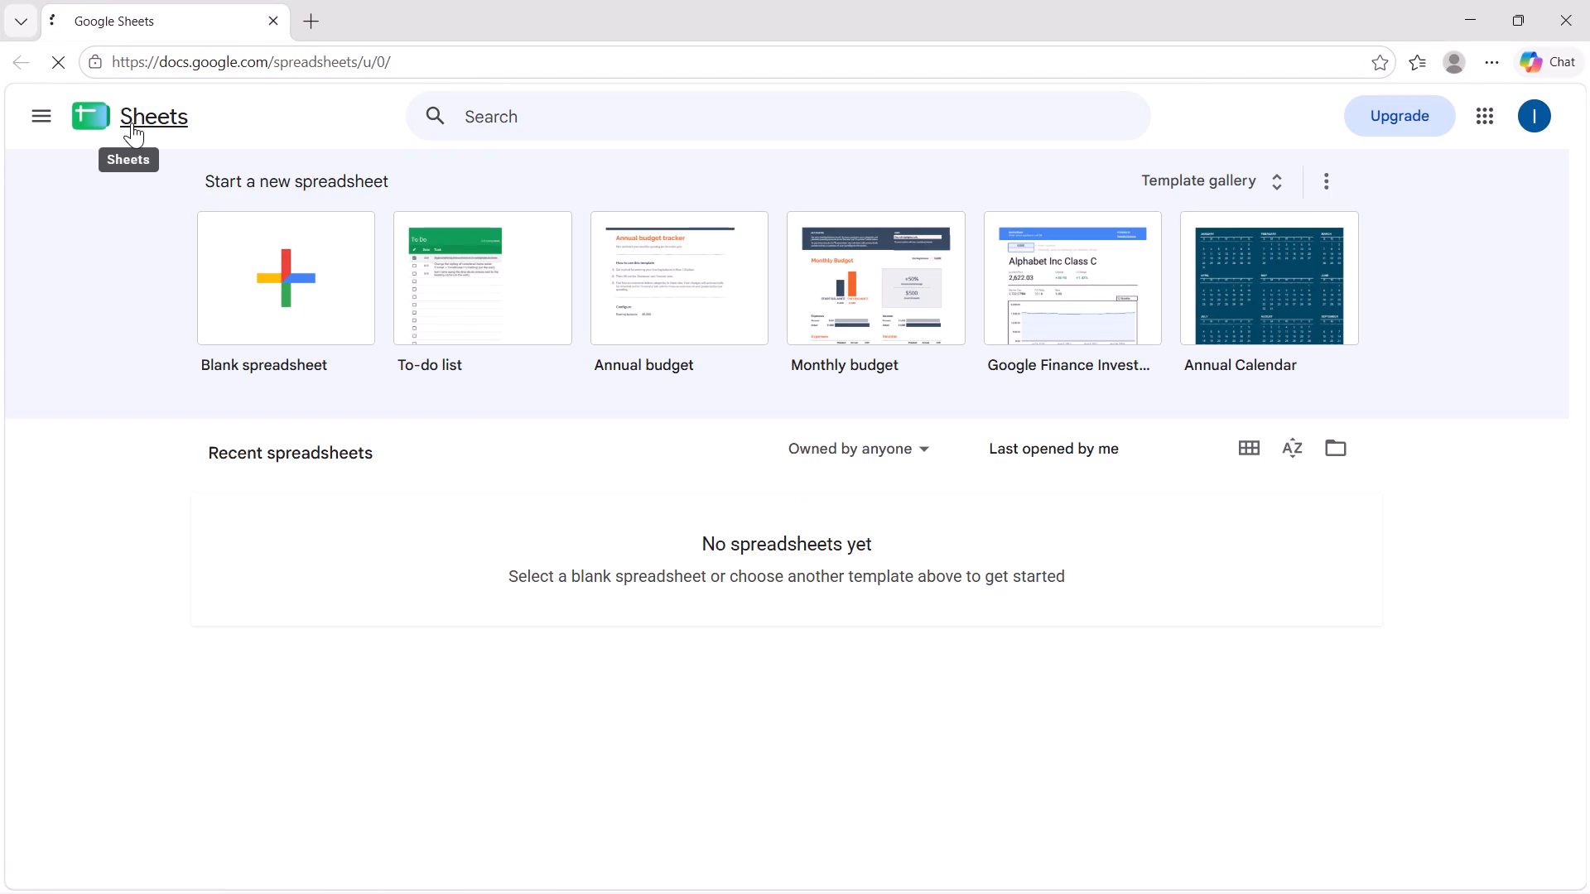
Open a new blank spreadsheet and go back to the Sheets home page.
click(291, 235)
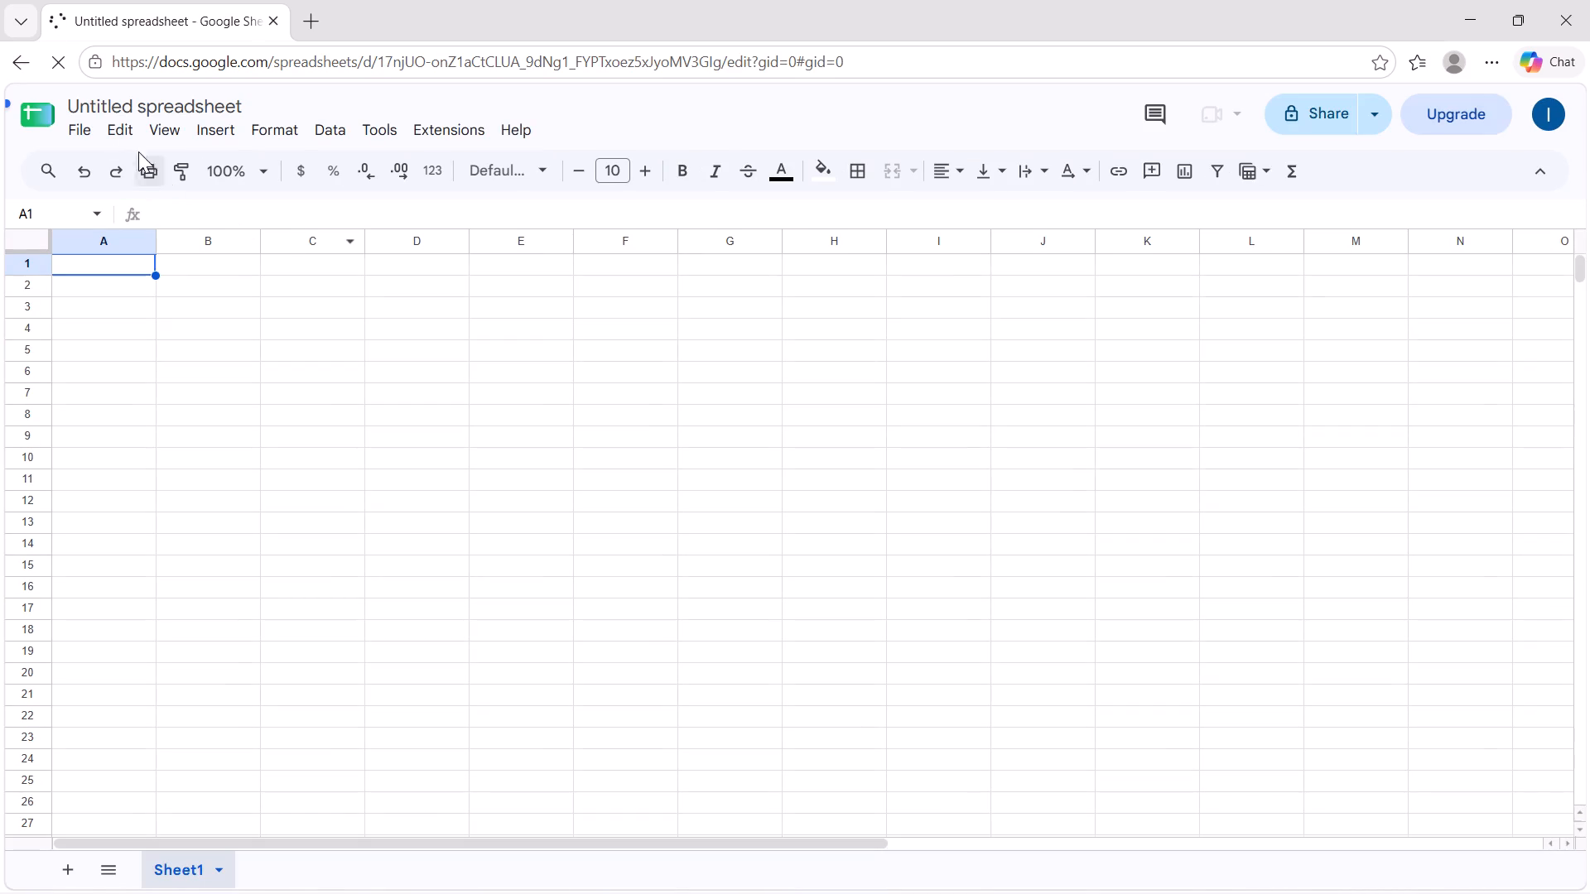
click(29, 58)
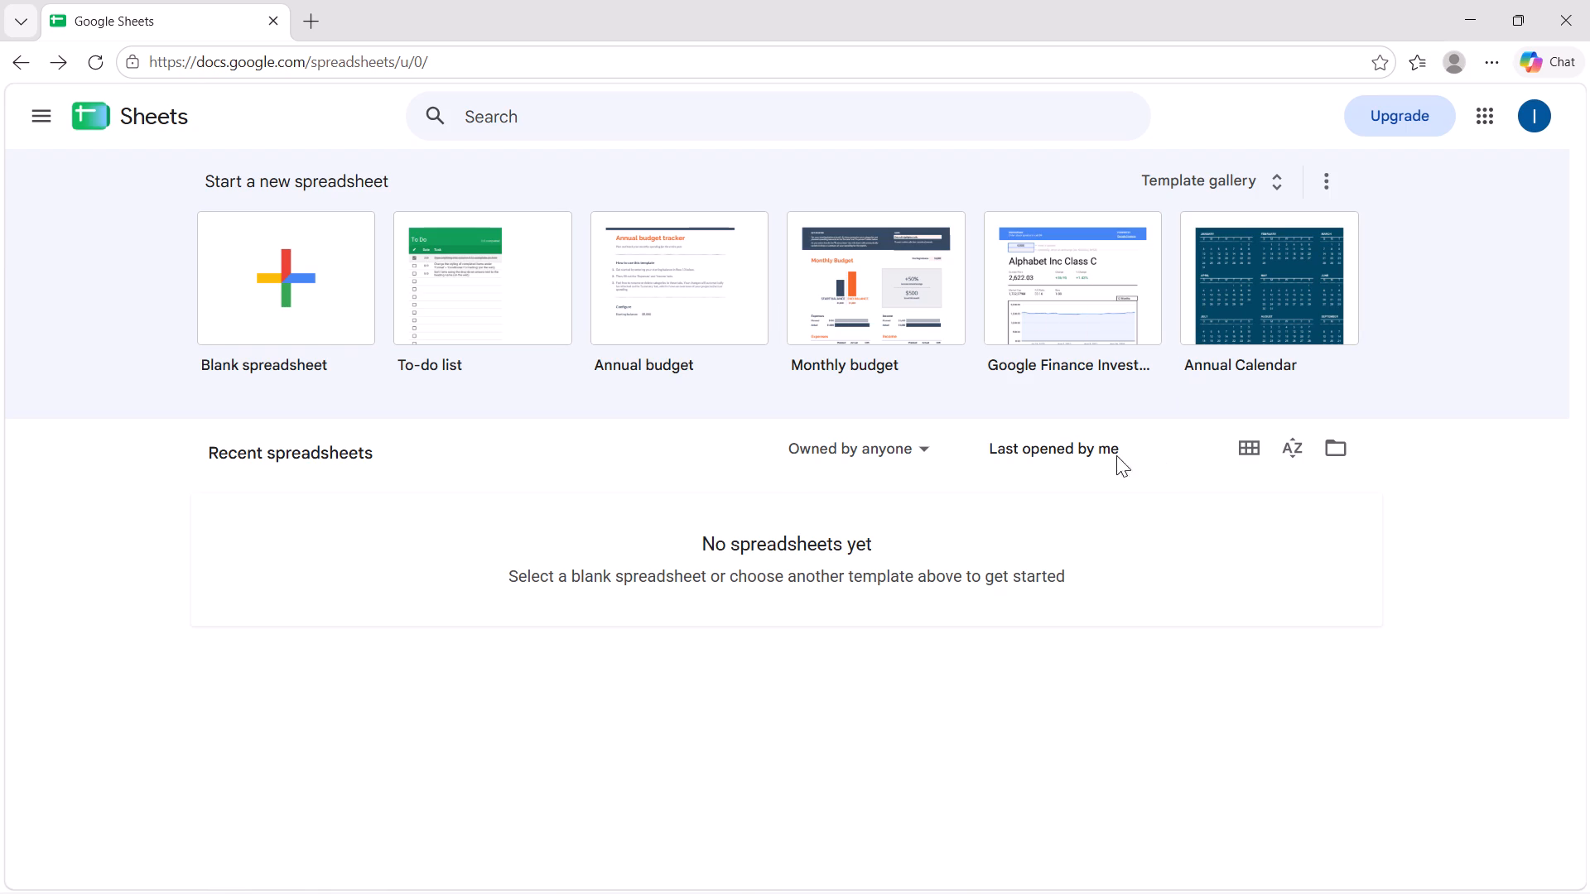
Look through the available Google apps, declining the offer to connect them to Gemini, and close the list.
click(1488, 126)
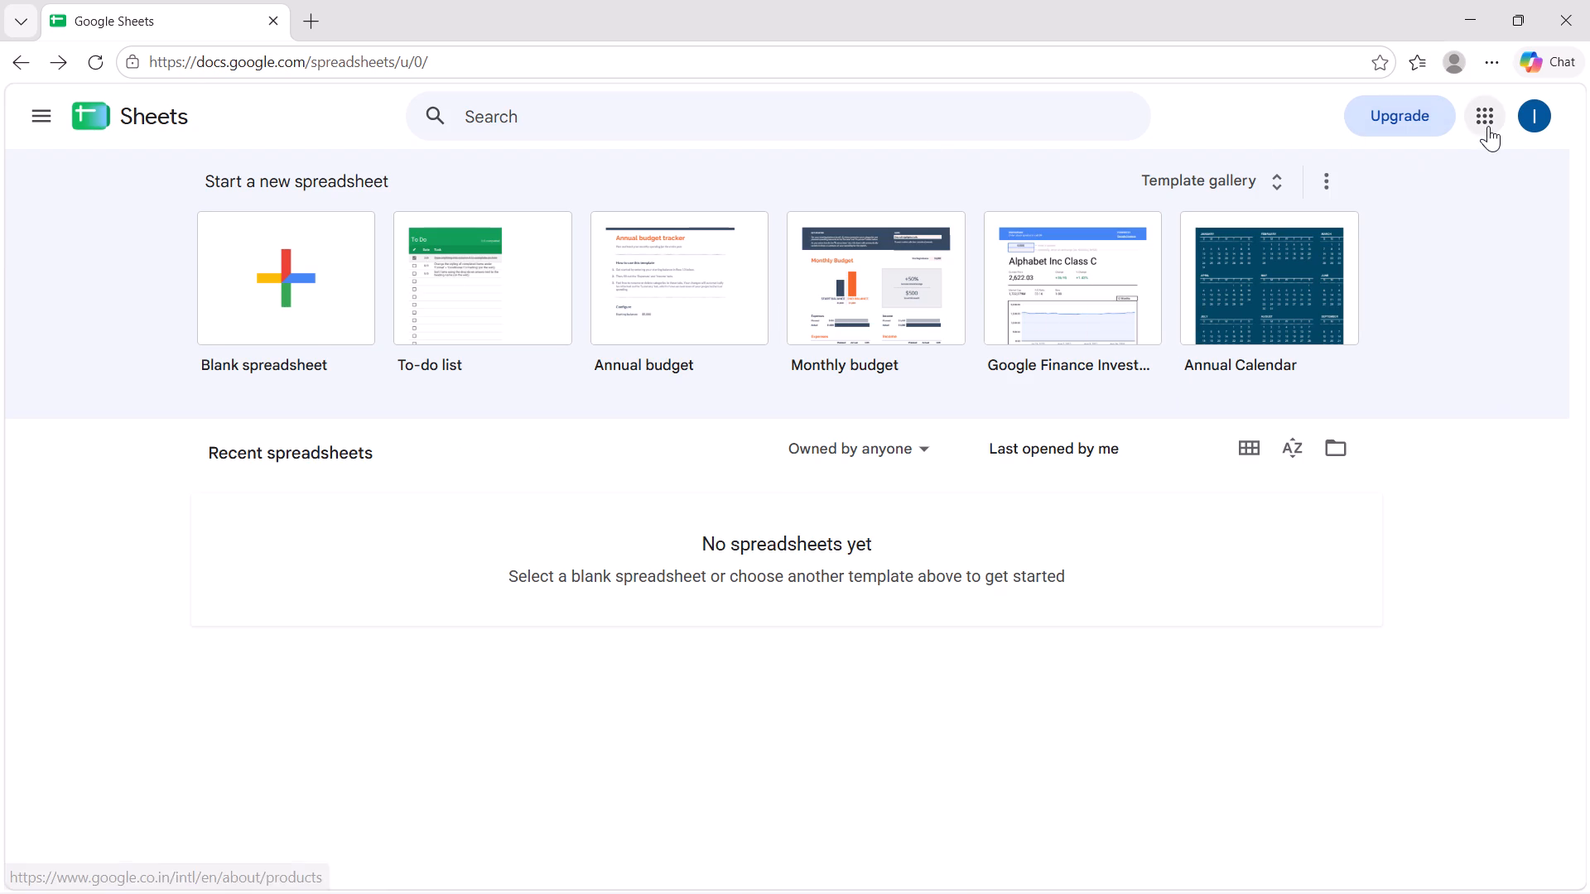
click(1366, 622)
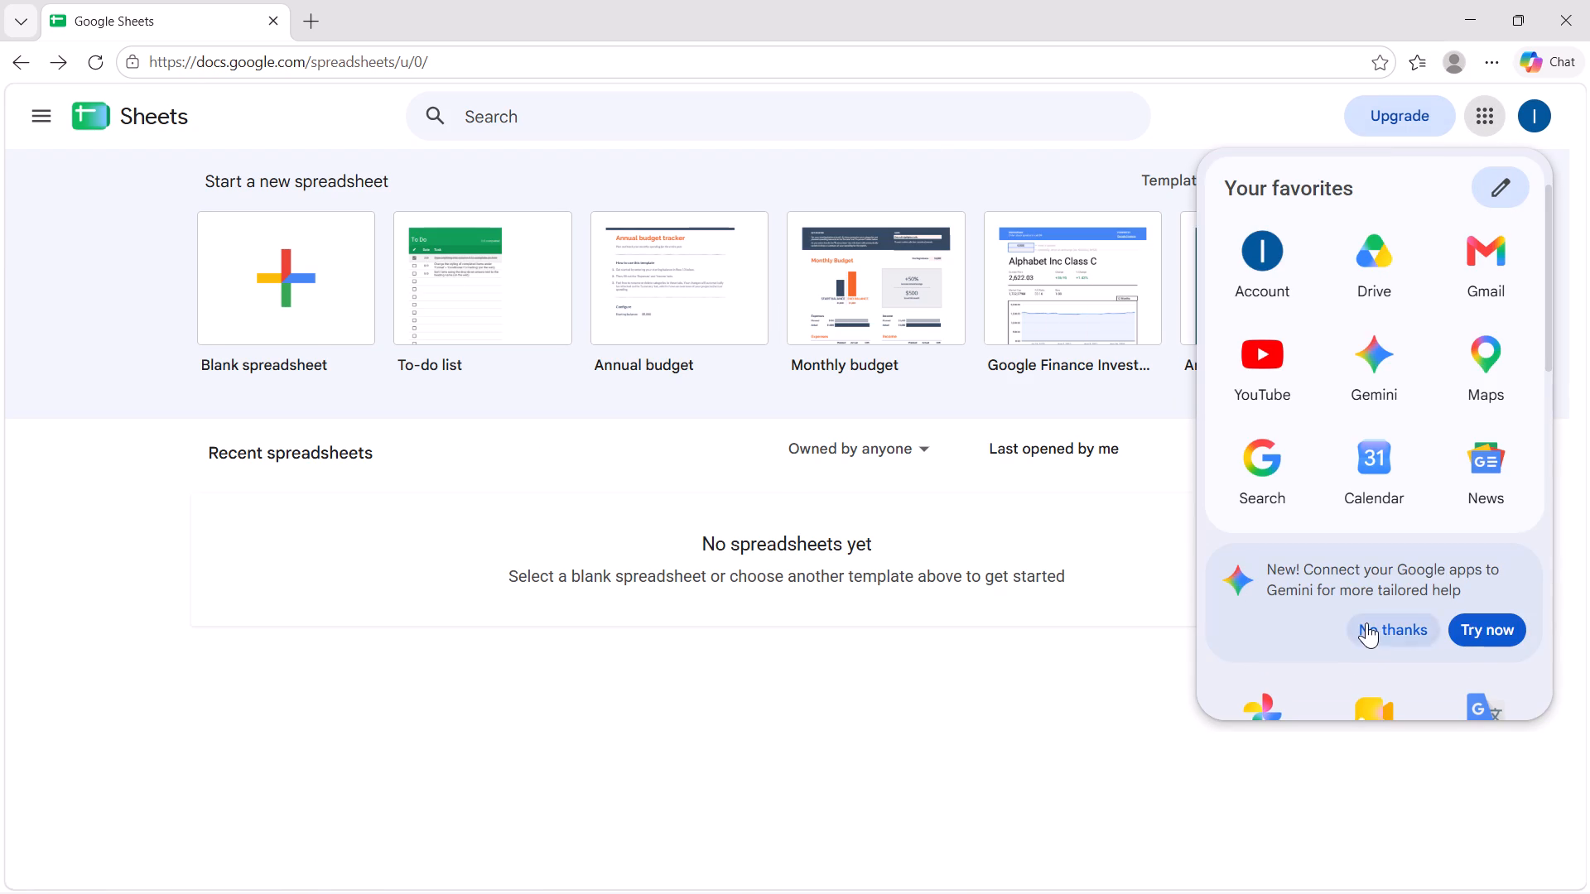
scroll(1410, 473, down, 4)
scroll(1410, 473, up, 3)
scroll(1410, 473, down, 6)
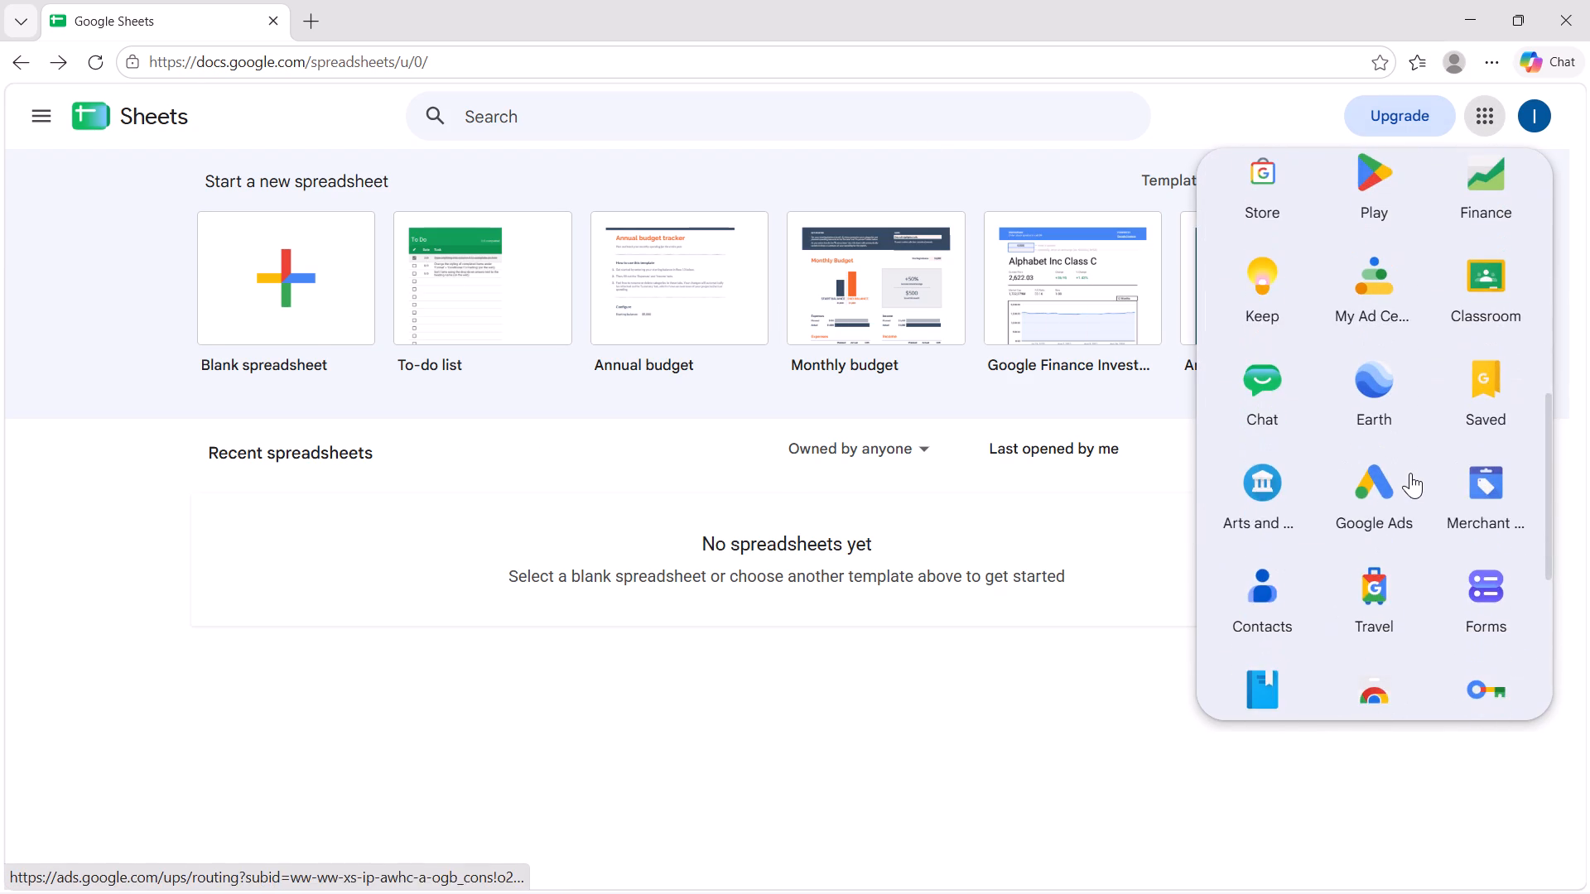
scroll(1410, 473, up, 7)
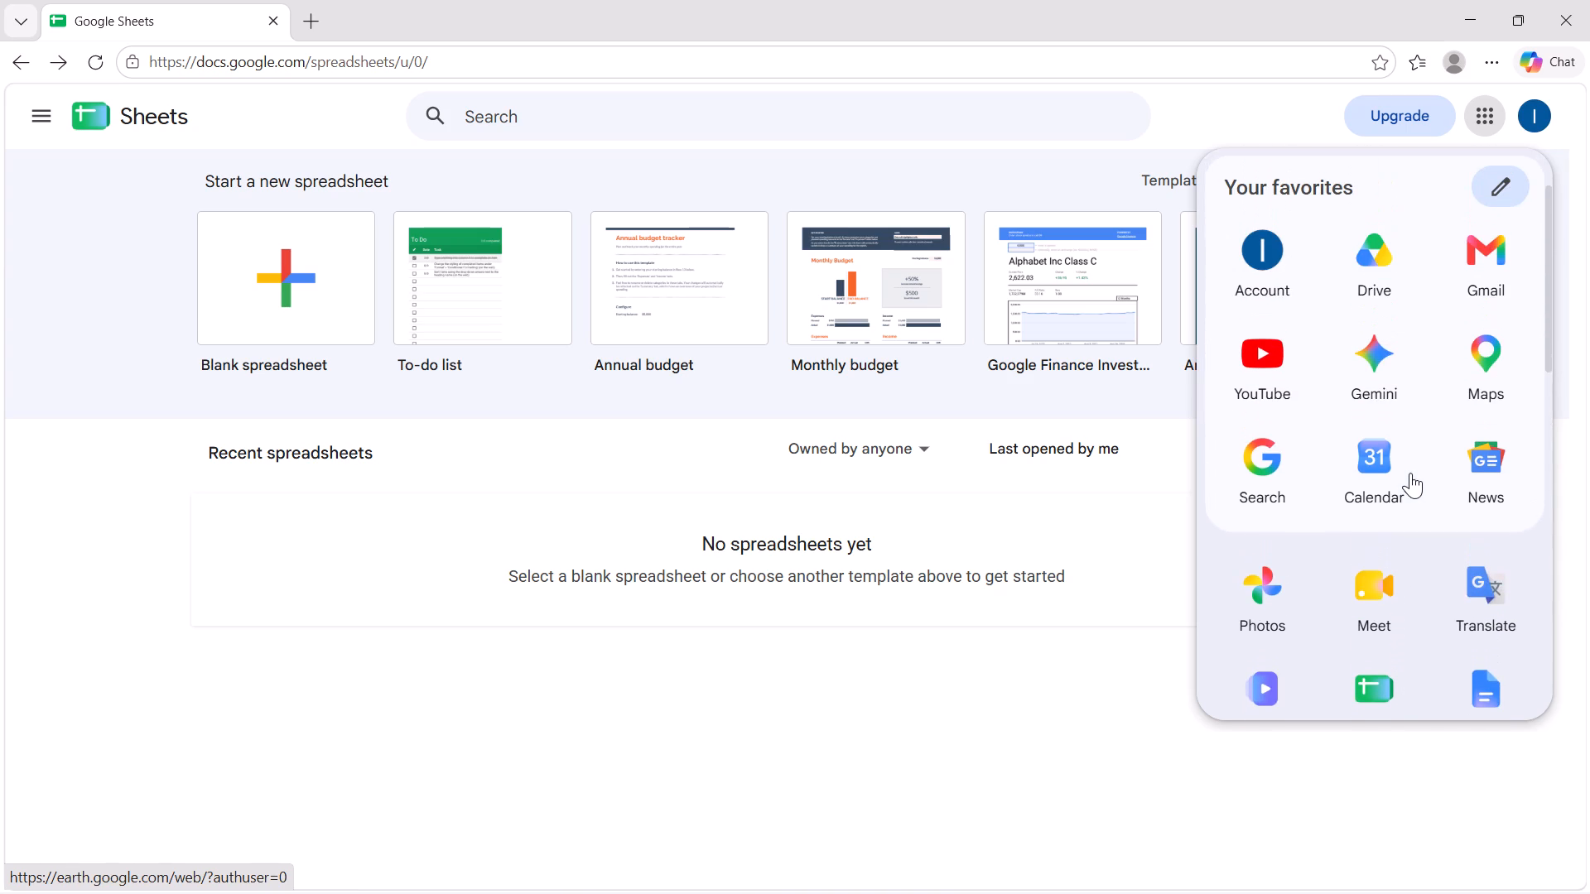
click(1133, 764)
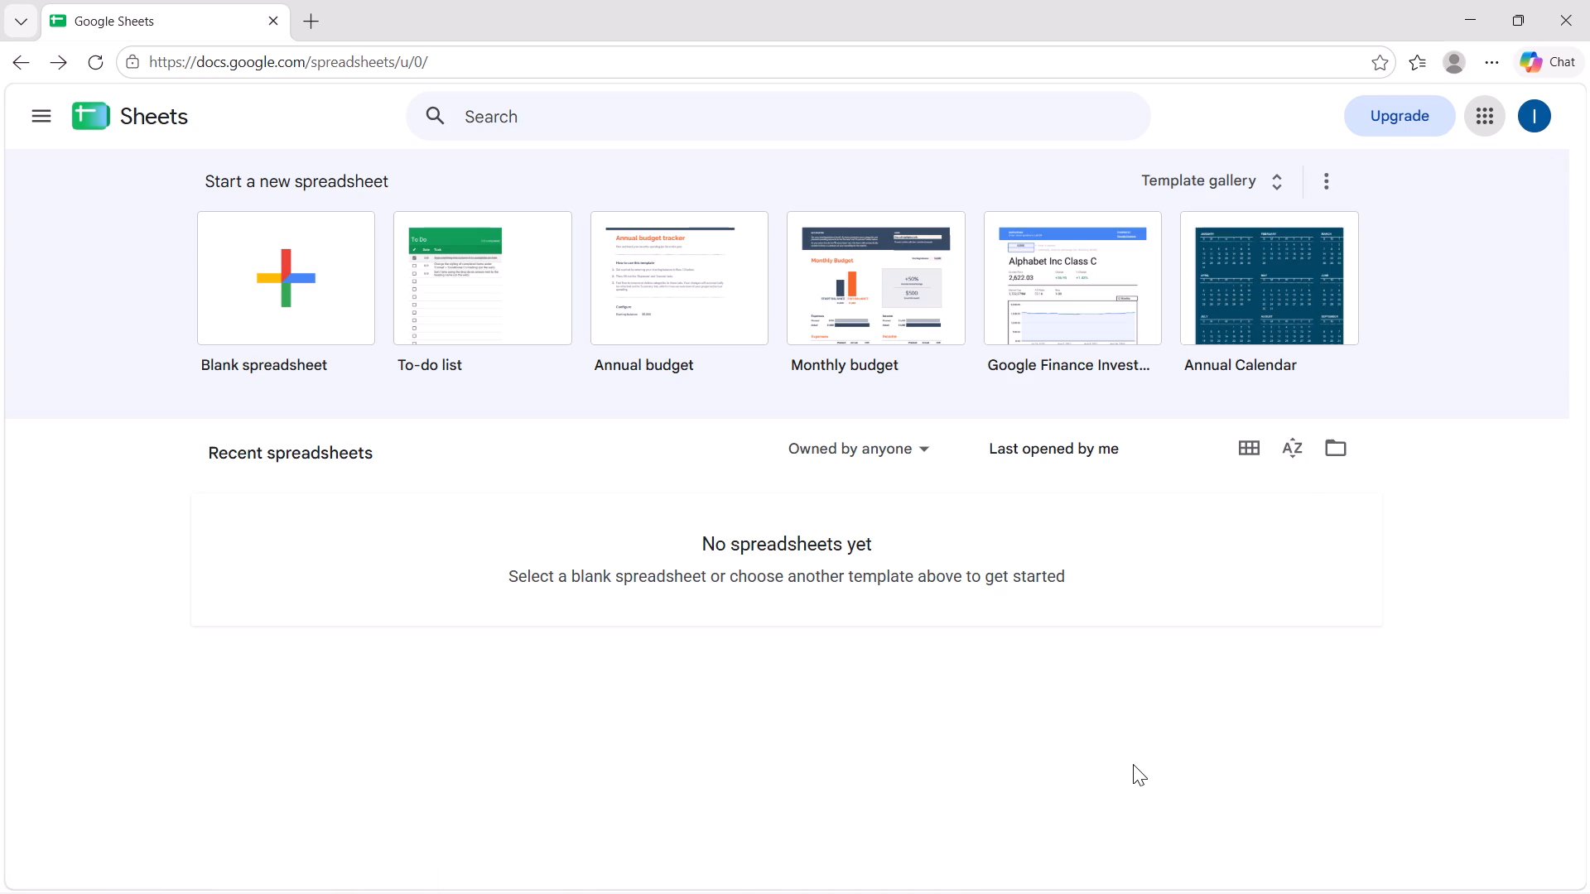
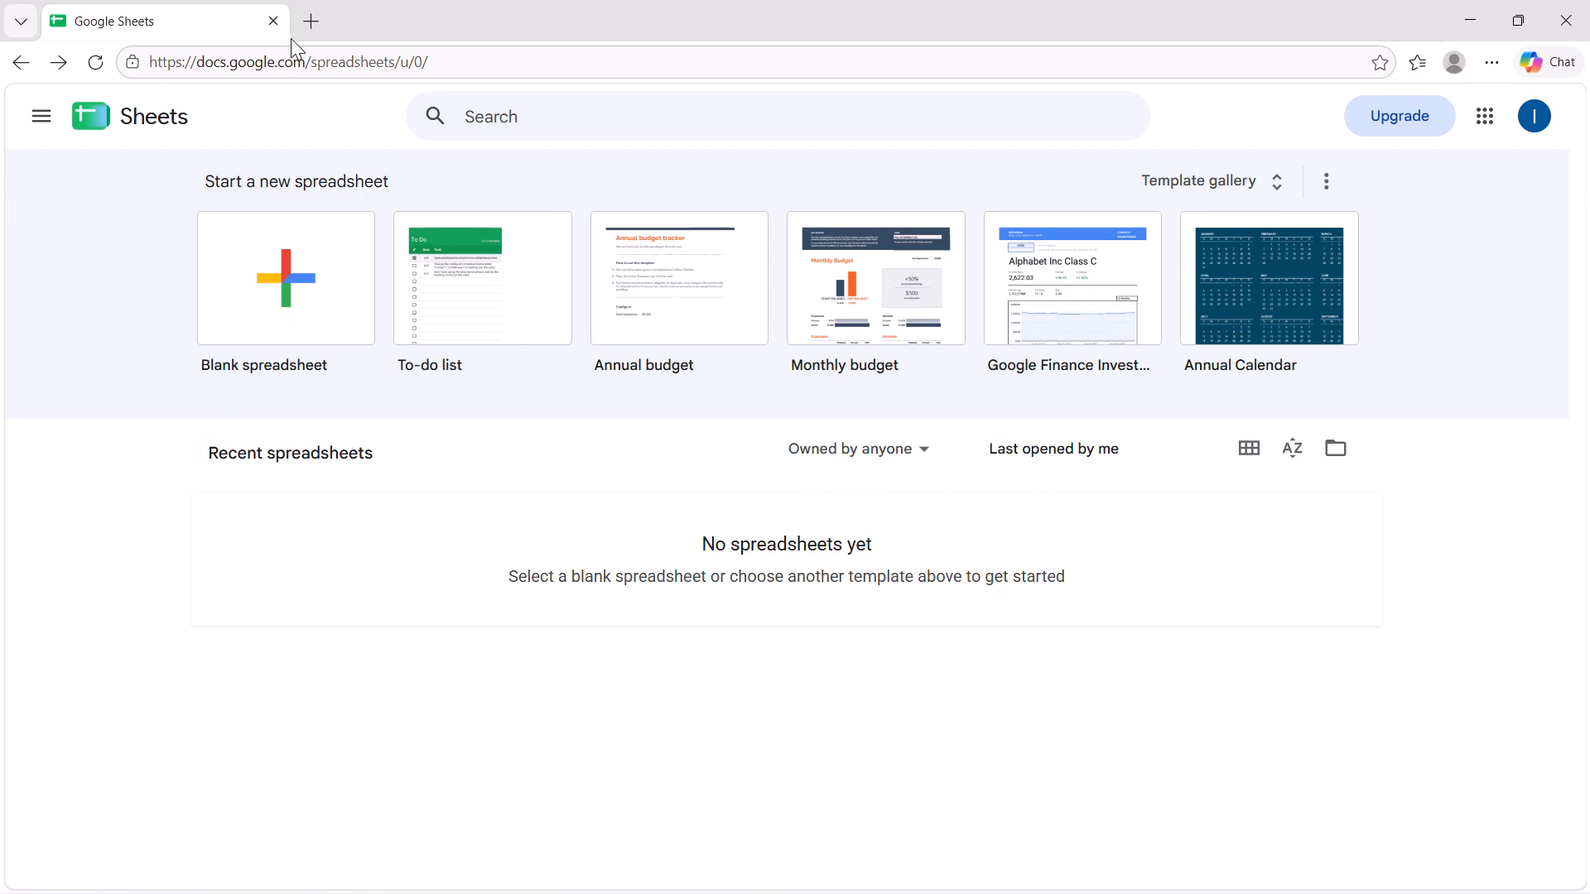
Open a new browser tab, and close it together with the Google Sheets tab to return to the desktop.
click(313, 7)
double_click(267, 23)
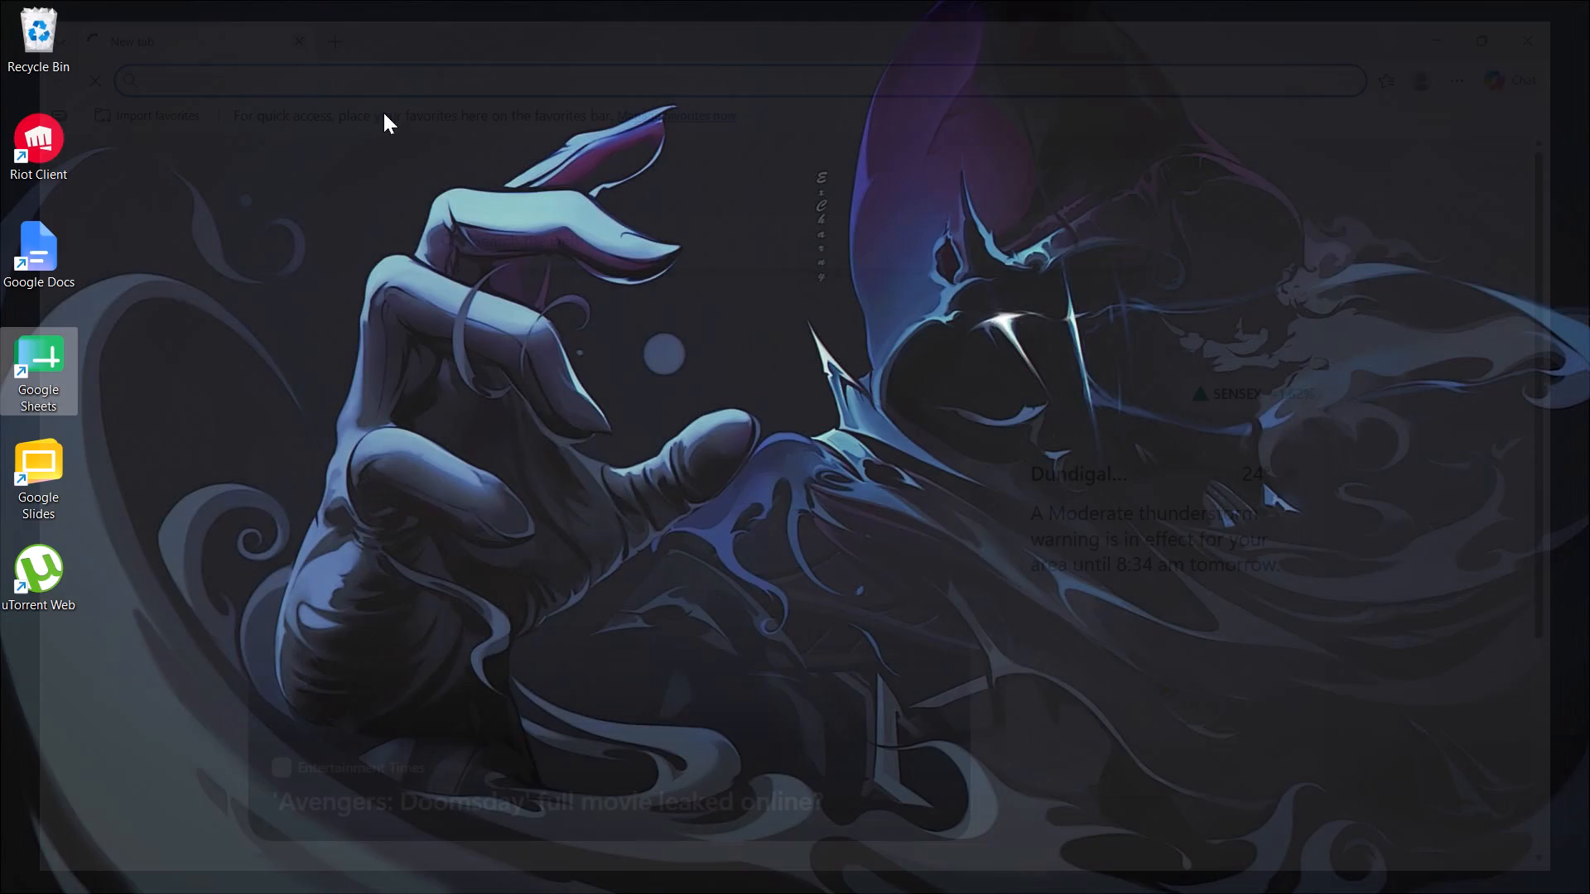
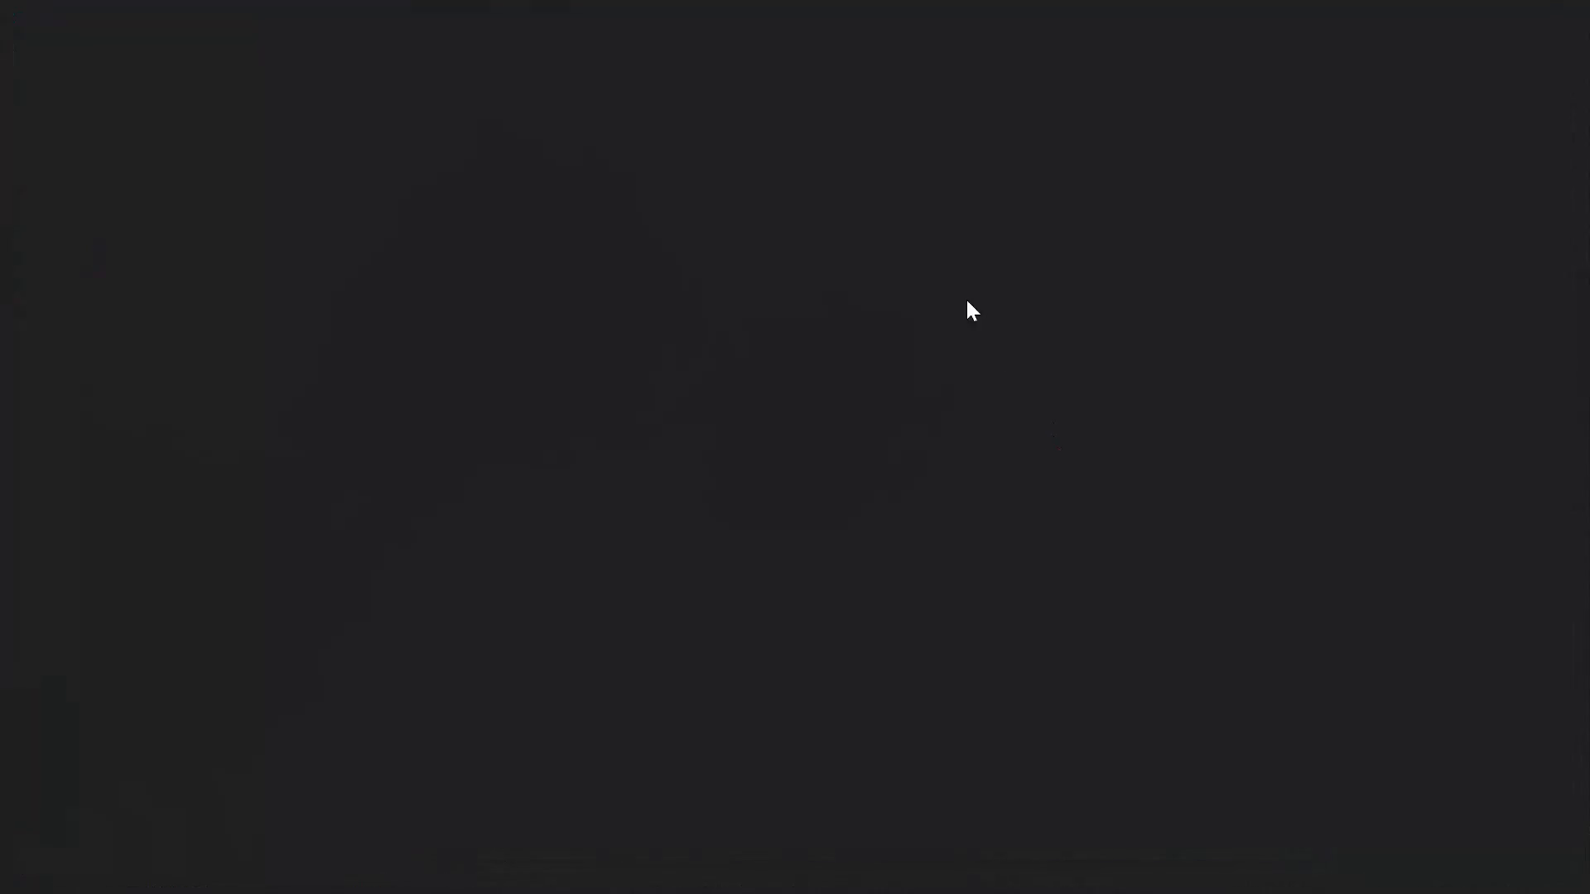
Search the web for Google Forms, open the Google Workspace result and sign in to reach the Forms home page.
text(gpo)
key(BackSpace)
key(BackSpace)
text(oogle form)
key(Return)
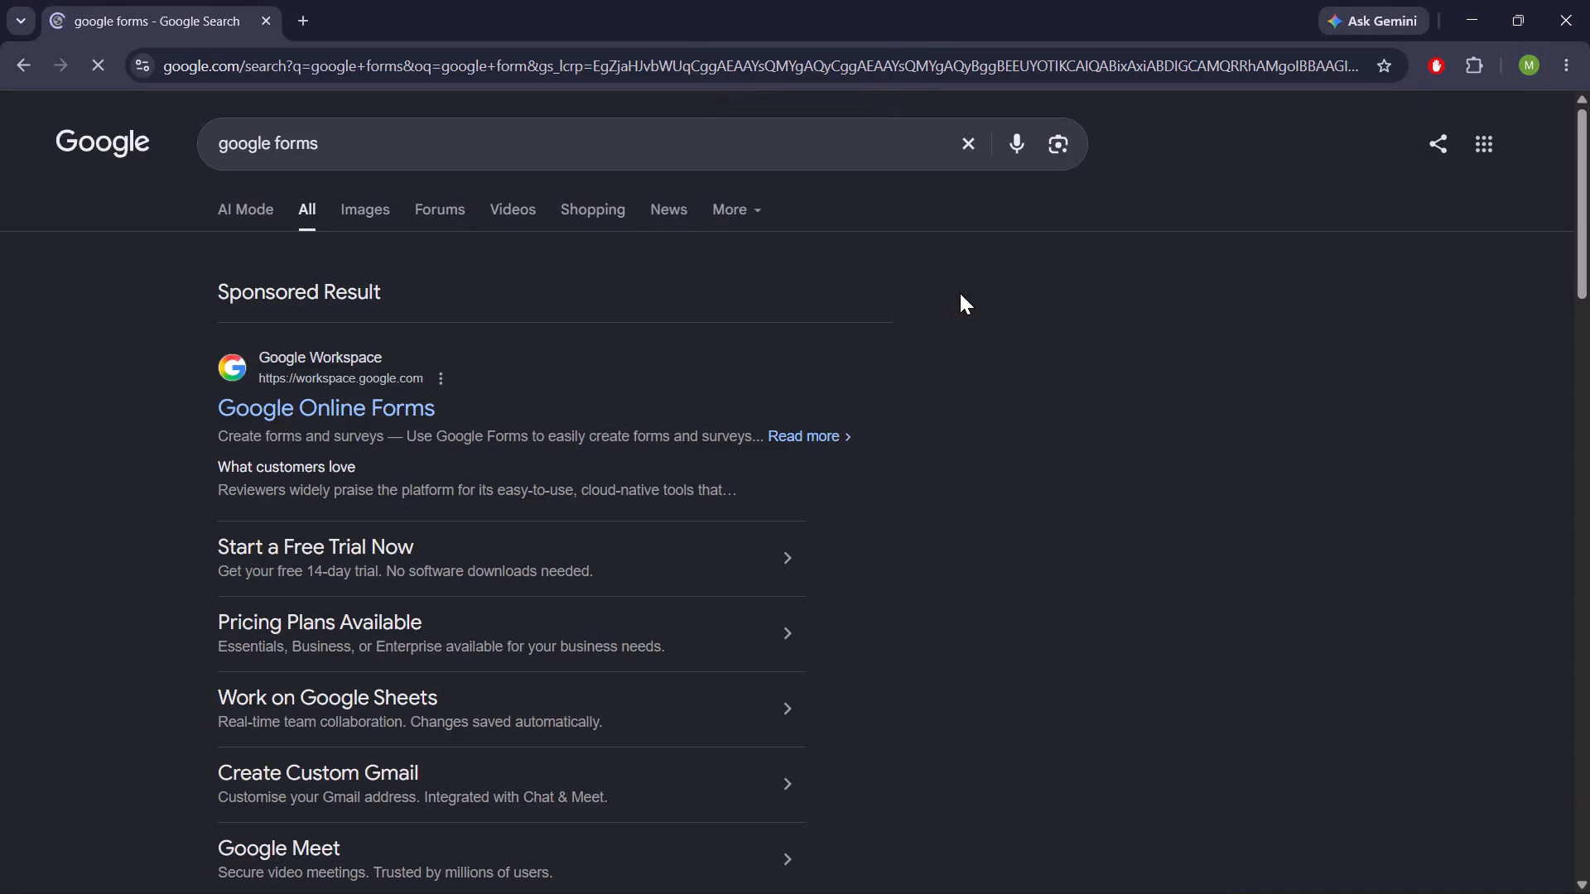
click(393, 411)
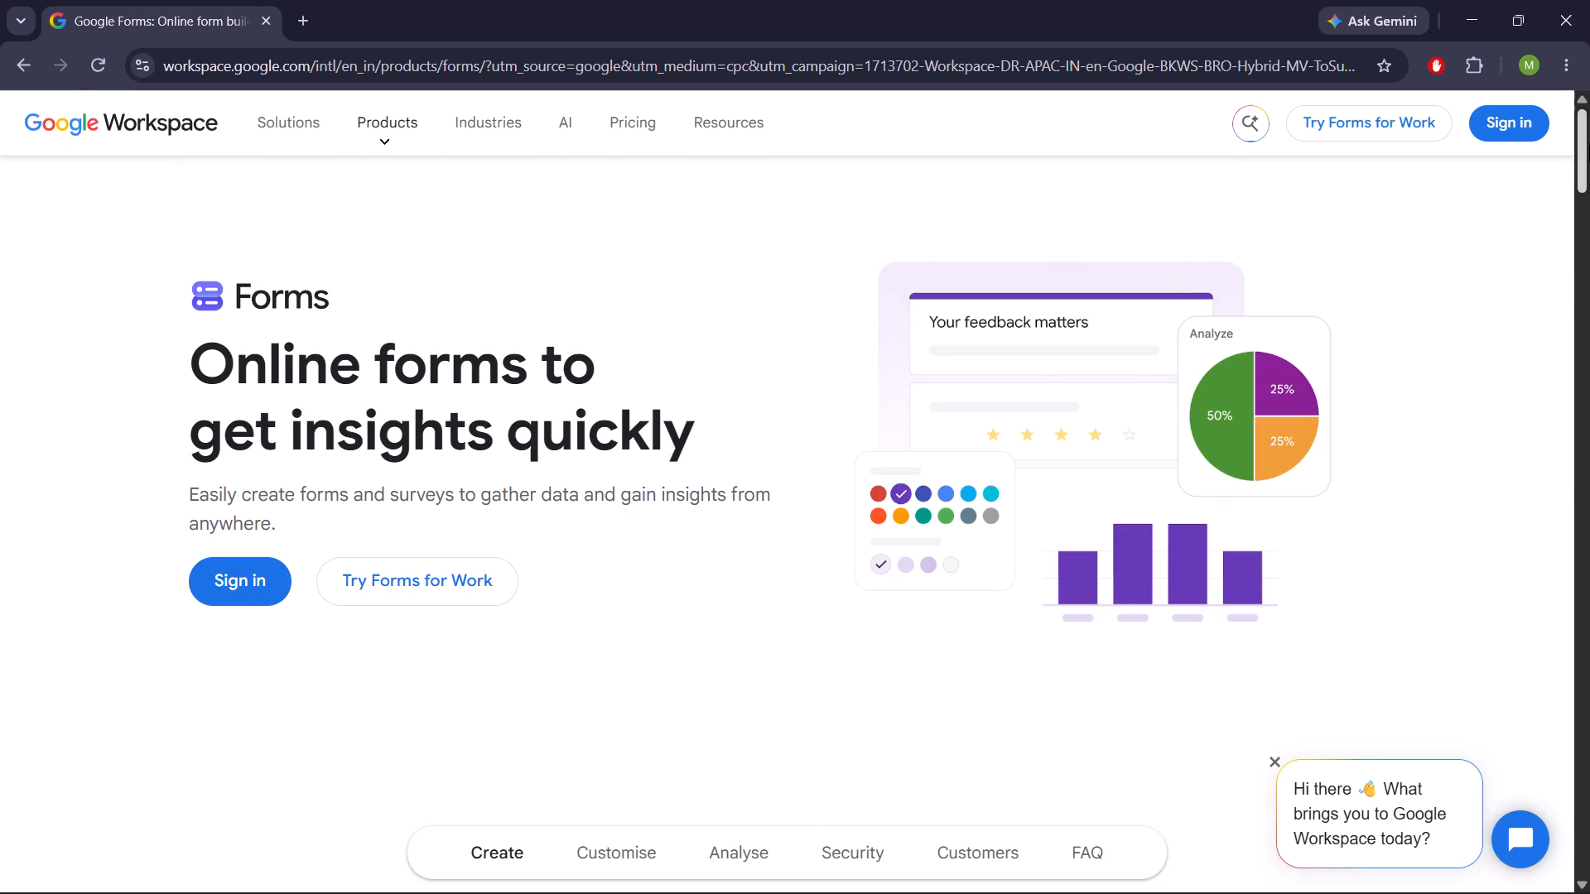
click(1524, 118)
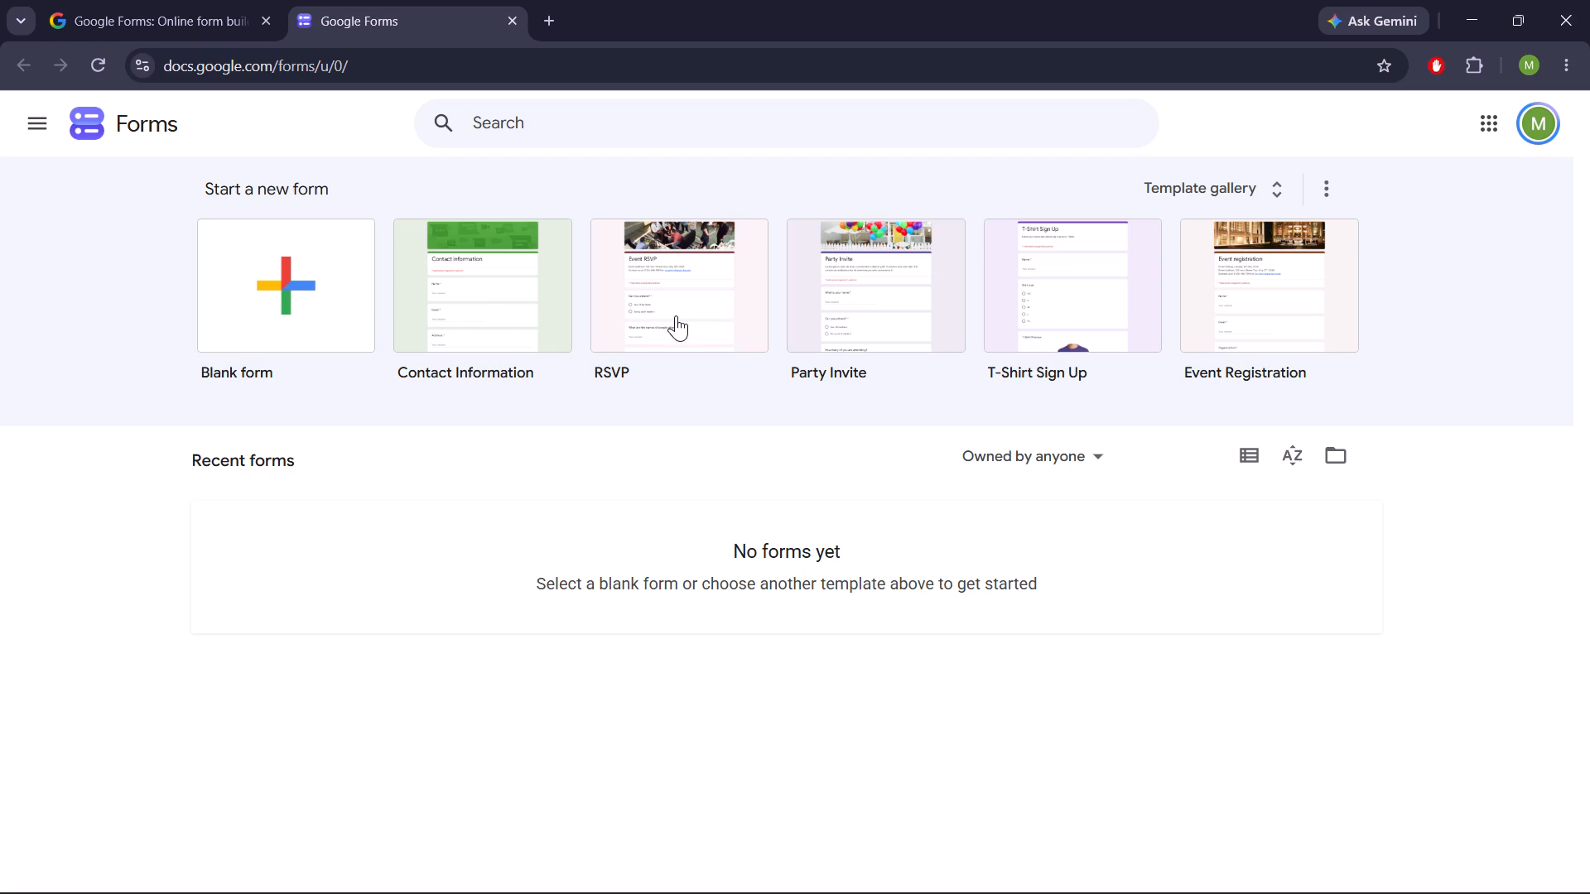
click(283, 272)
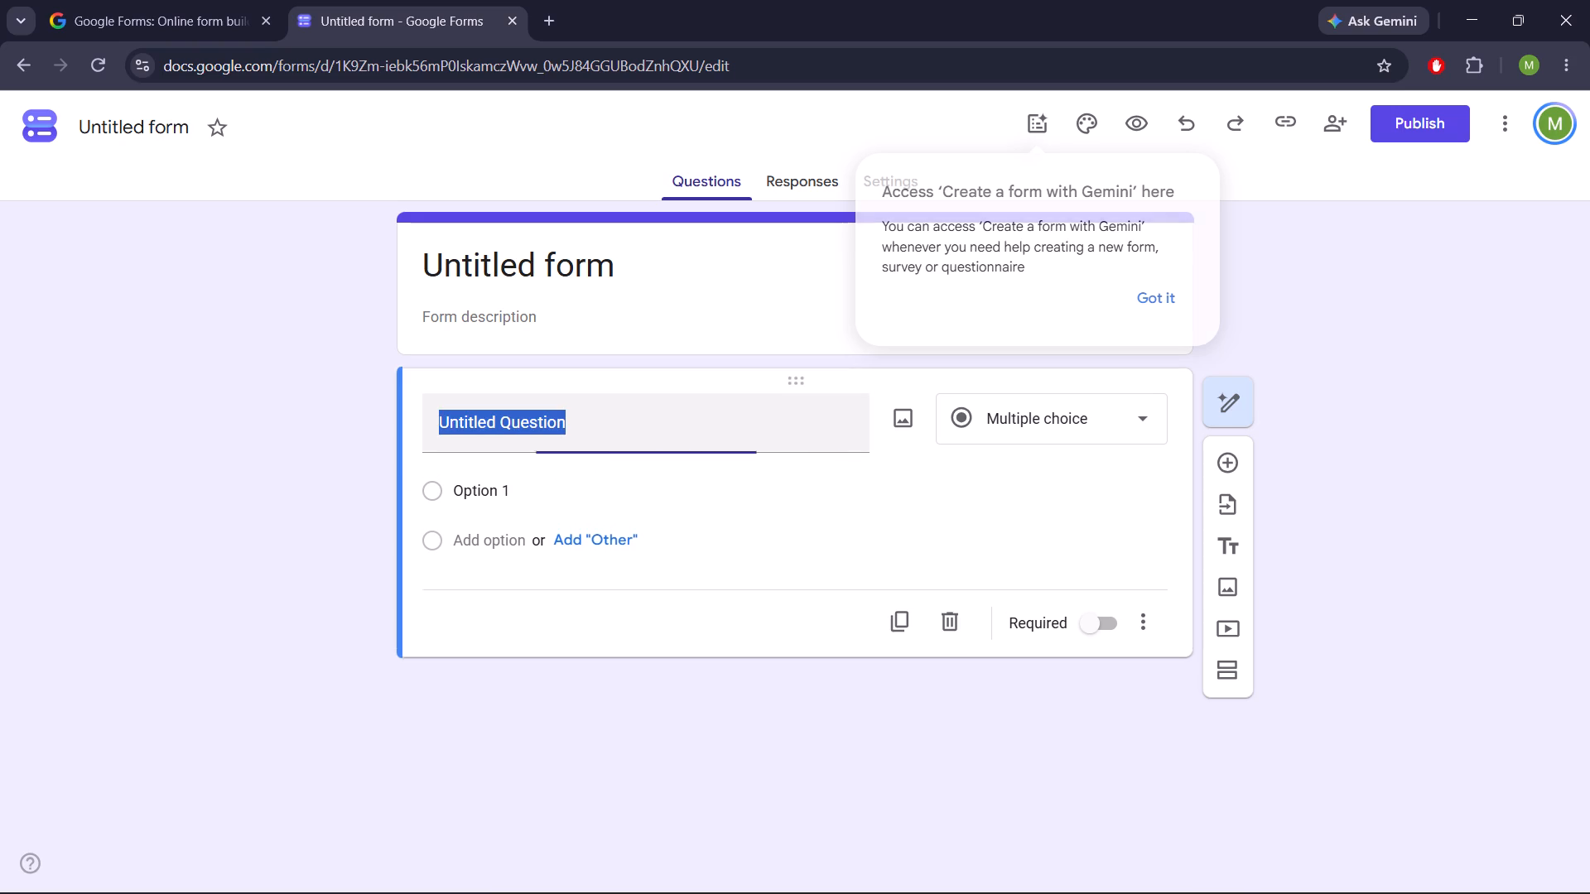
text(Roll no)
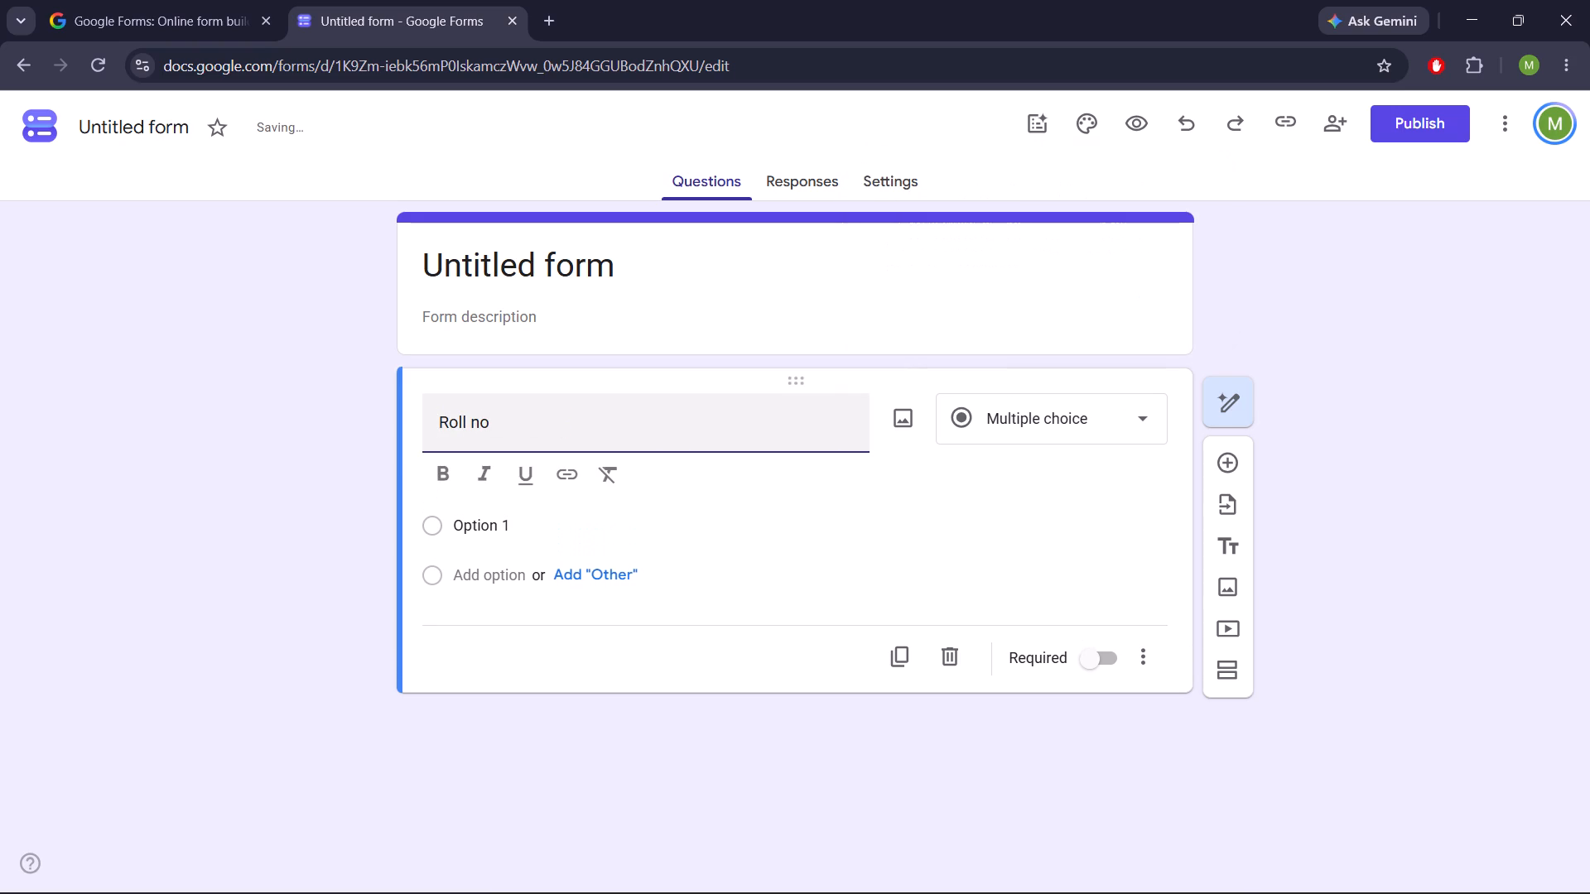
Add two more questions below it, titled "Name" and "Gender".
click(1225, 470)
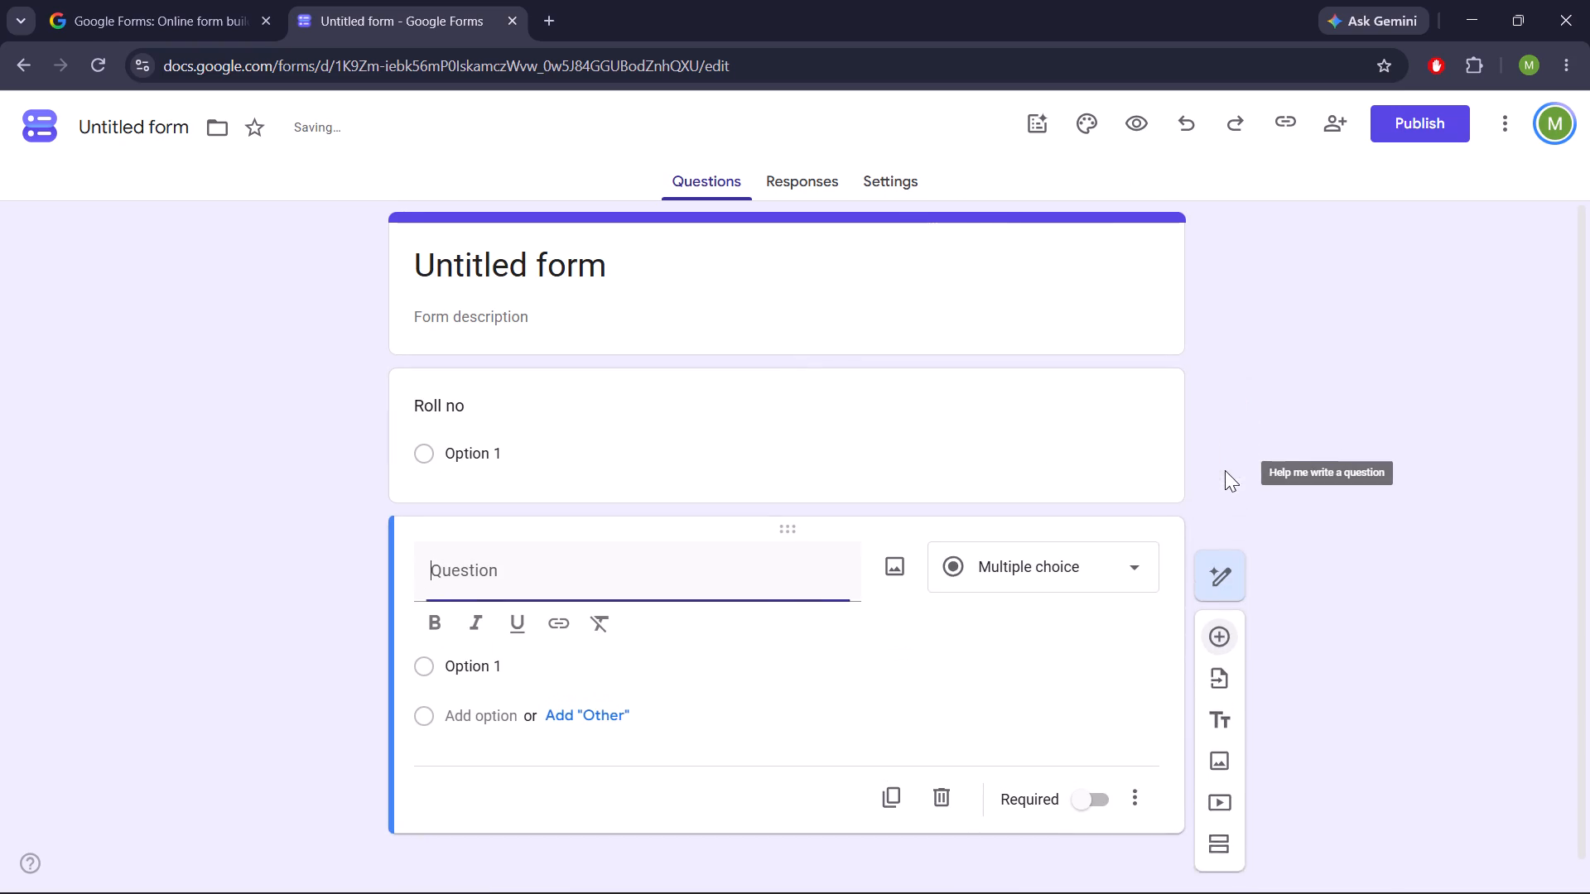
click(611, 574)
text(Name)
click(1213, 635)
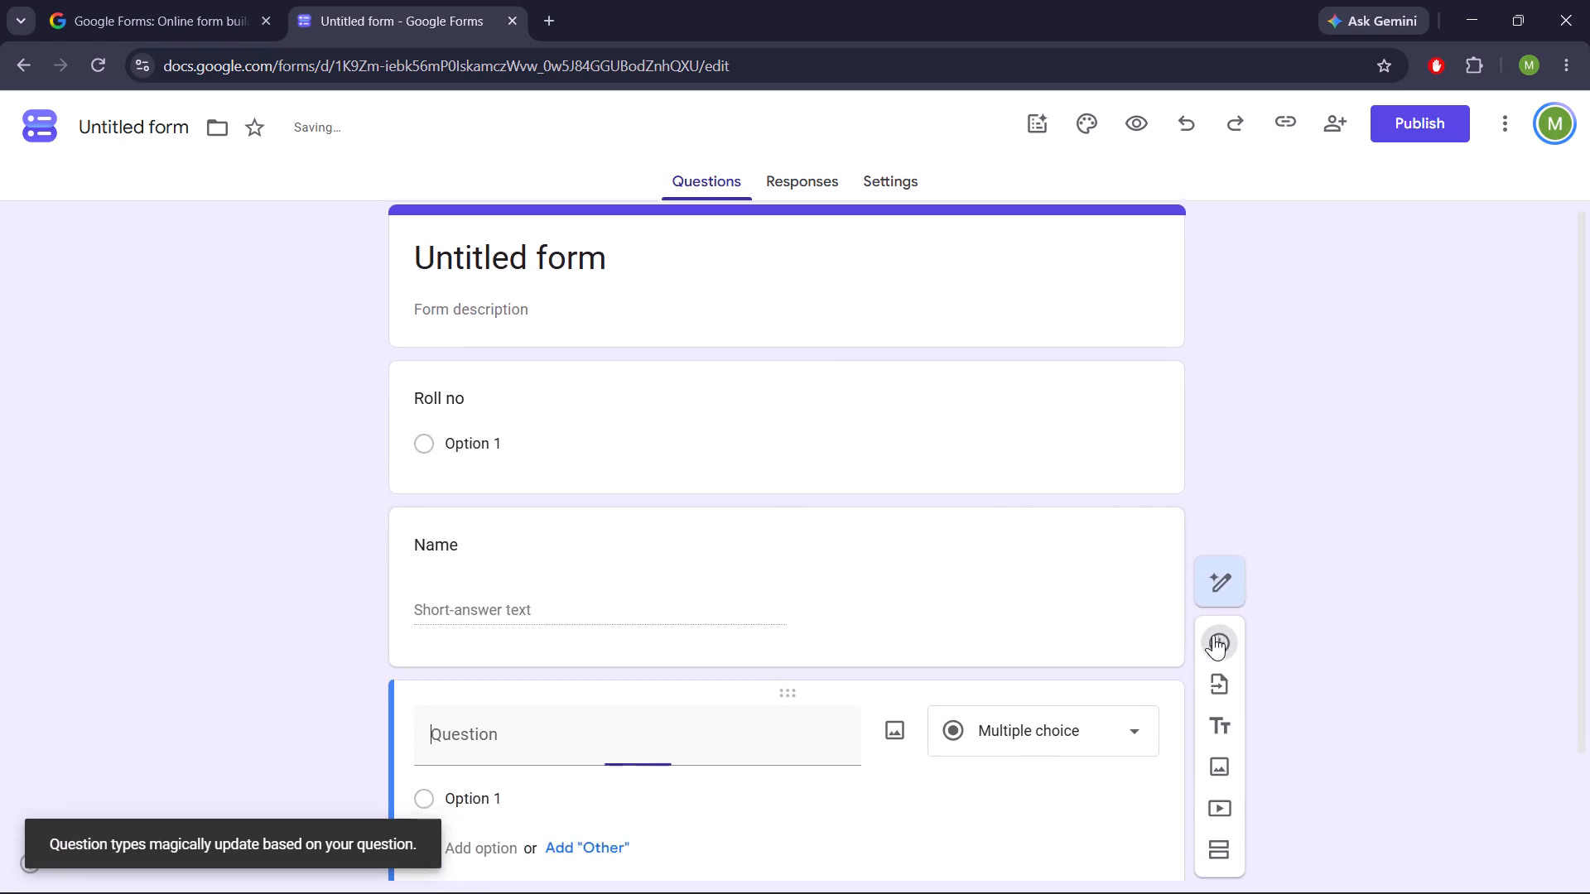
scroll(1213, 635, down, 3)
text(Ge)
text(nder)
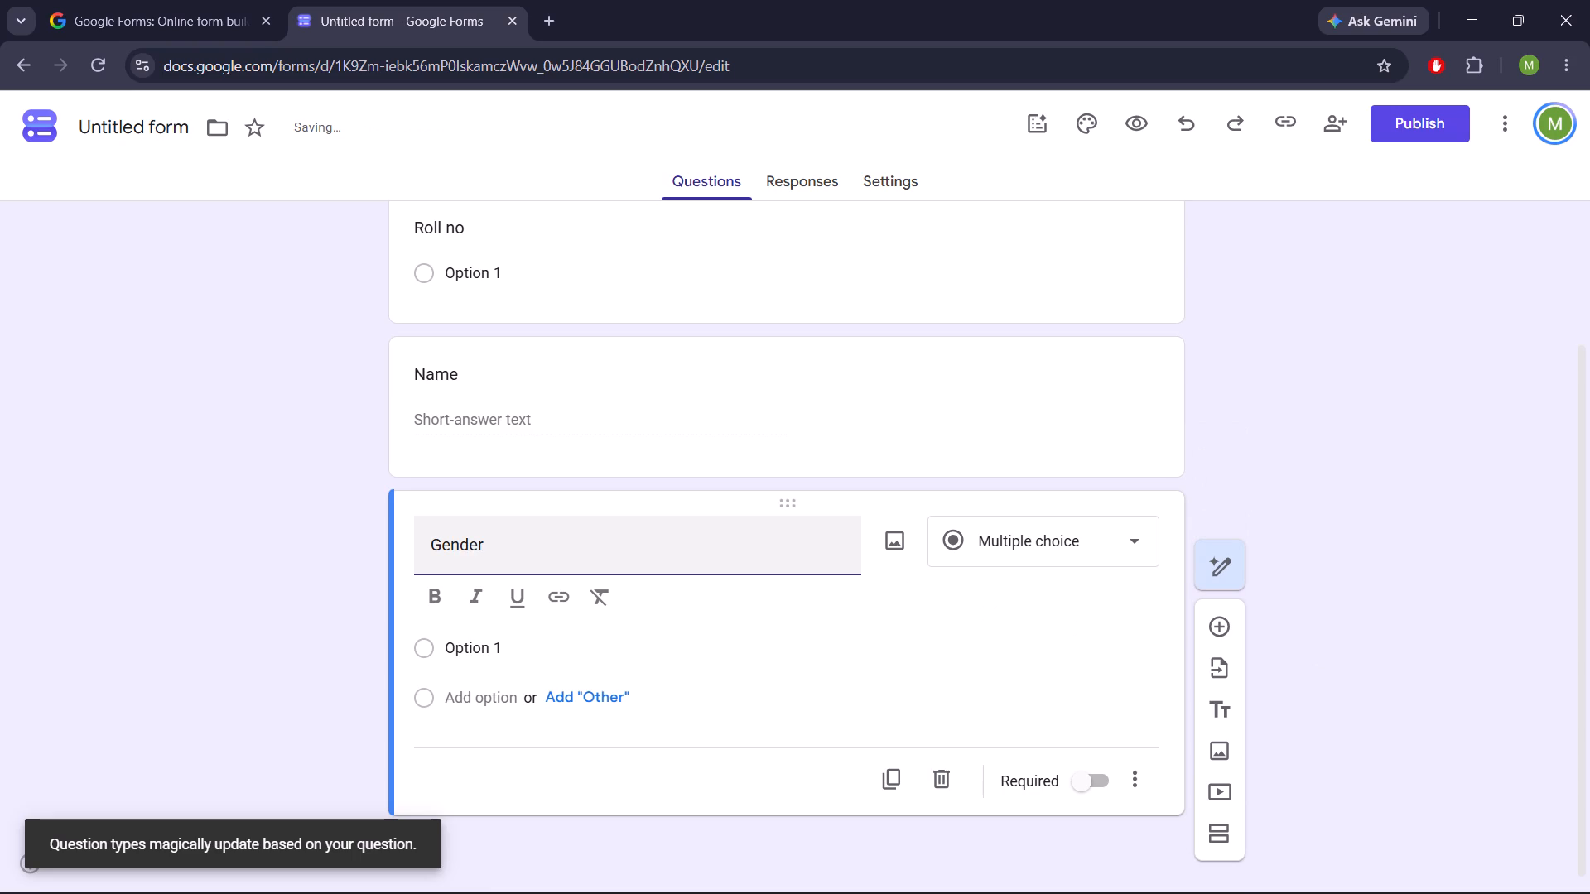
Add a fourth question titled "Registered Task or not".
click(1216, 627)
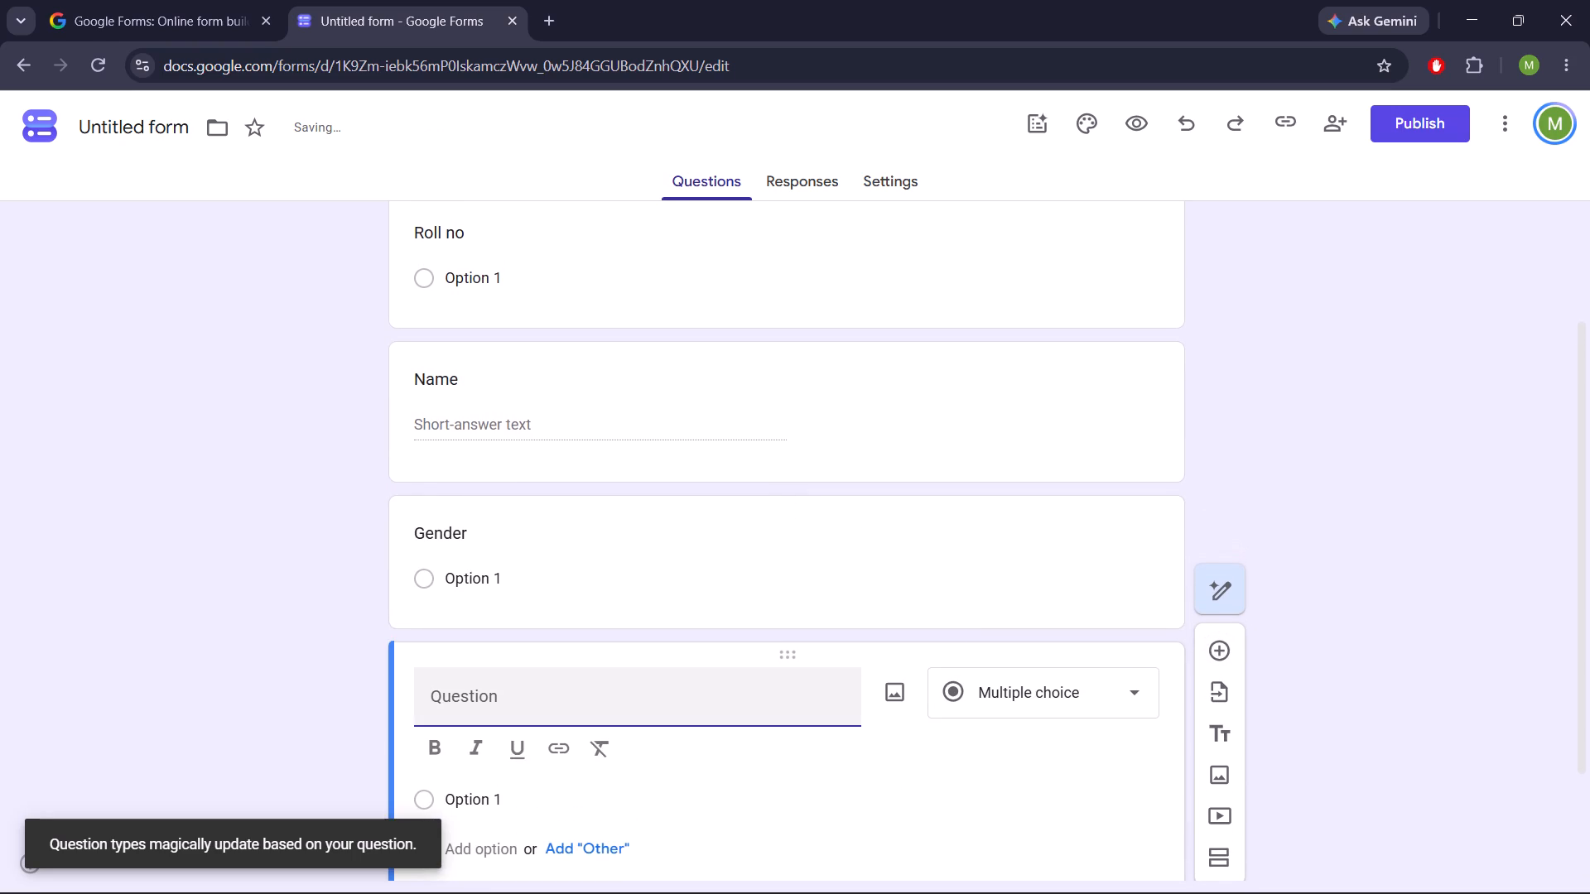
text(Registeree)
key(BackSpace)
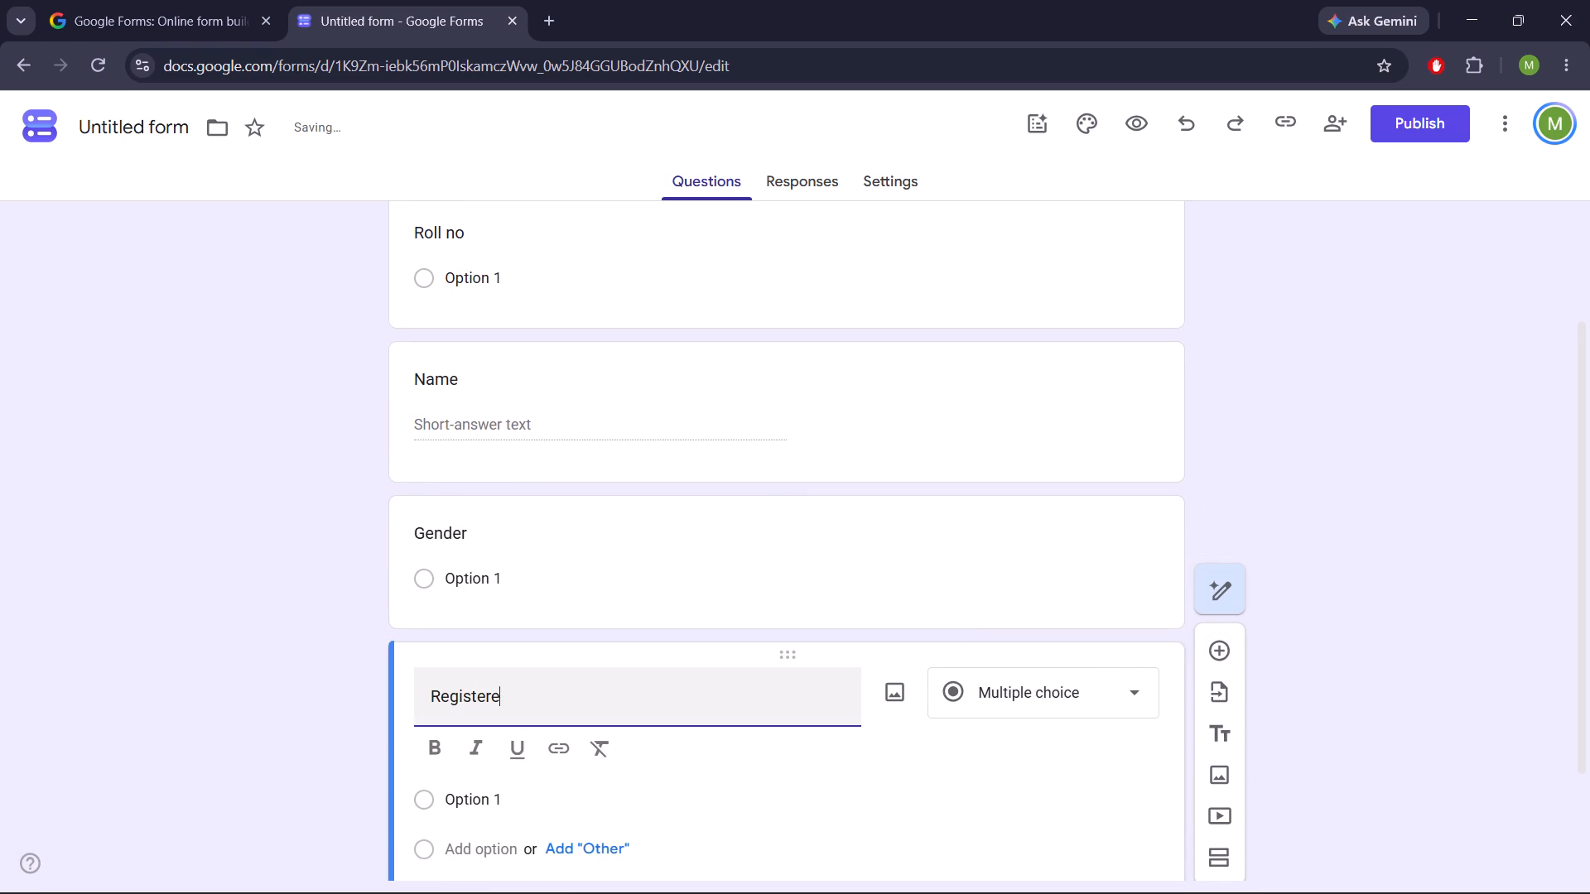
key(BackSpace)
text(ed)
key(space)
text(Task Or no)
key(BackSpace)
key(BackSpace)
key(BackSpace)
key(BackSpace)
key(BackSpace)
key(o)
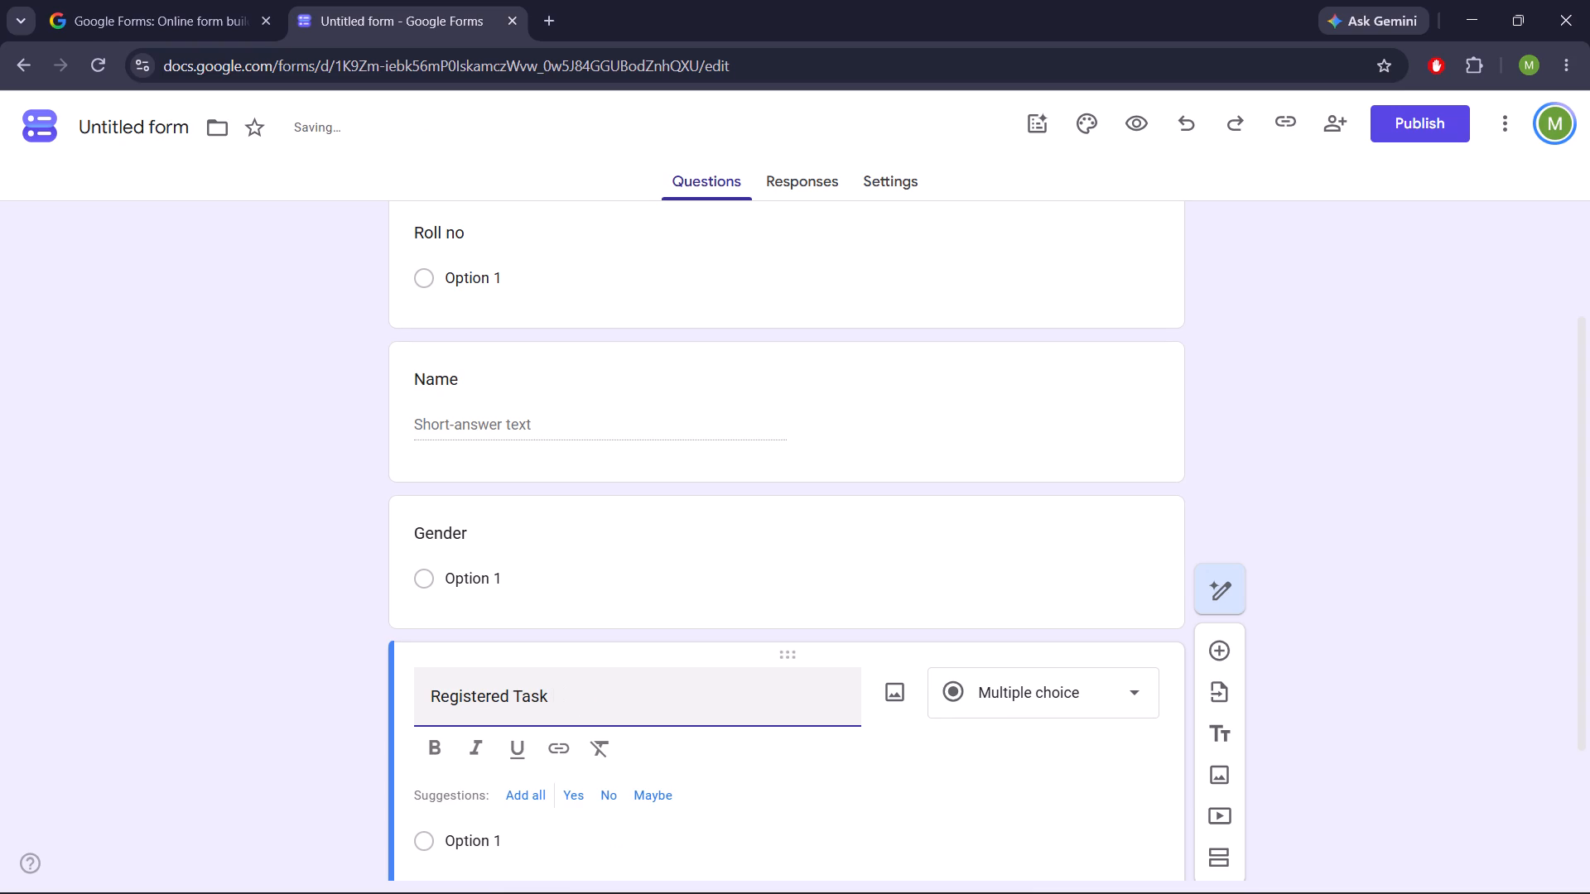
text(r not)
Insert "to" before "Task" in the fourth question's title so it reads "Registered to Task or not".
key(ctrl+Left)
key(ctrl+Left)
key(Left)
key(ctrl+shift+Left)
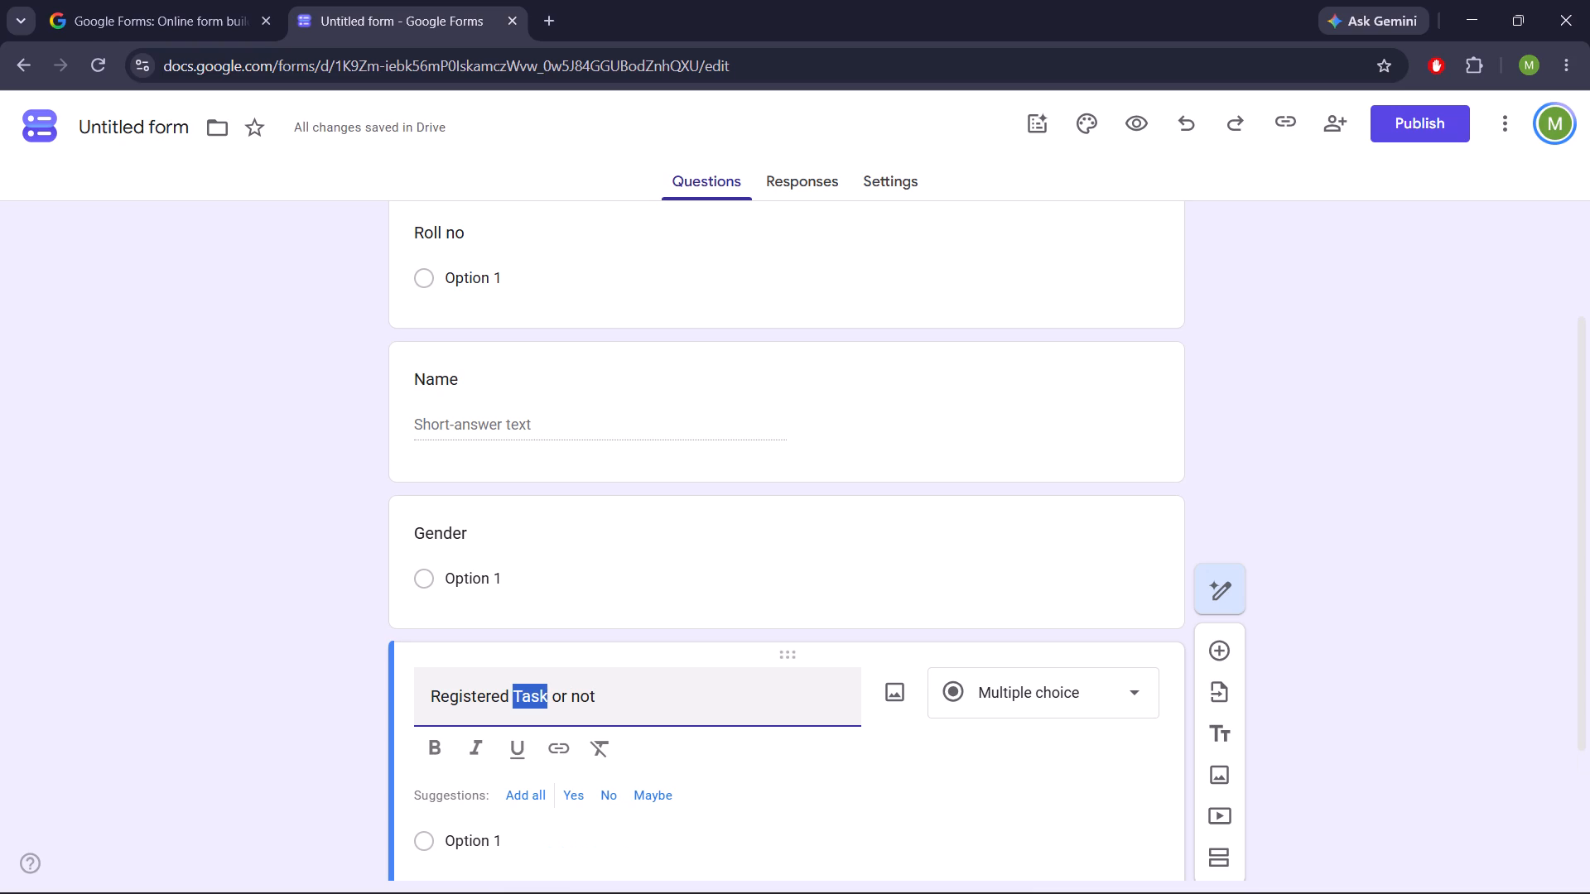
key(Right)
key(ctrl+Right)
key(ctrl+Right)
key(ctrl+Right)
key(ctrl+Right)
key(ctrl+Right)
key(ctrl+Right)
key(ctrl+Right)
key(ctrl+Right)
key(ctrl+Right)
key(ctrl+Right)
key(ctrl+Right)
key(ctrl+Right)
key(ctrl+Right)
key(ctrl+Right)
key(ctrl+Right)
key(ctrl+Right)
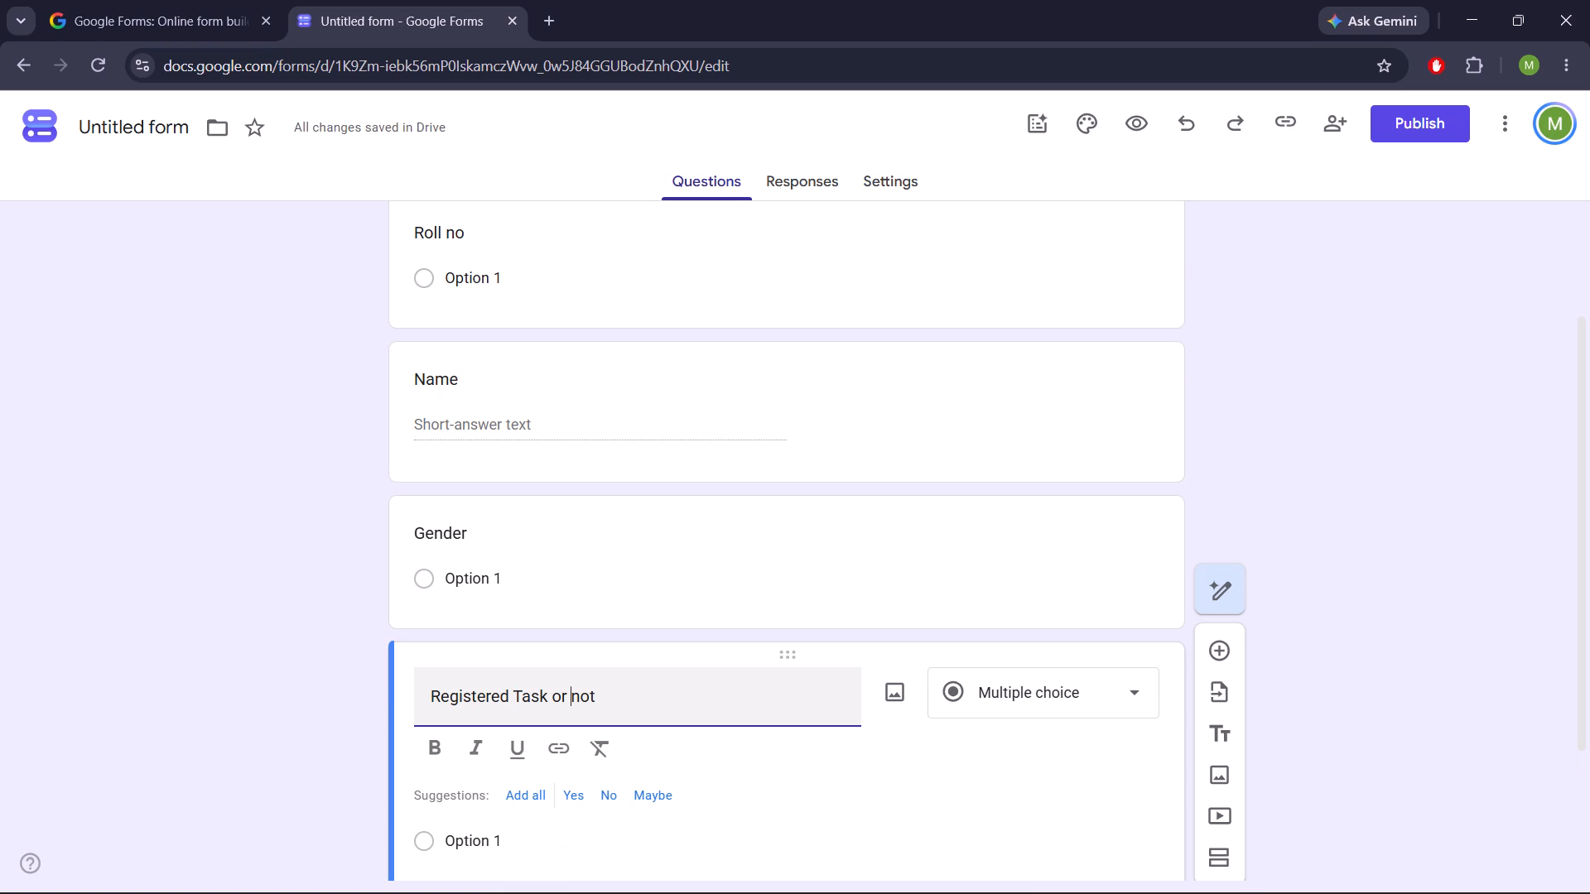
click(511, 702)
key(space)
text(to)
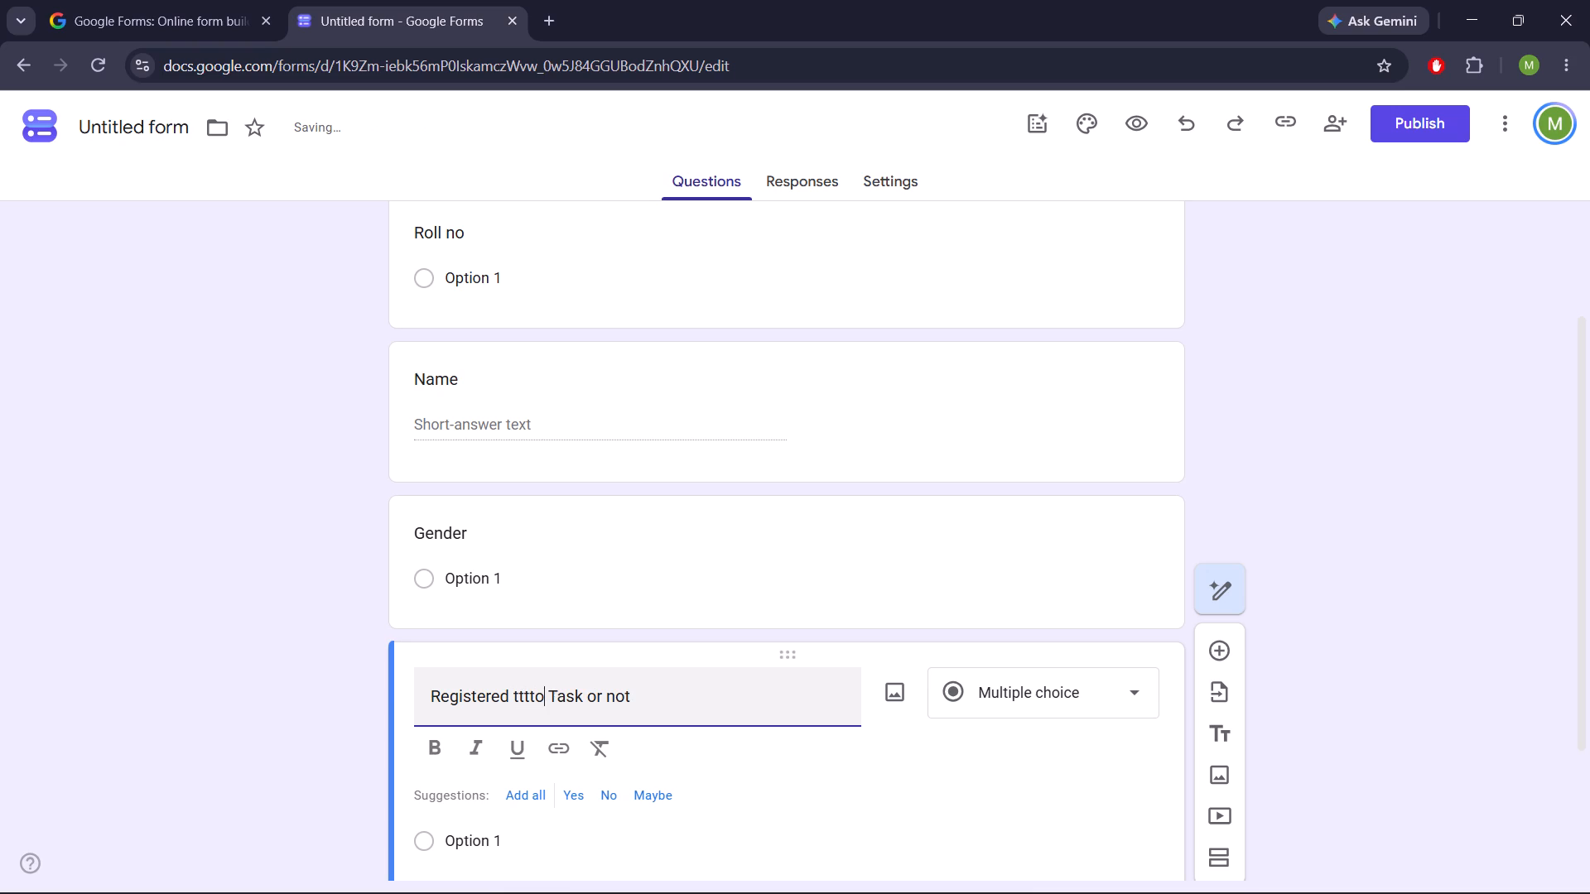
key(BackSpace)
key(BackSpace)
key(BackSpace)
key(BackSpace)
key(0)
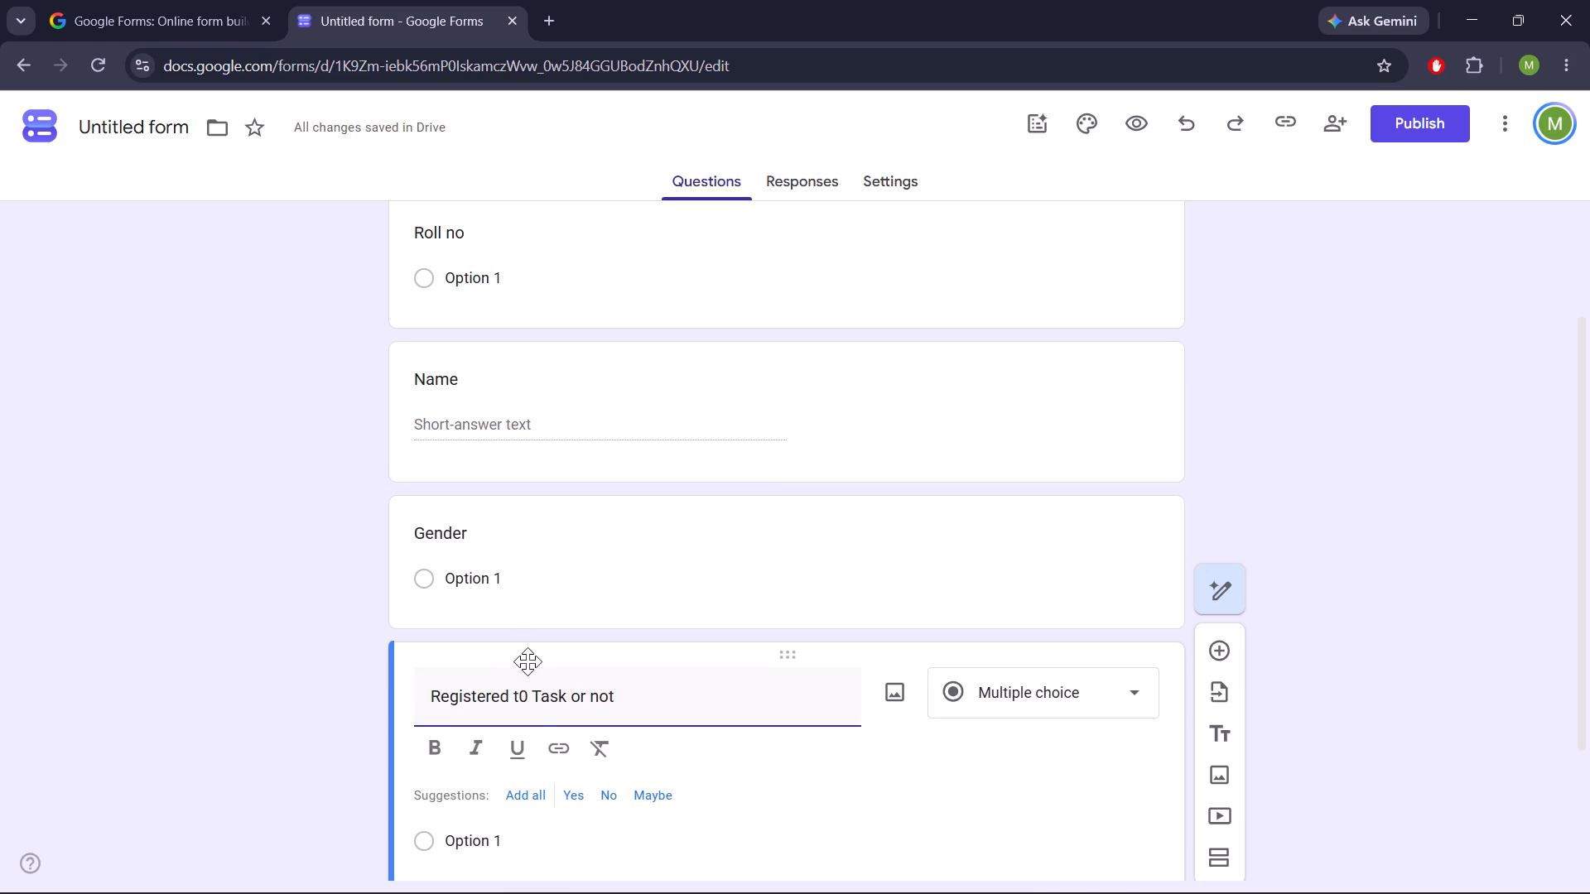
scroll(528, 661, down, 1)
key(BackSpace)
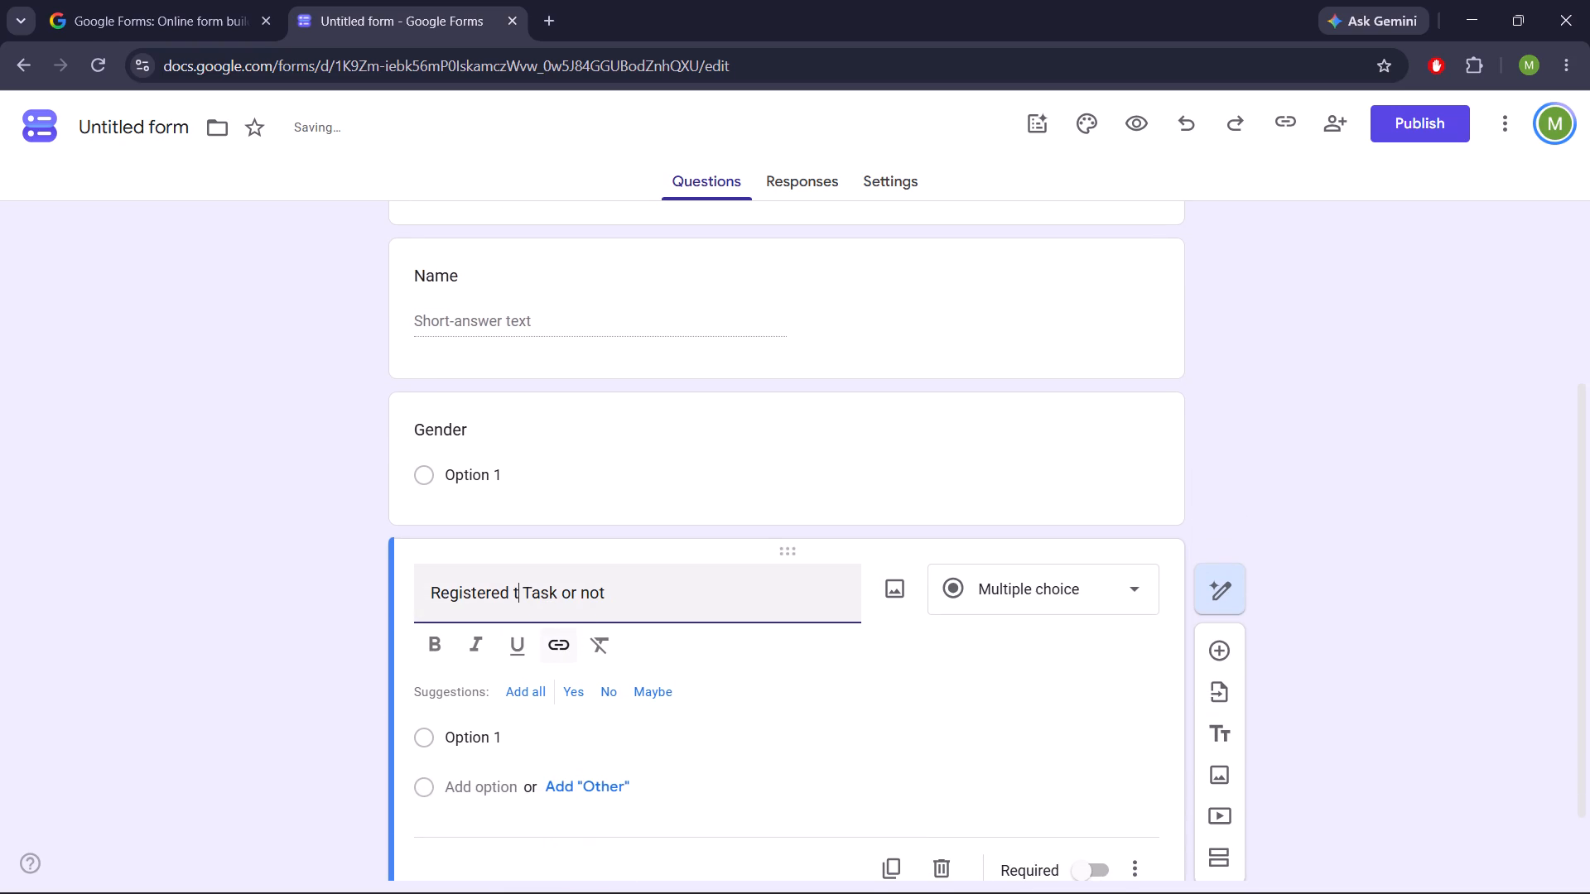
key(o)
Set the answer type of the "Roll no" question to Short answer.
scroll(565, 630, up, 4)
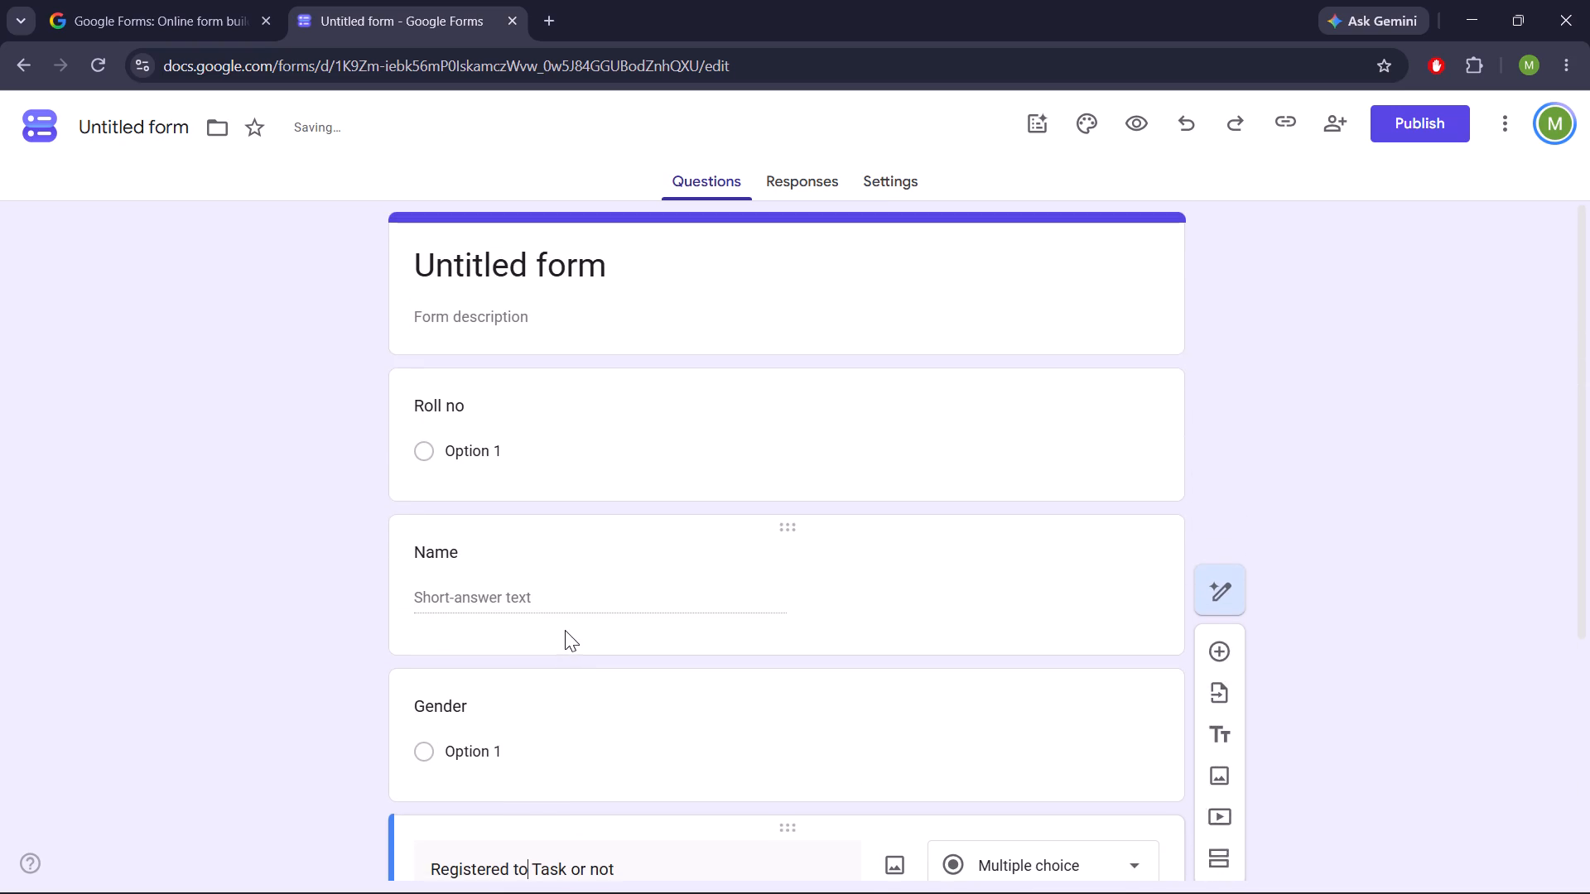
scroll(565, 630, down, 1)
scroll(565, 630, up, 5)
click(507, 407)
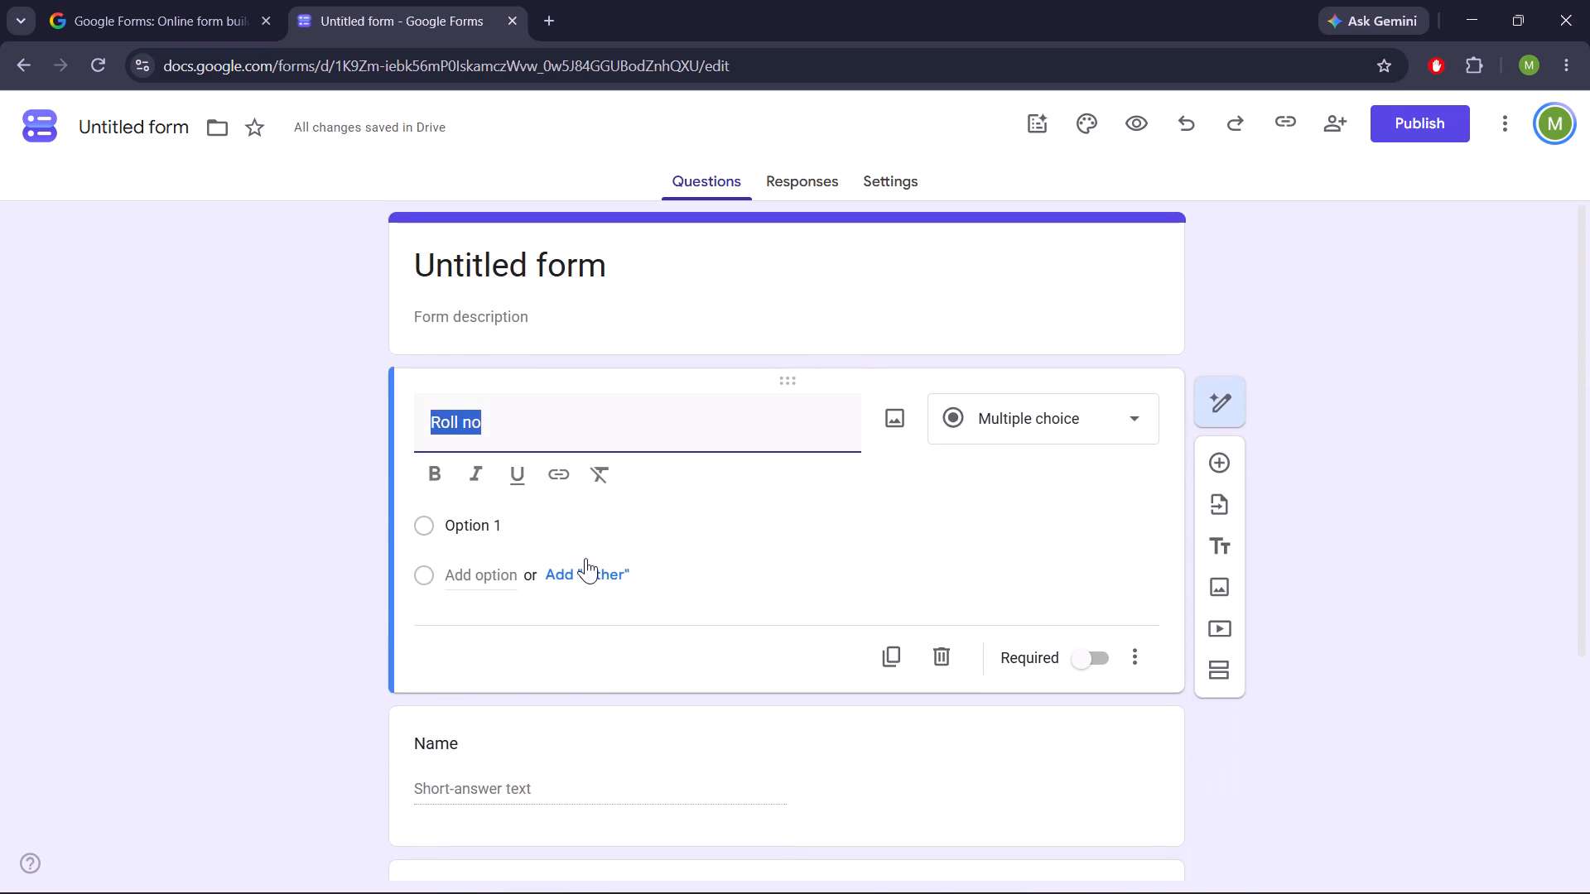
click(1045, 419)
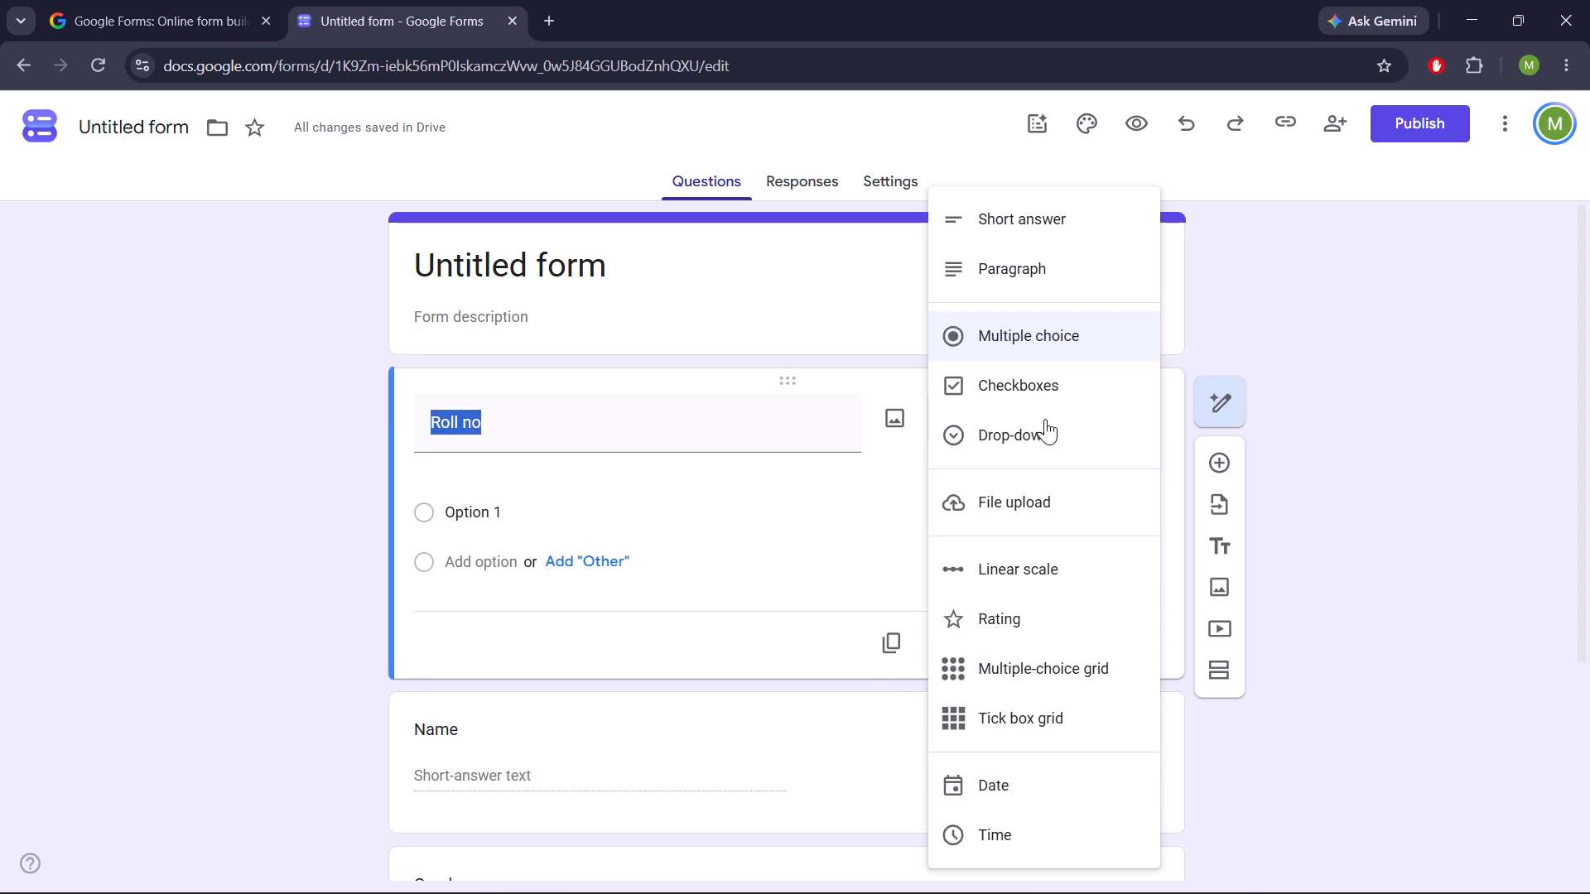
click(1016, 217)
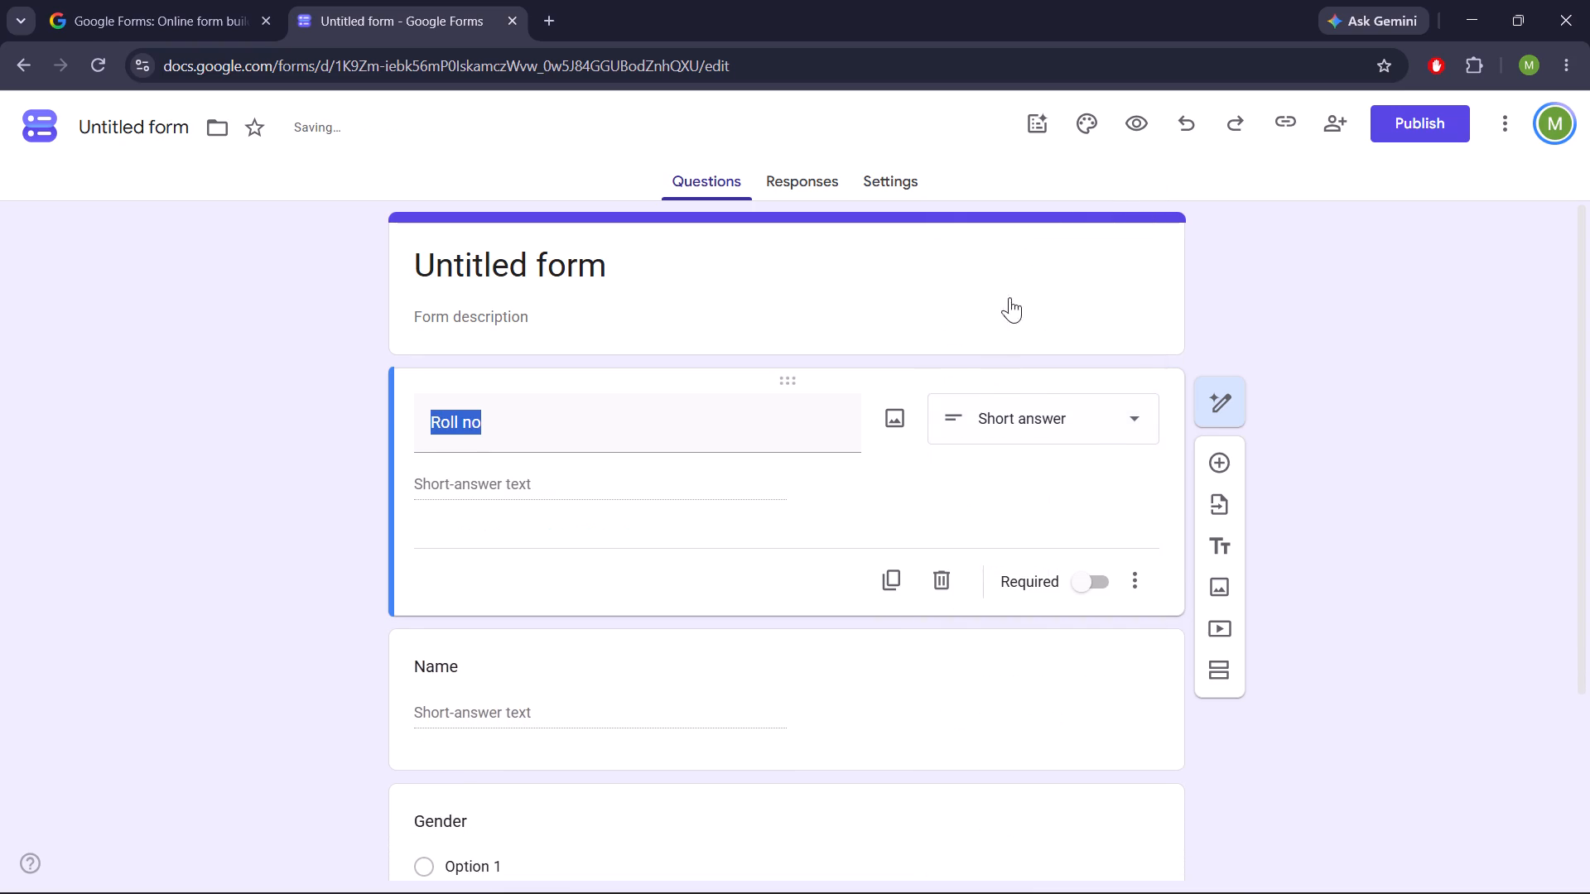
click(1055, 417)
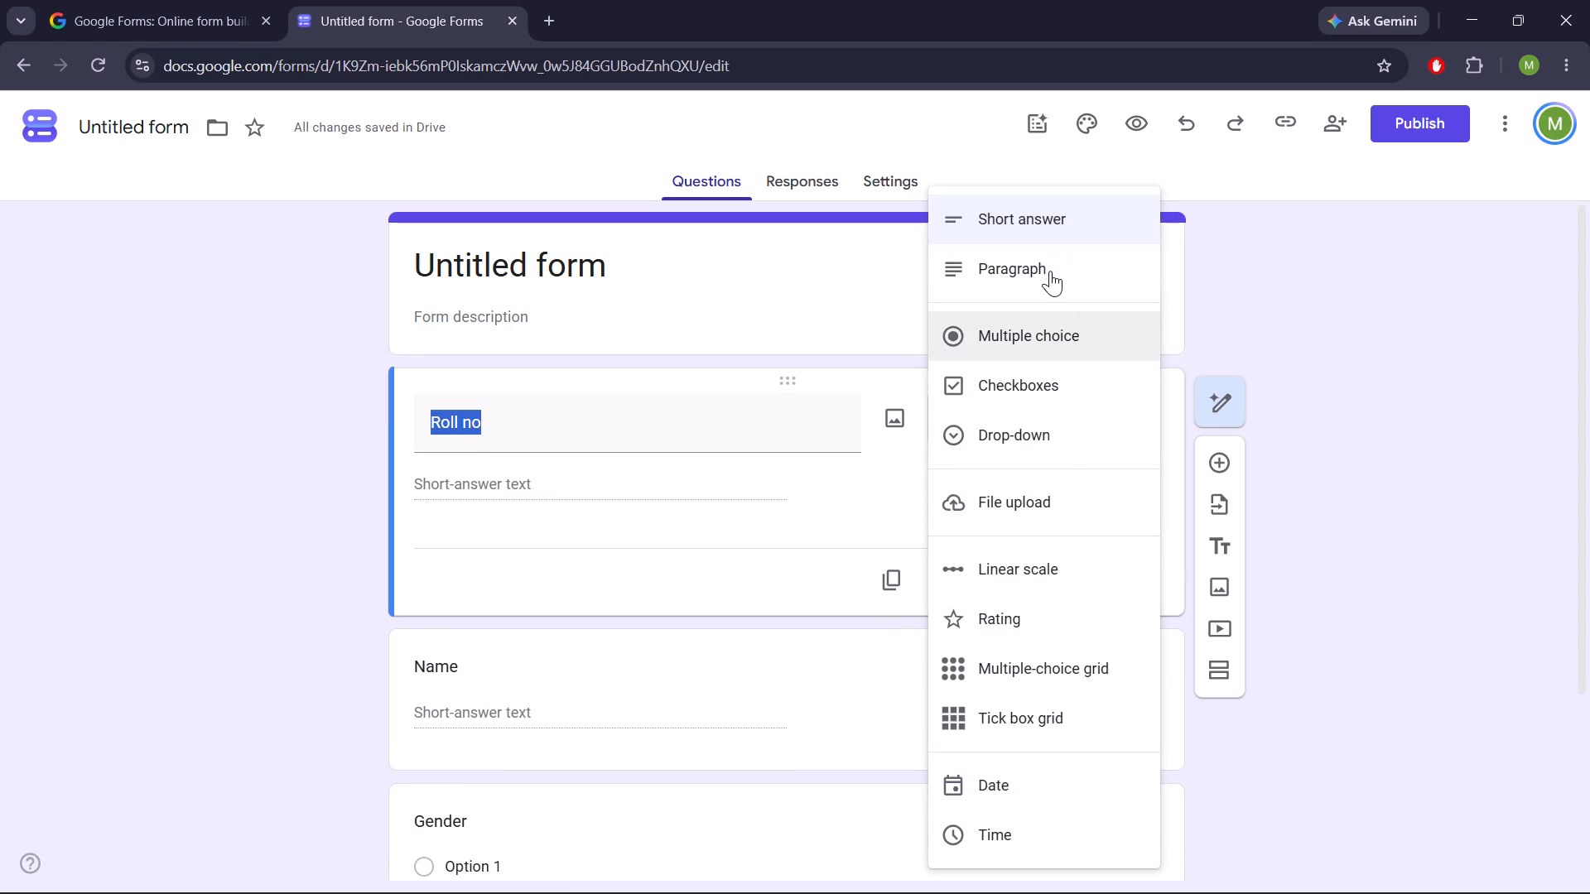
click(1052, 233)
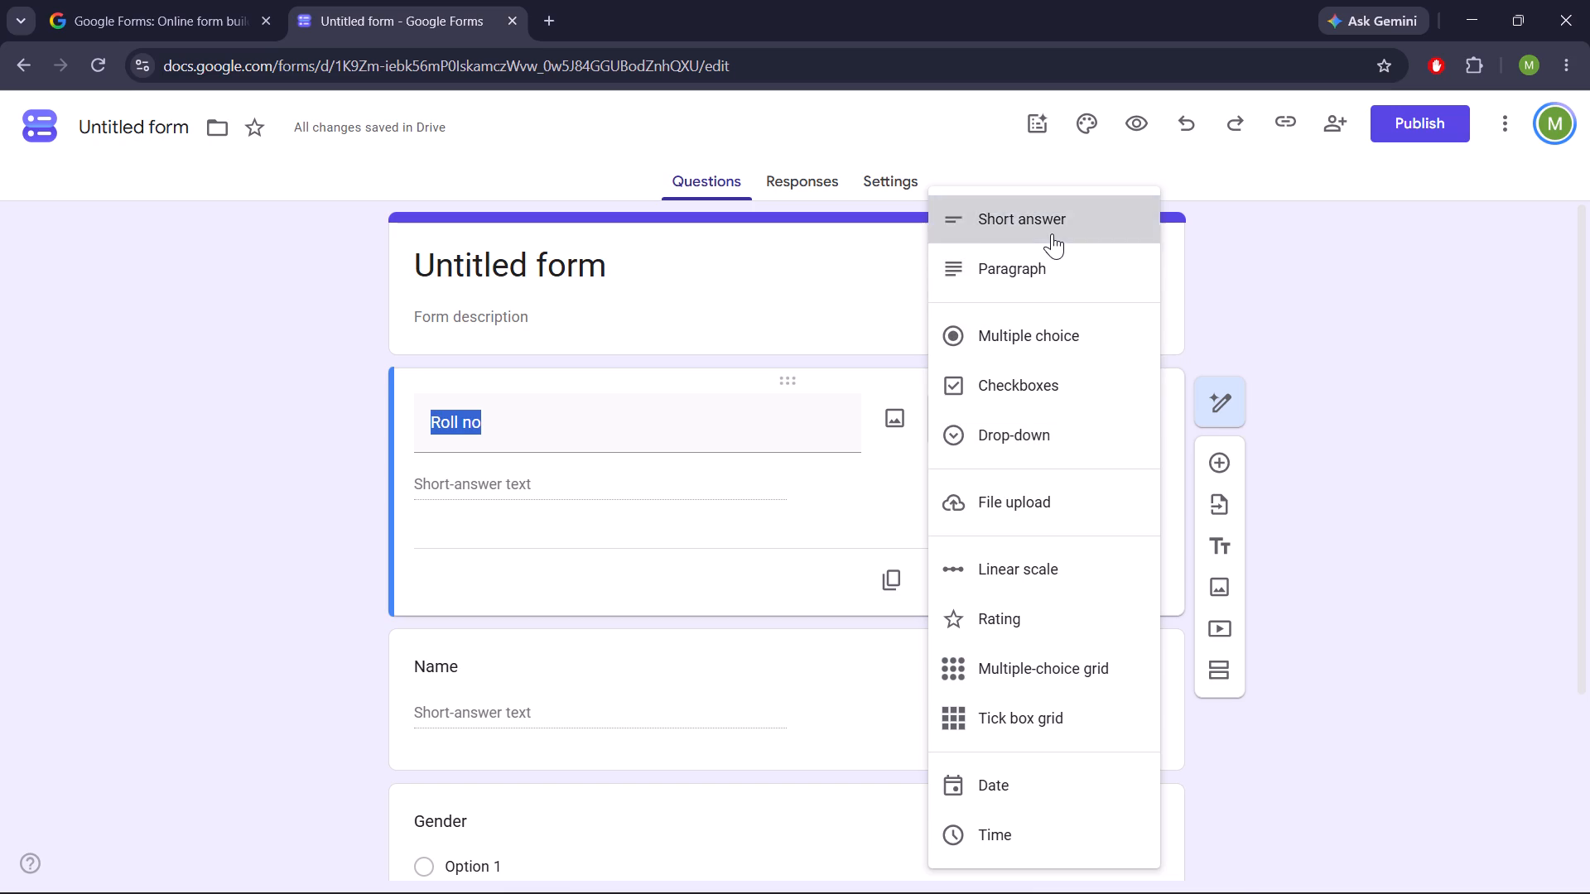
click(605, 485)
click(657, 556)
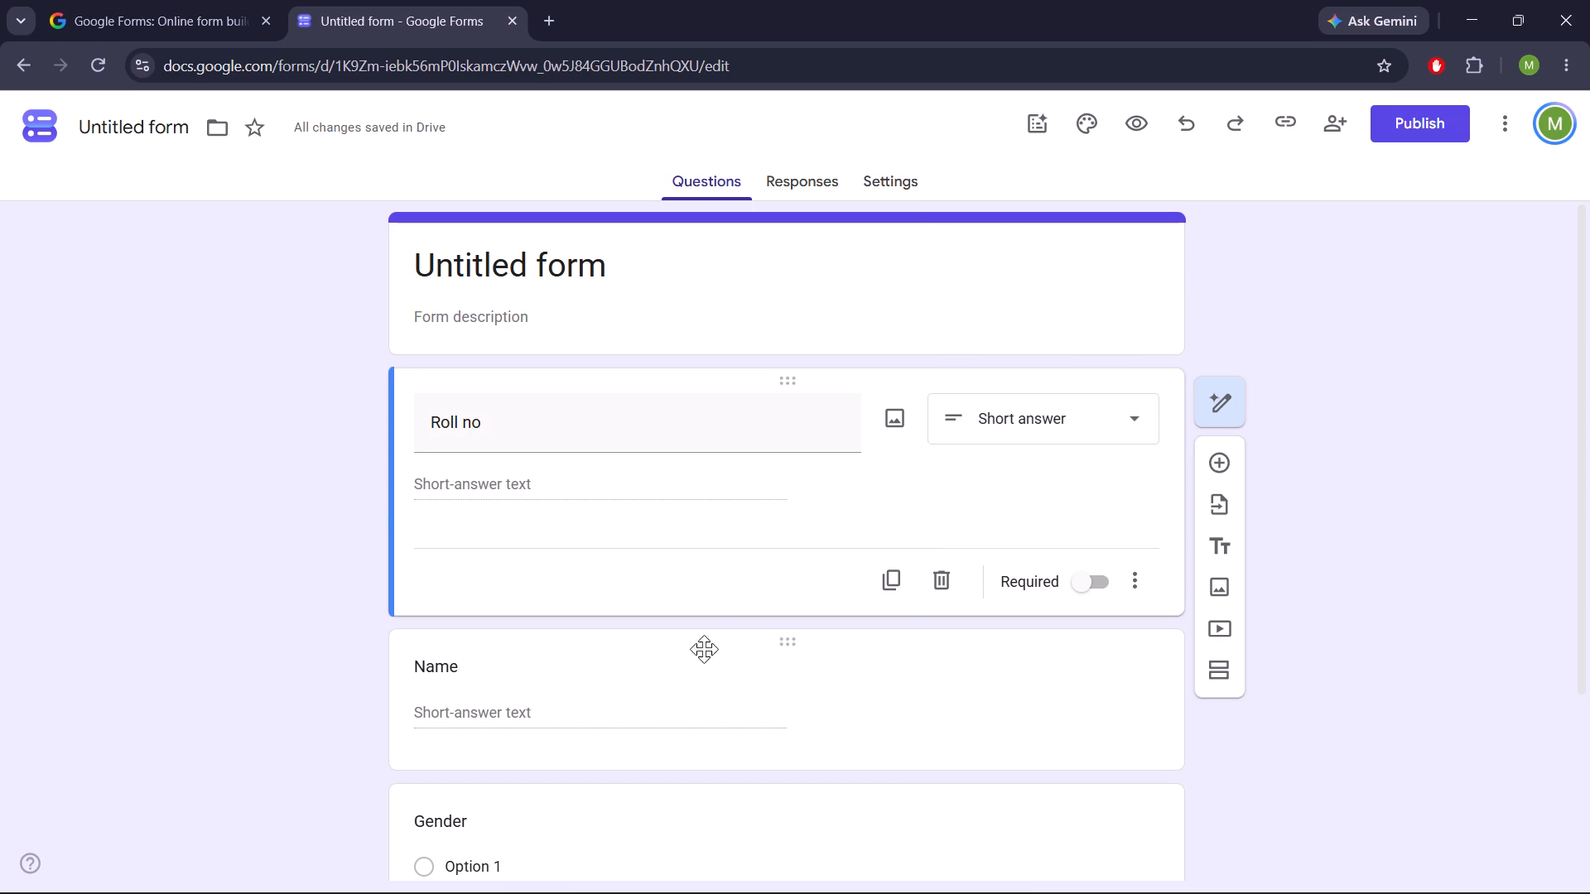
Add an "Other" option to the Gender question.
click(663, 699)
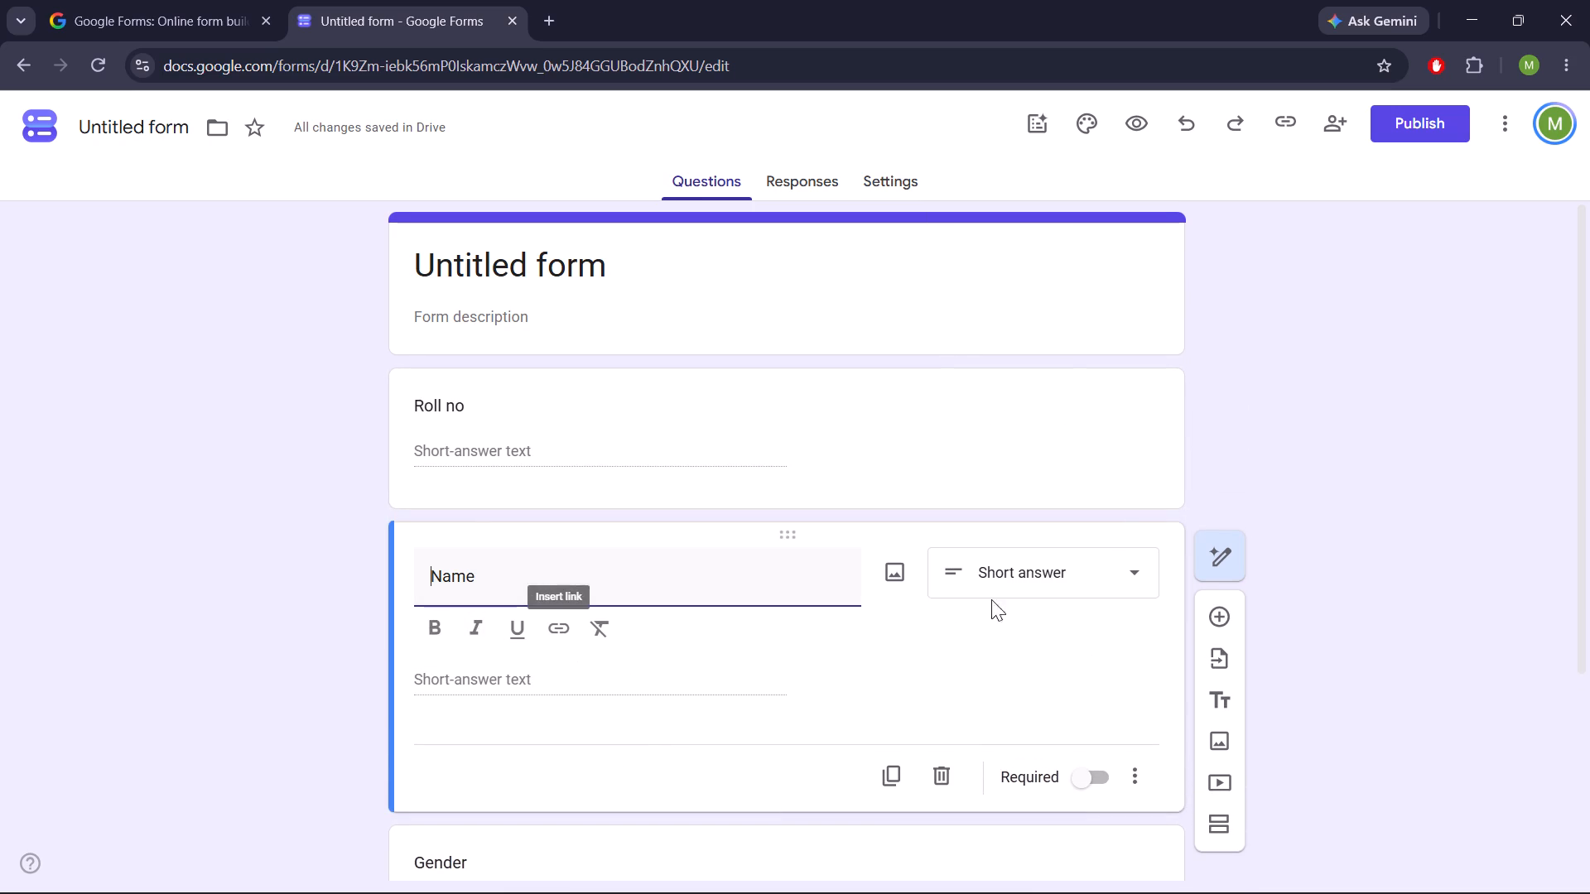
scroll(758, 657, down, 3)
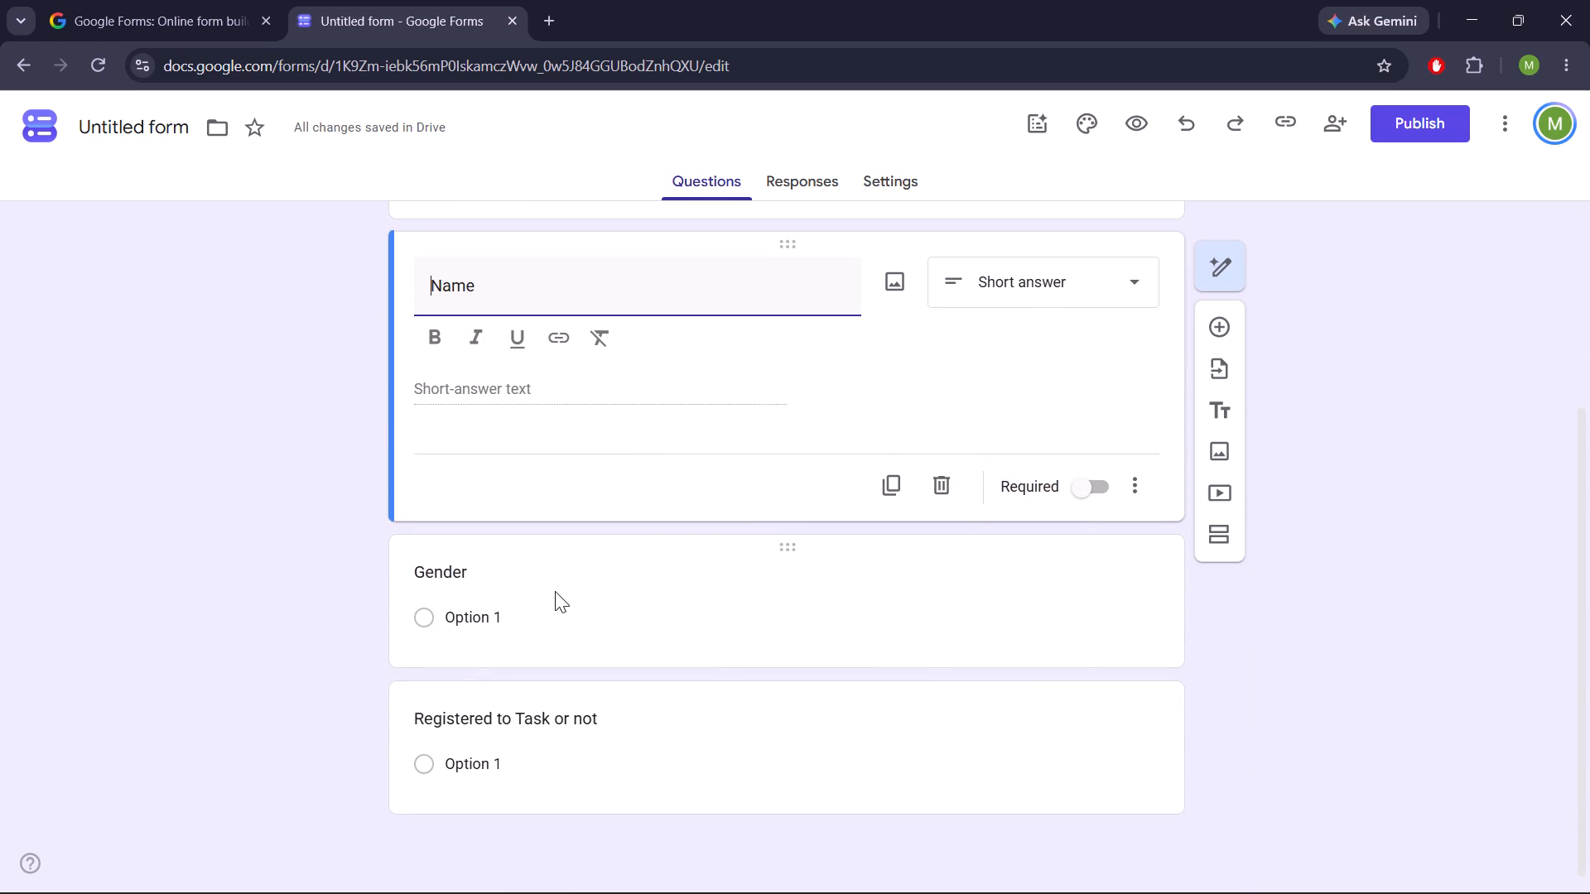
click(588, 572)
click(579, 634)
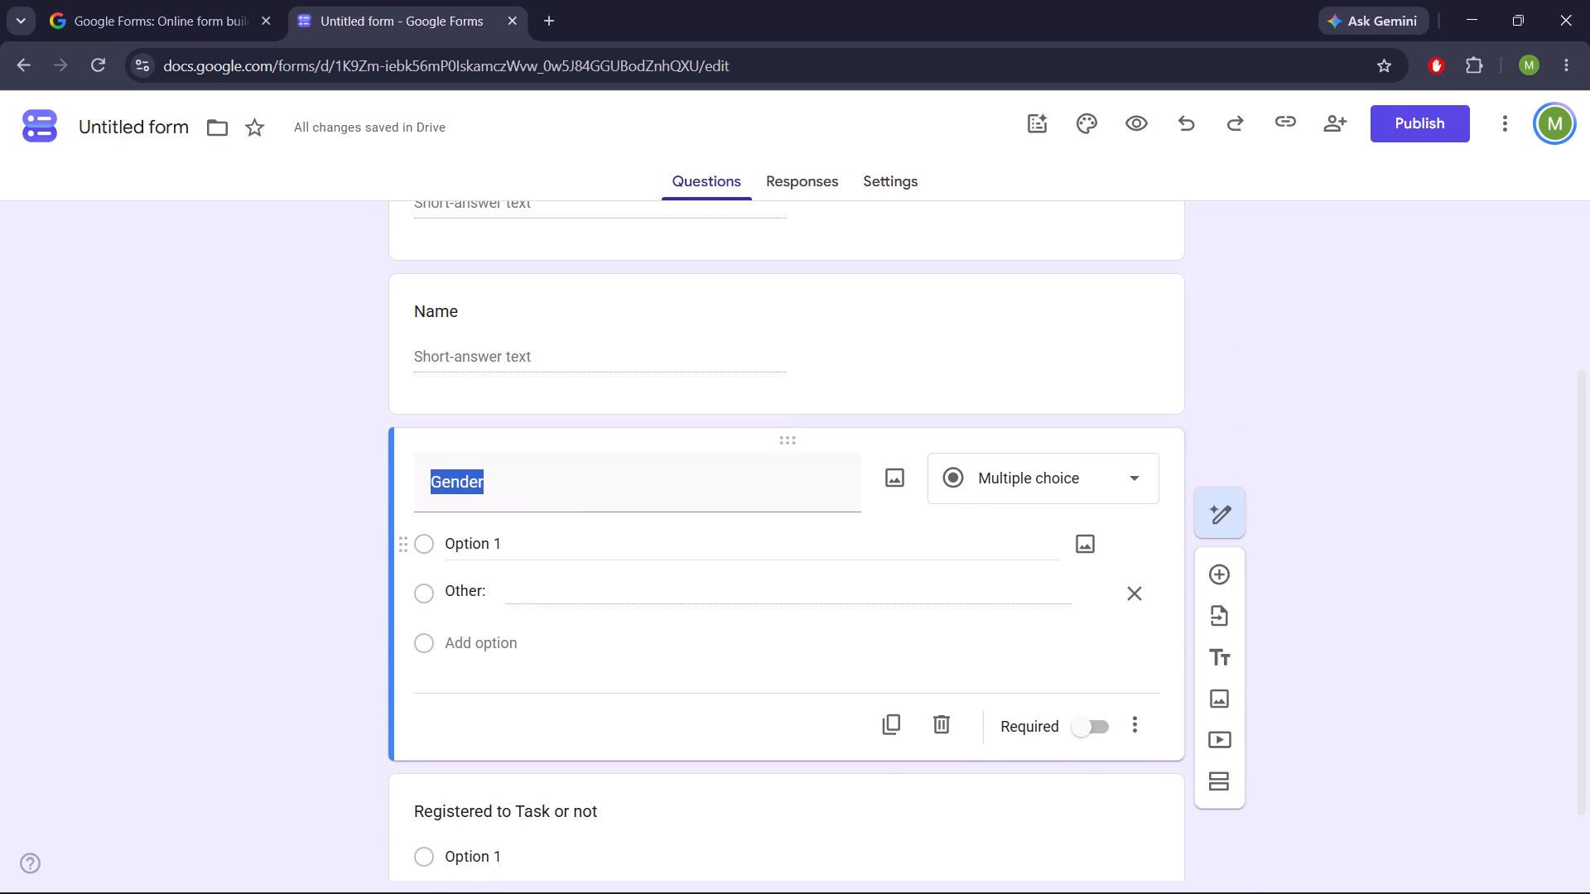
Rename the first option of the Gender question to "Male".
click(596, 540)
text(Male)
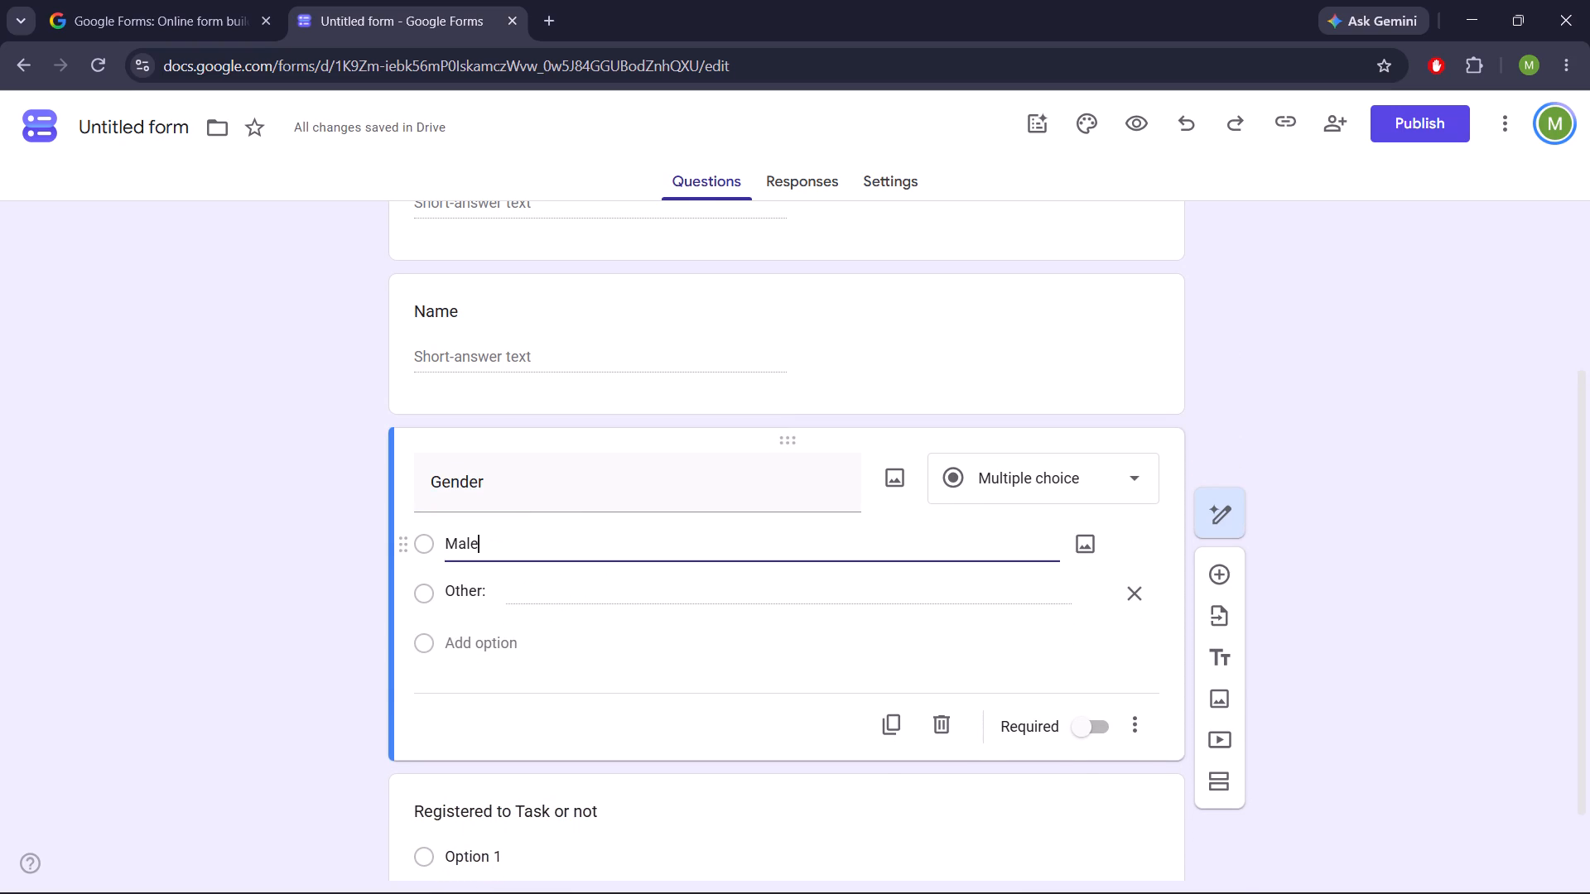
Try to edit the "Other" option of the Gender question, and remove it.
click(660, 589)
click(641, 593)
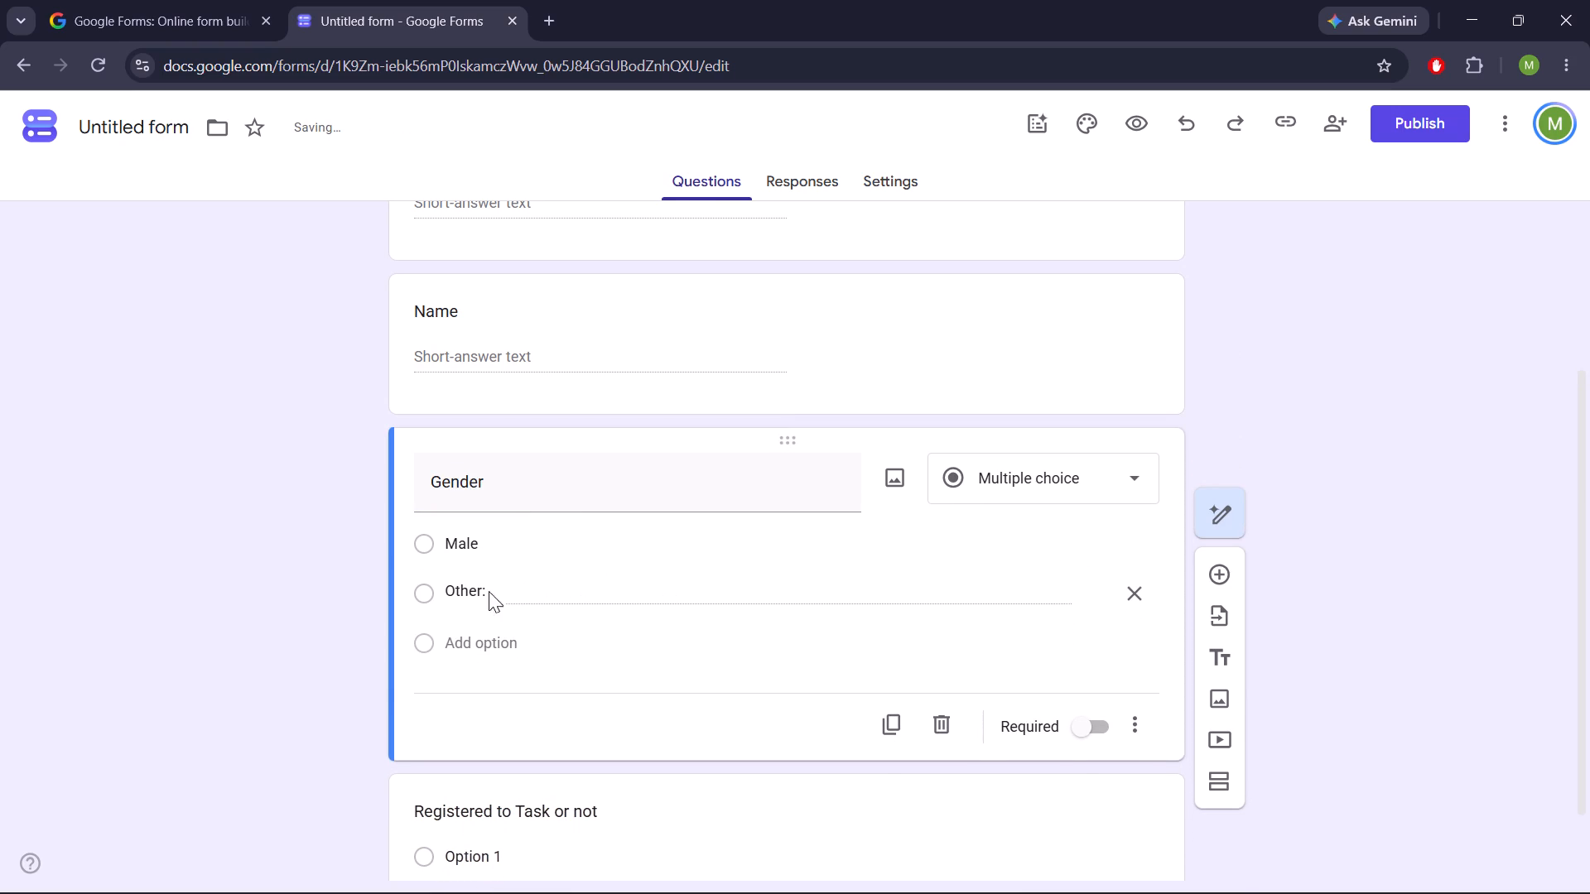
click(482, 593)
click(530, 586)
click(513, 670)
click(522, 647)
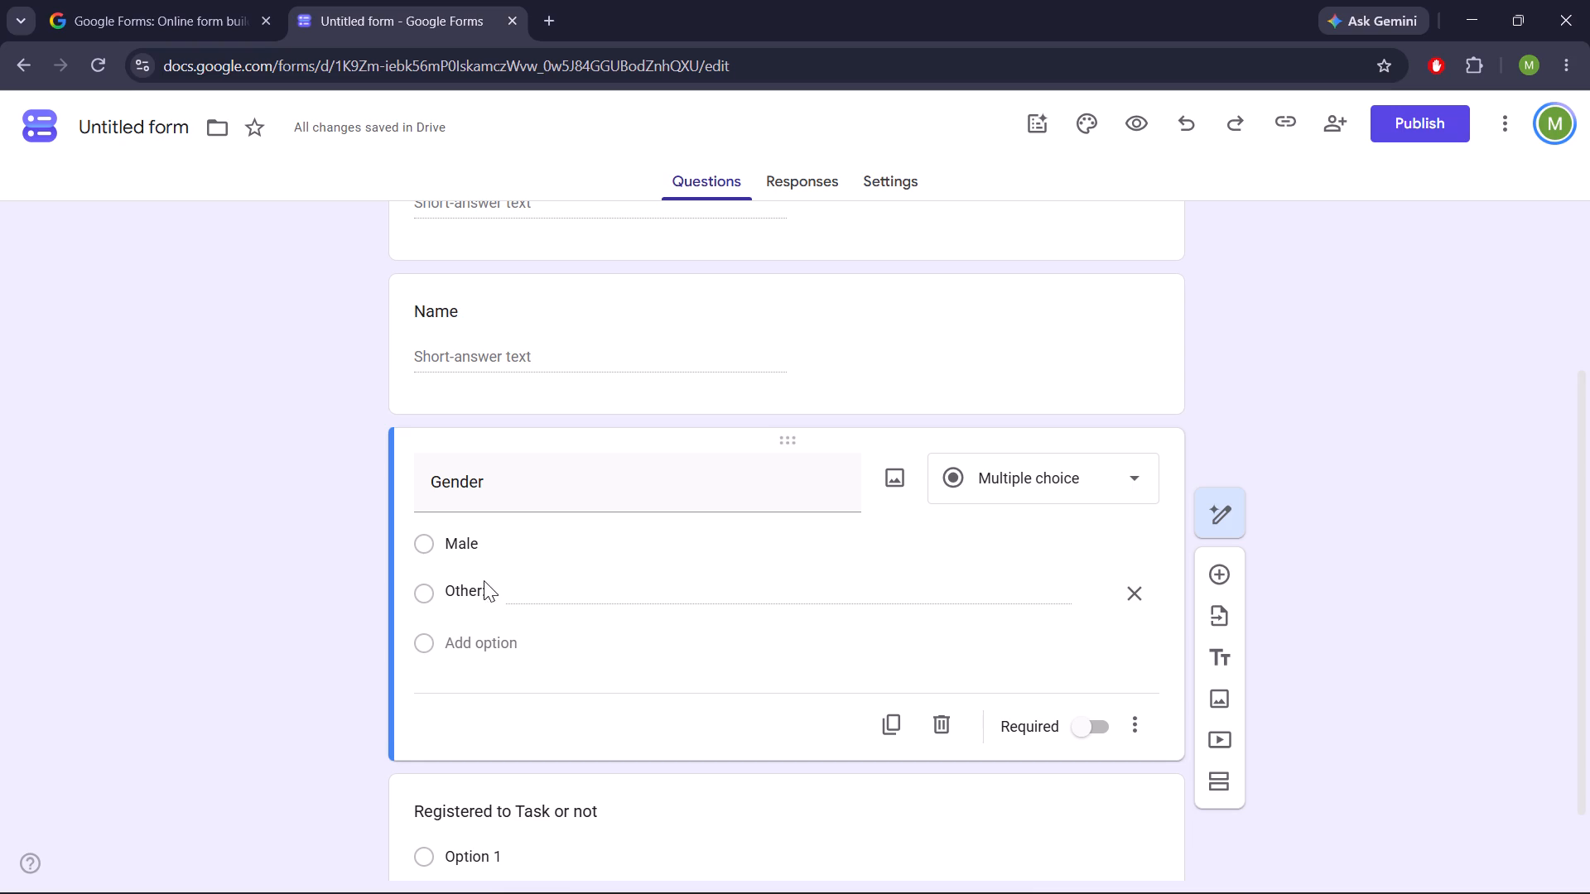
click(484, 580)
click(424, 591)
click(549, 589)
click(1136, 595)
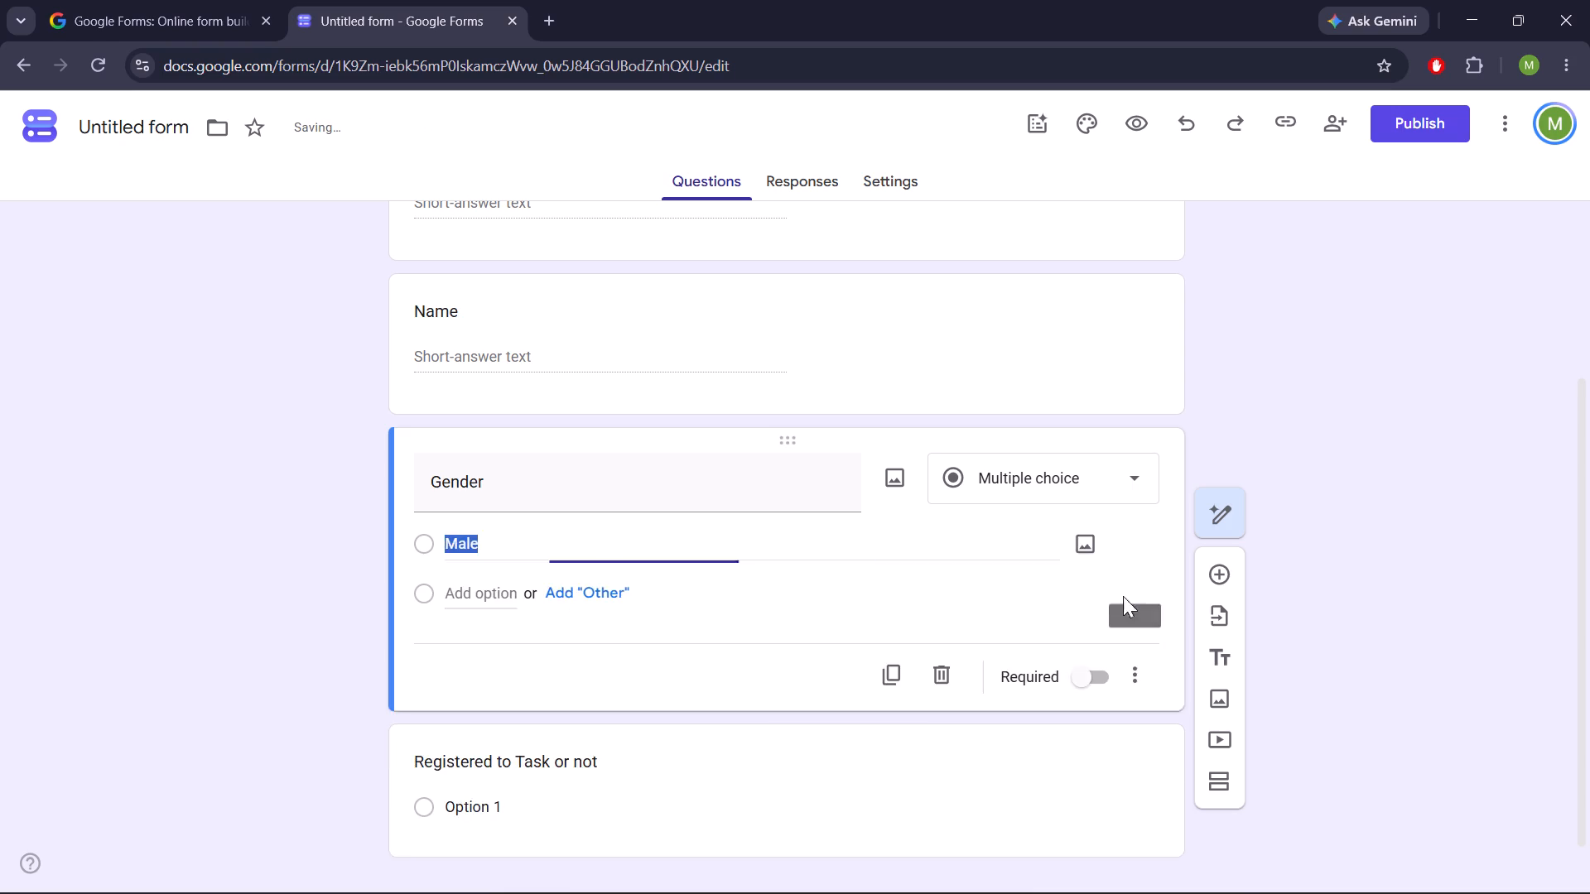
Add "Female" as the second option of the Gender question.
click(496, 631)
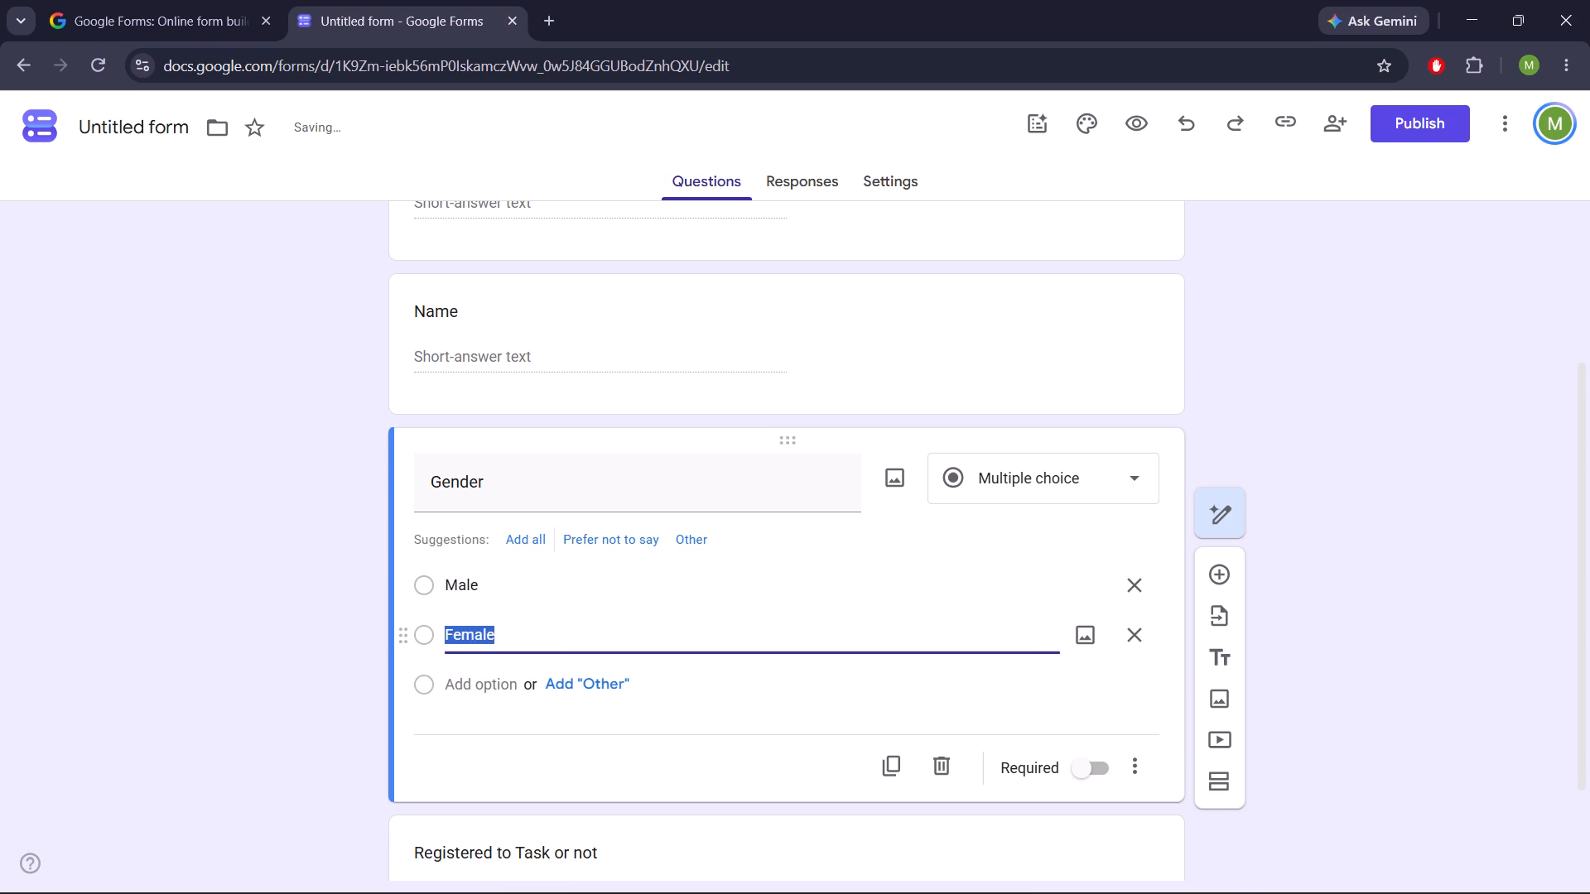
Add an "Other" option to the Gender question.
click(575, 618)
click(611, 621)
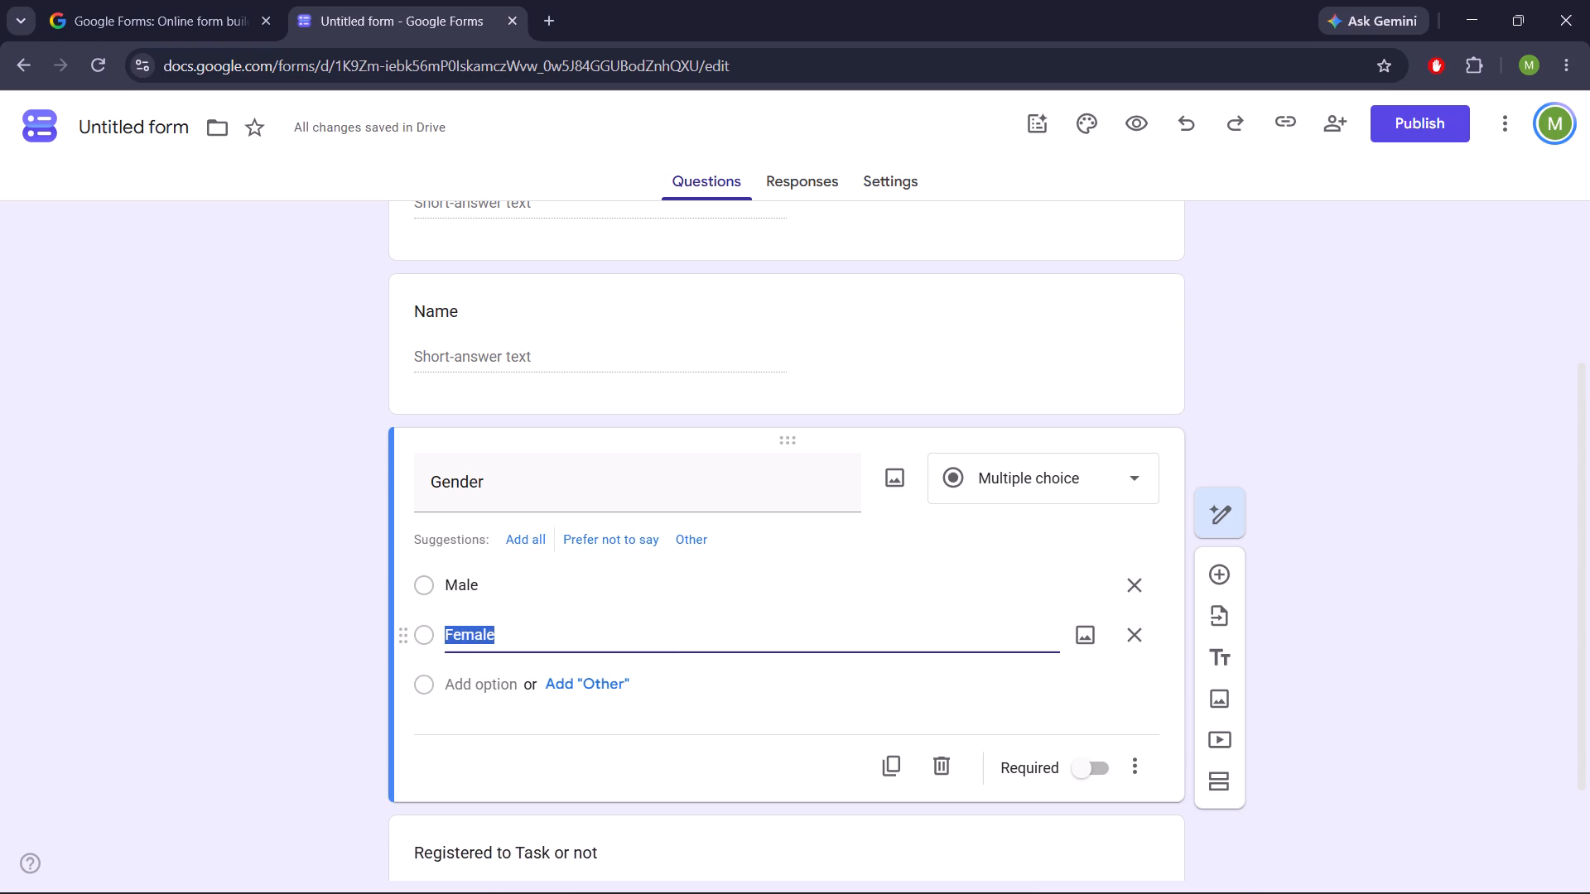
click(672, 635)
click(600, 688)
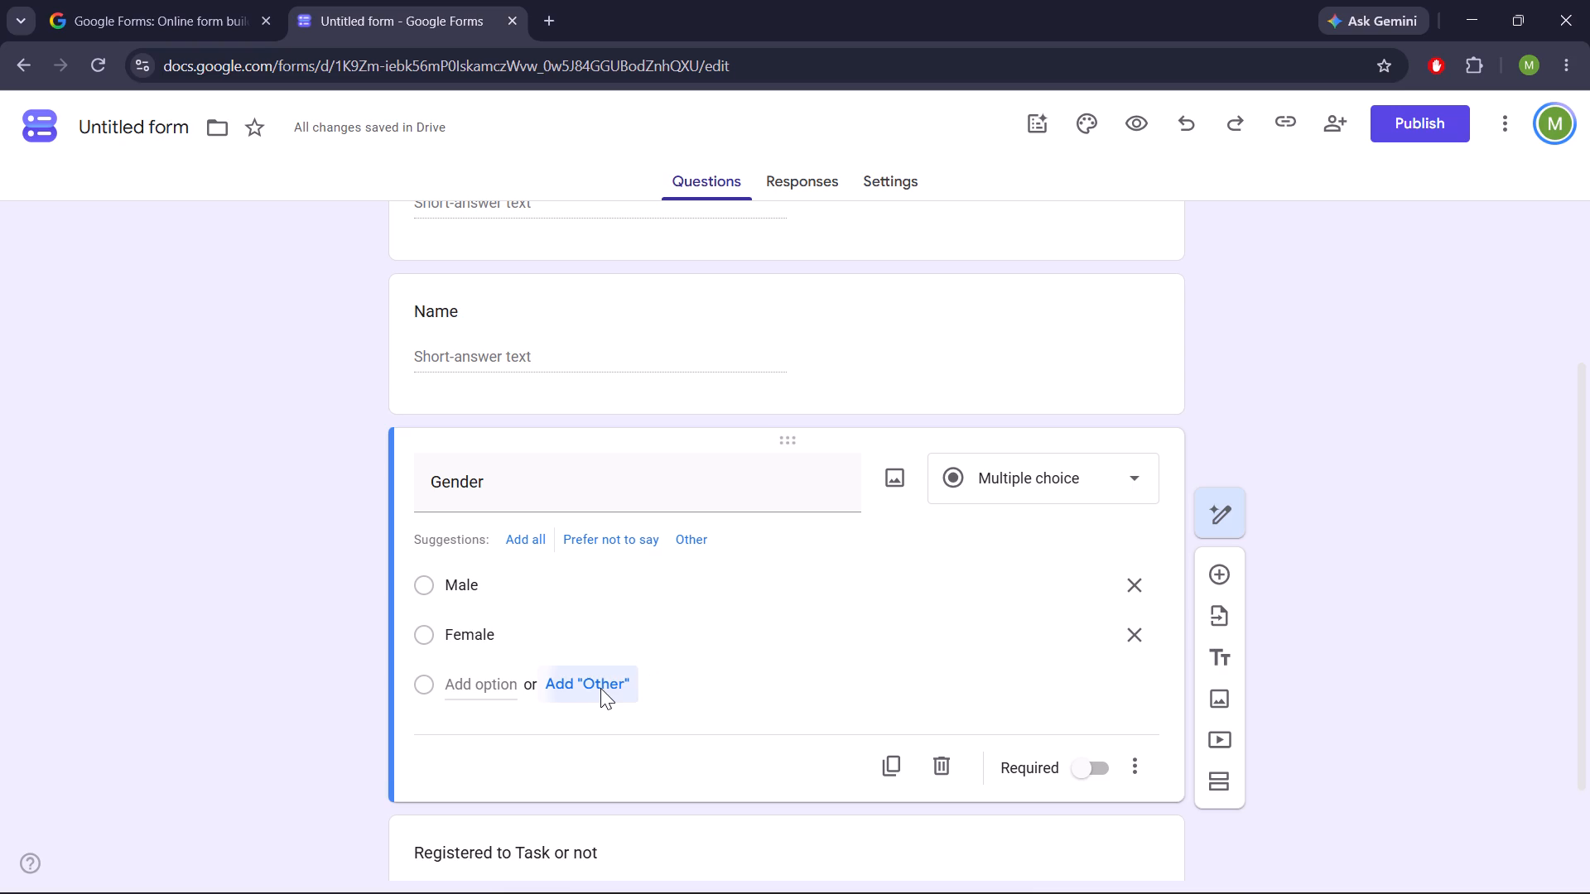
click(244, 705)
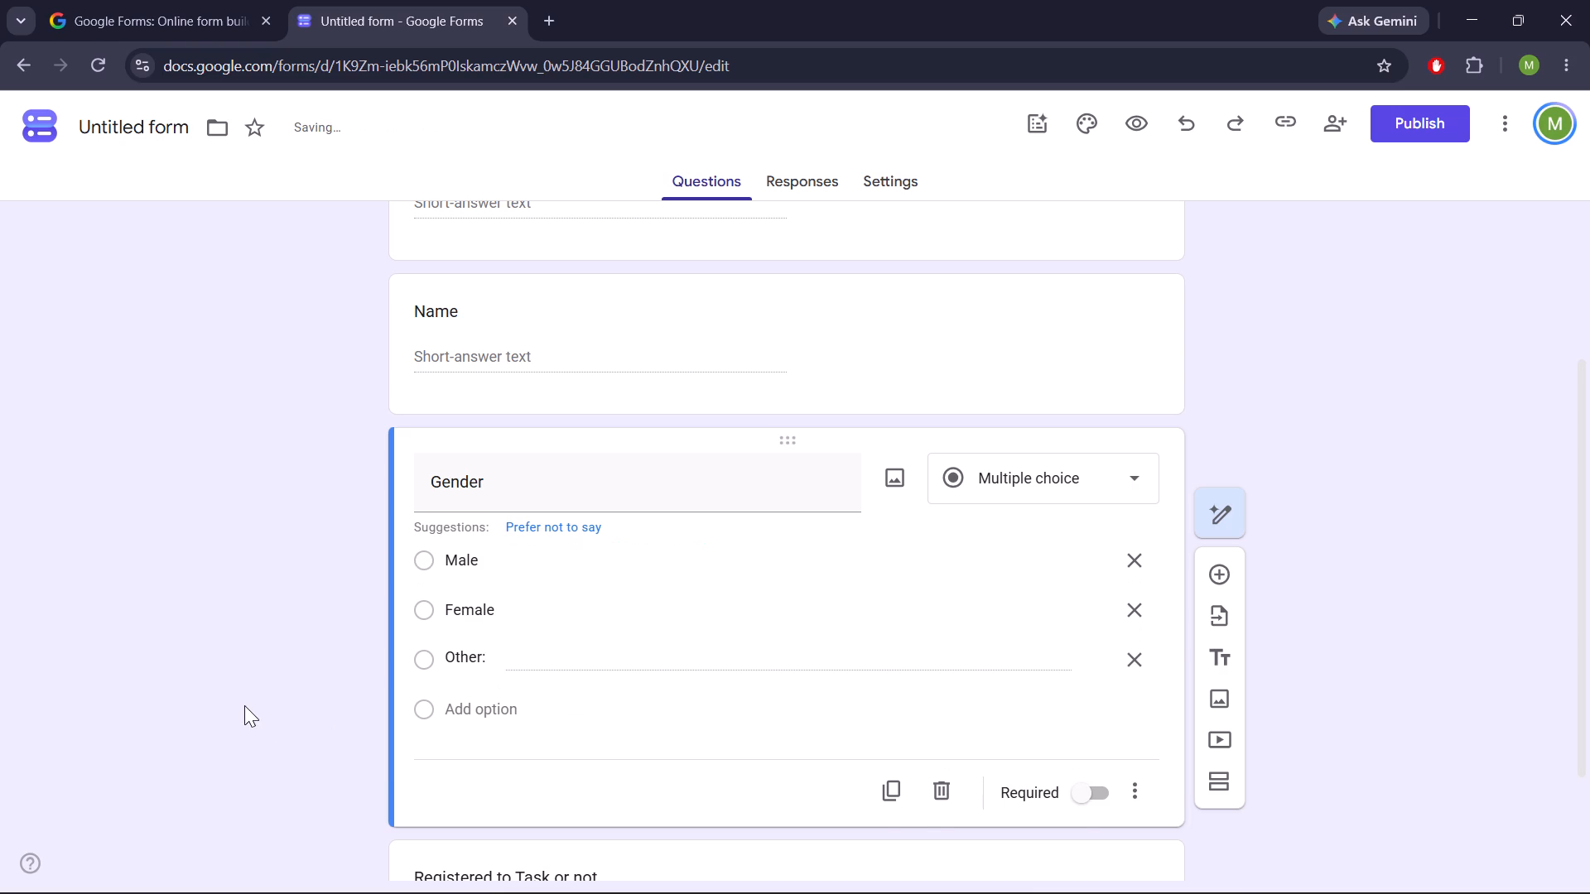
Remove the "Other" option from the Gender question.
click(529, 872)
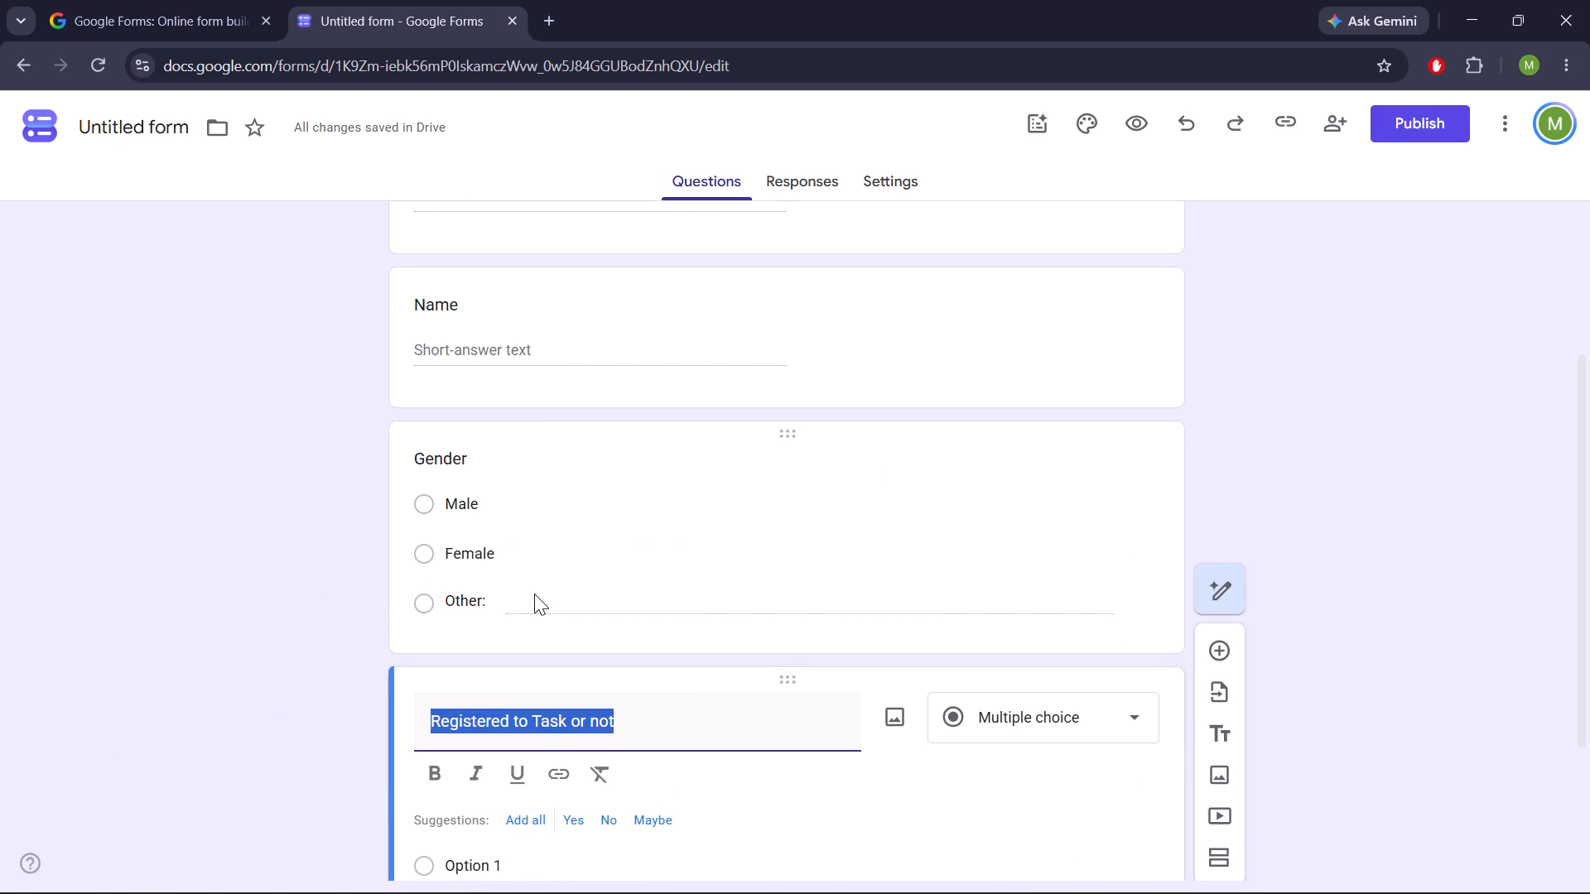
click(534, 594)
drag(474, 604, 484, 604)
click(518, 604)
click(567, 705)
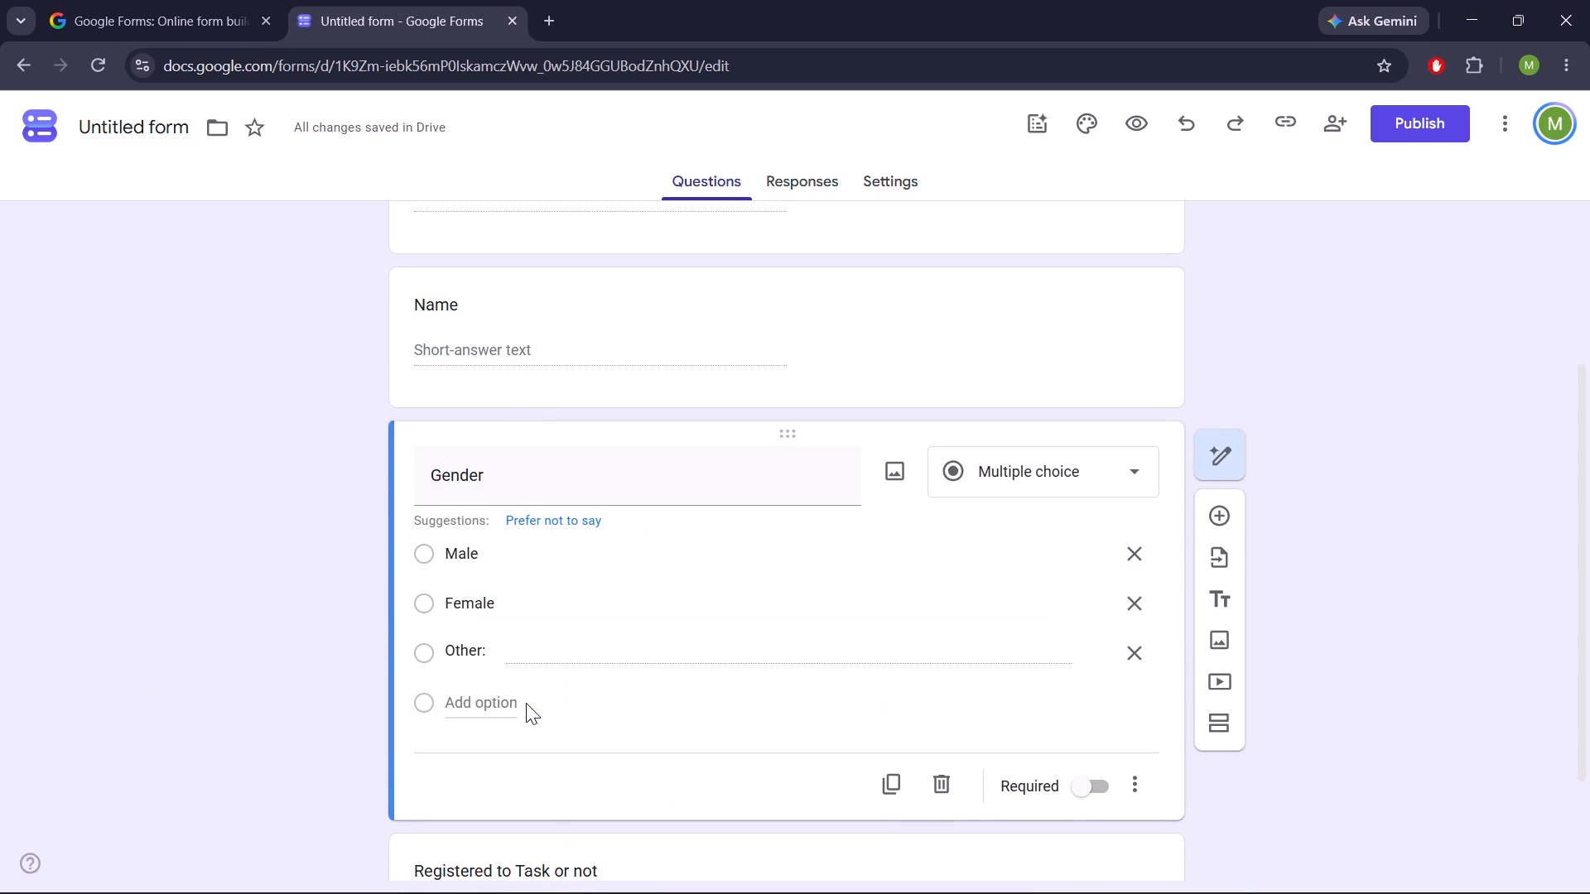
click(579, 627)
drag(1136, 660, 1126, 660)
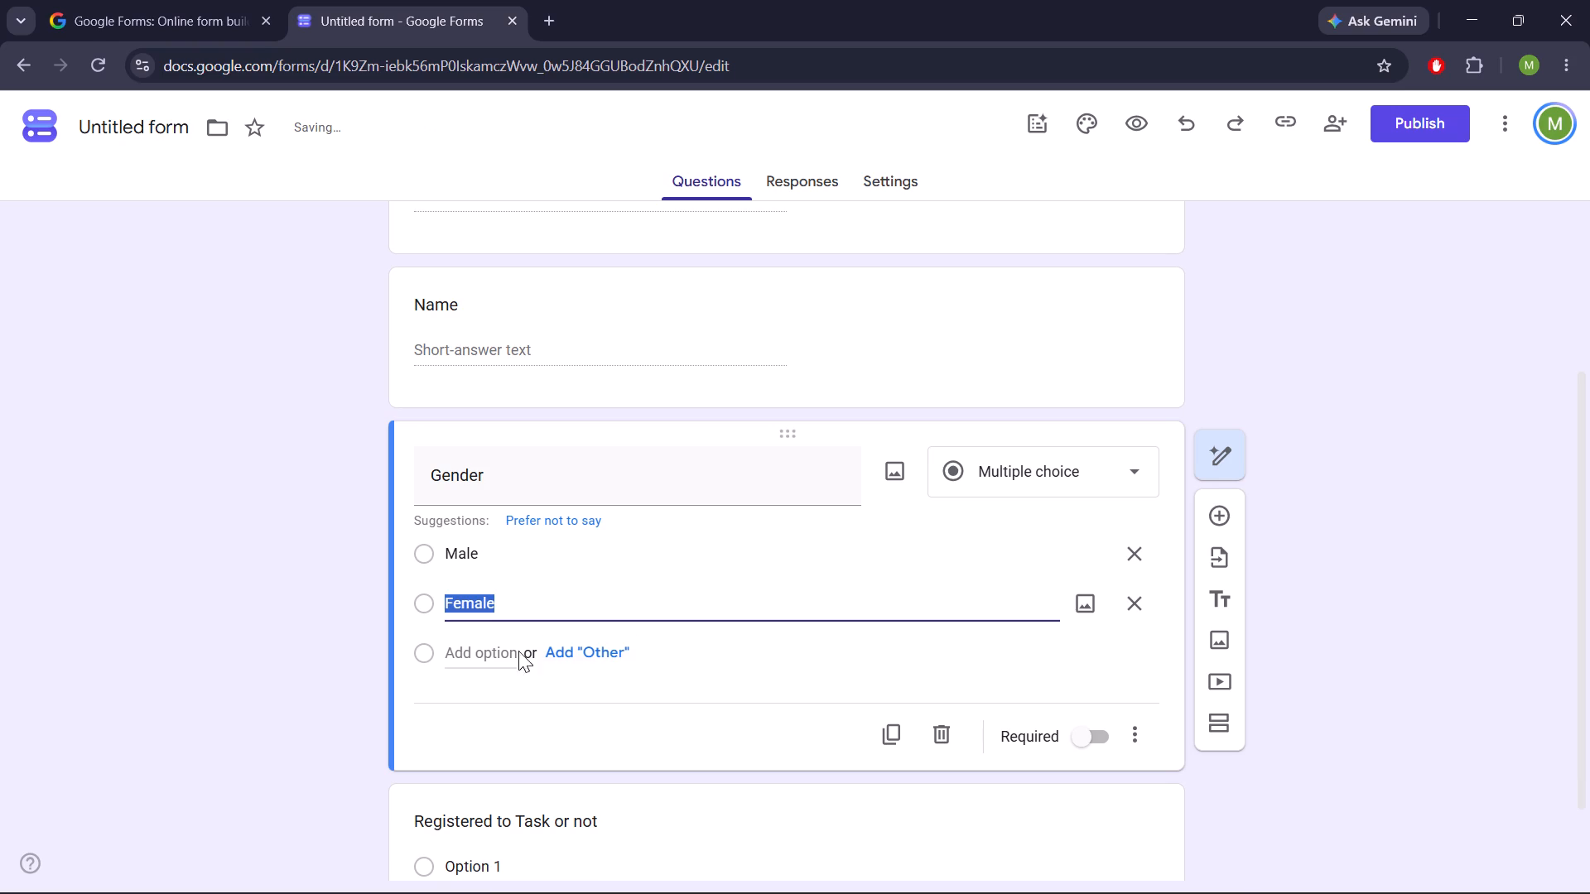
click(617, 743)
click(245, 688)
Rename the first option of the "Registered to Task or not" question to "Yes".
scroll(650, 738, down, 2)
click(685, 748)
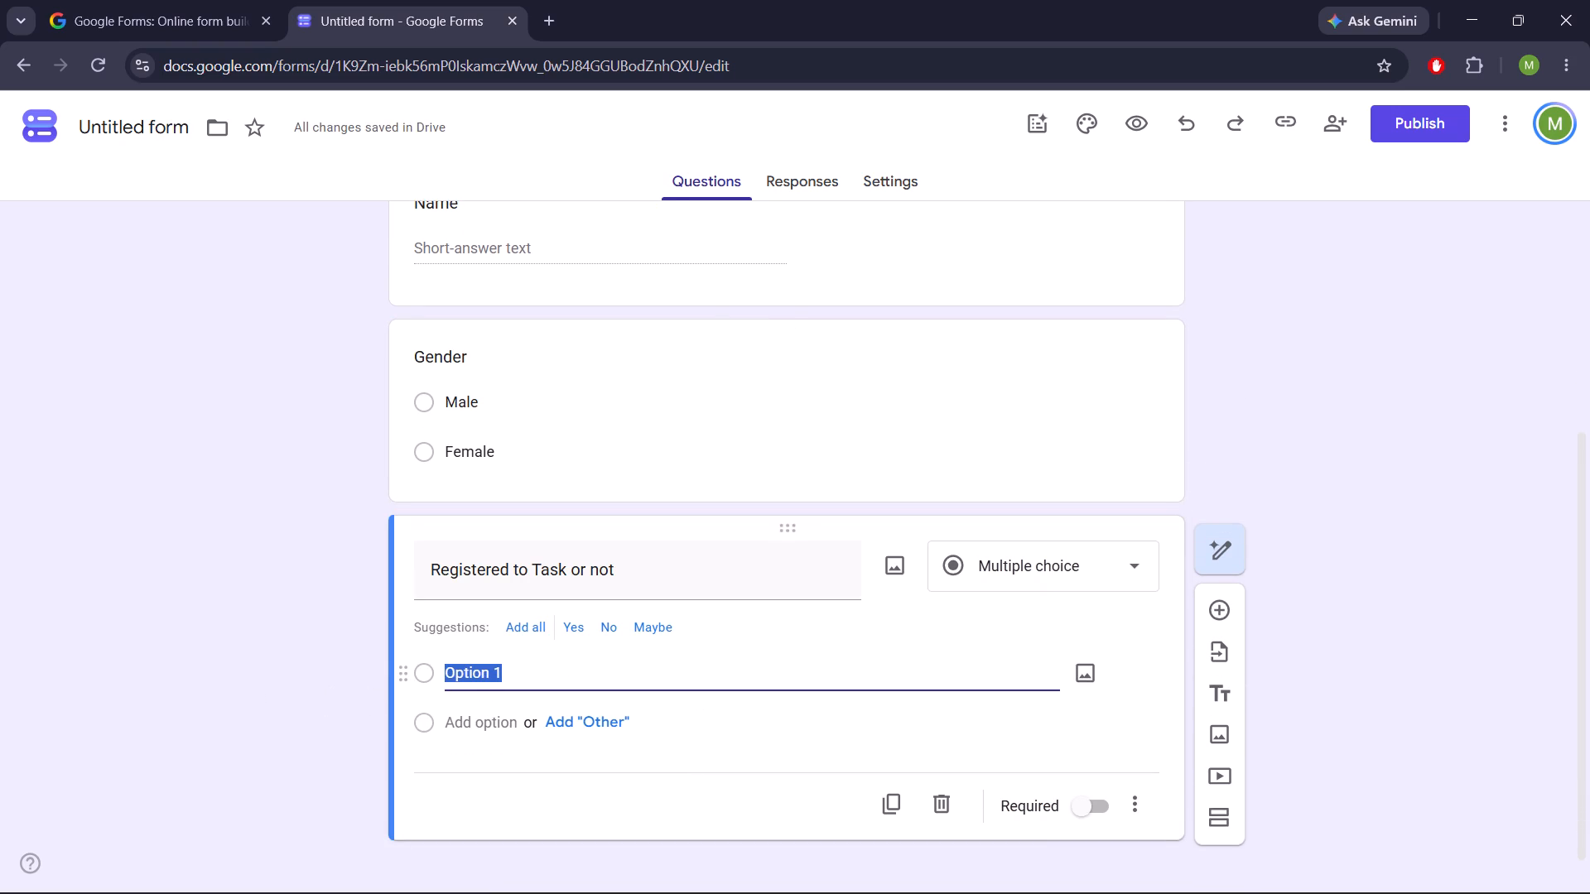
text(yes)
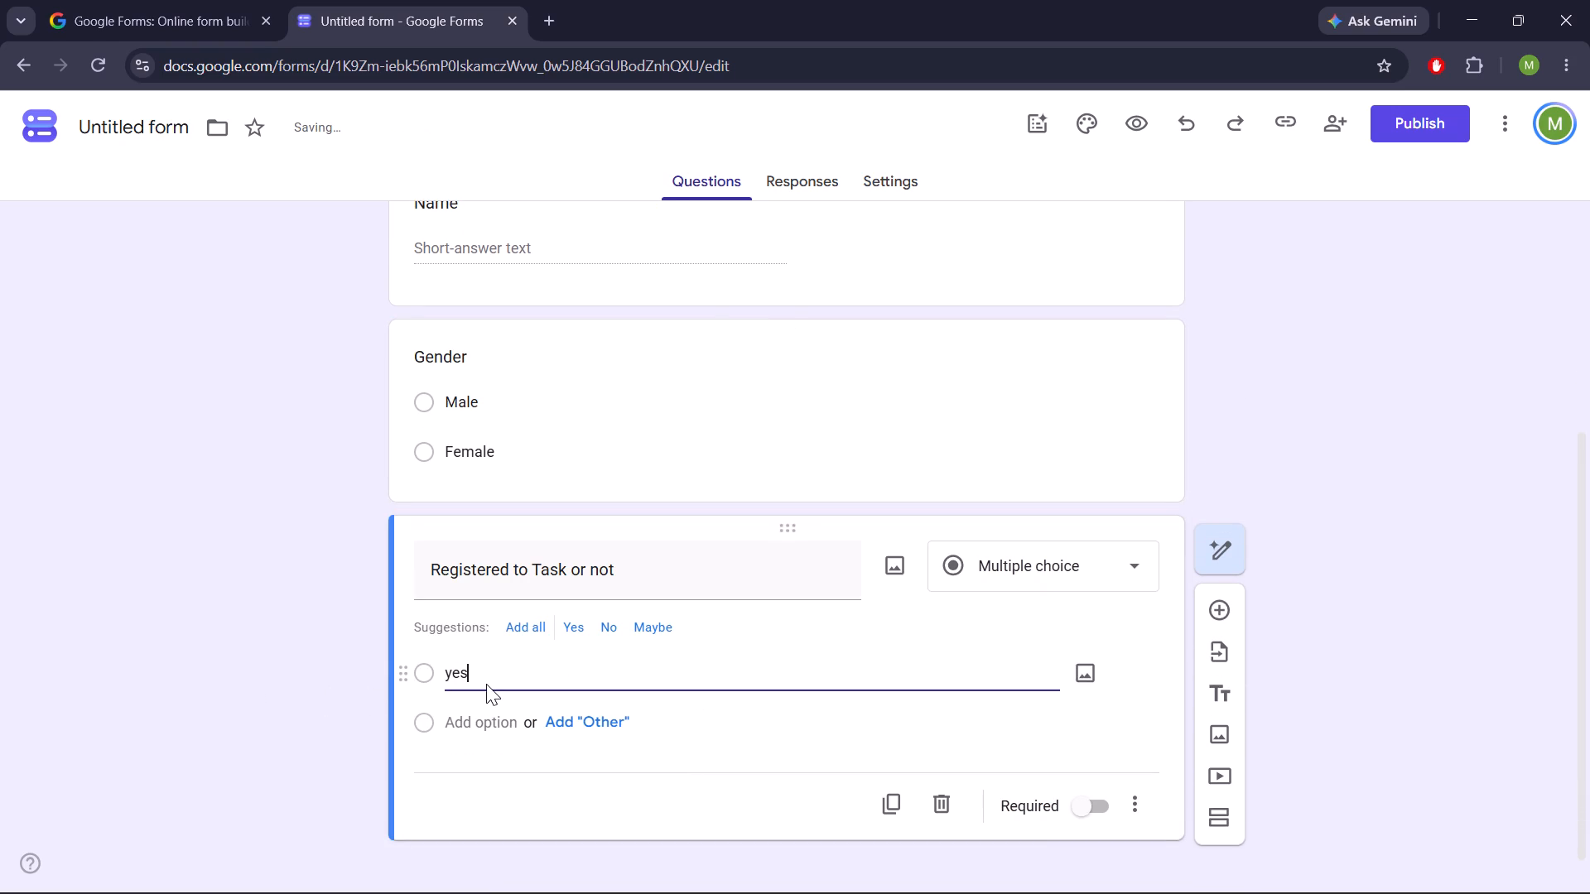
key(BackSpace)
key(BackSpace)
key(BackSpace)
text(Yes)
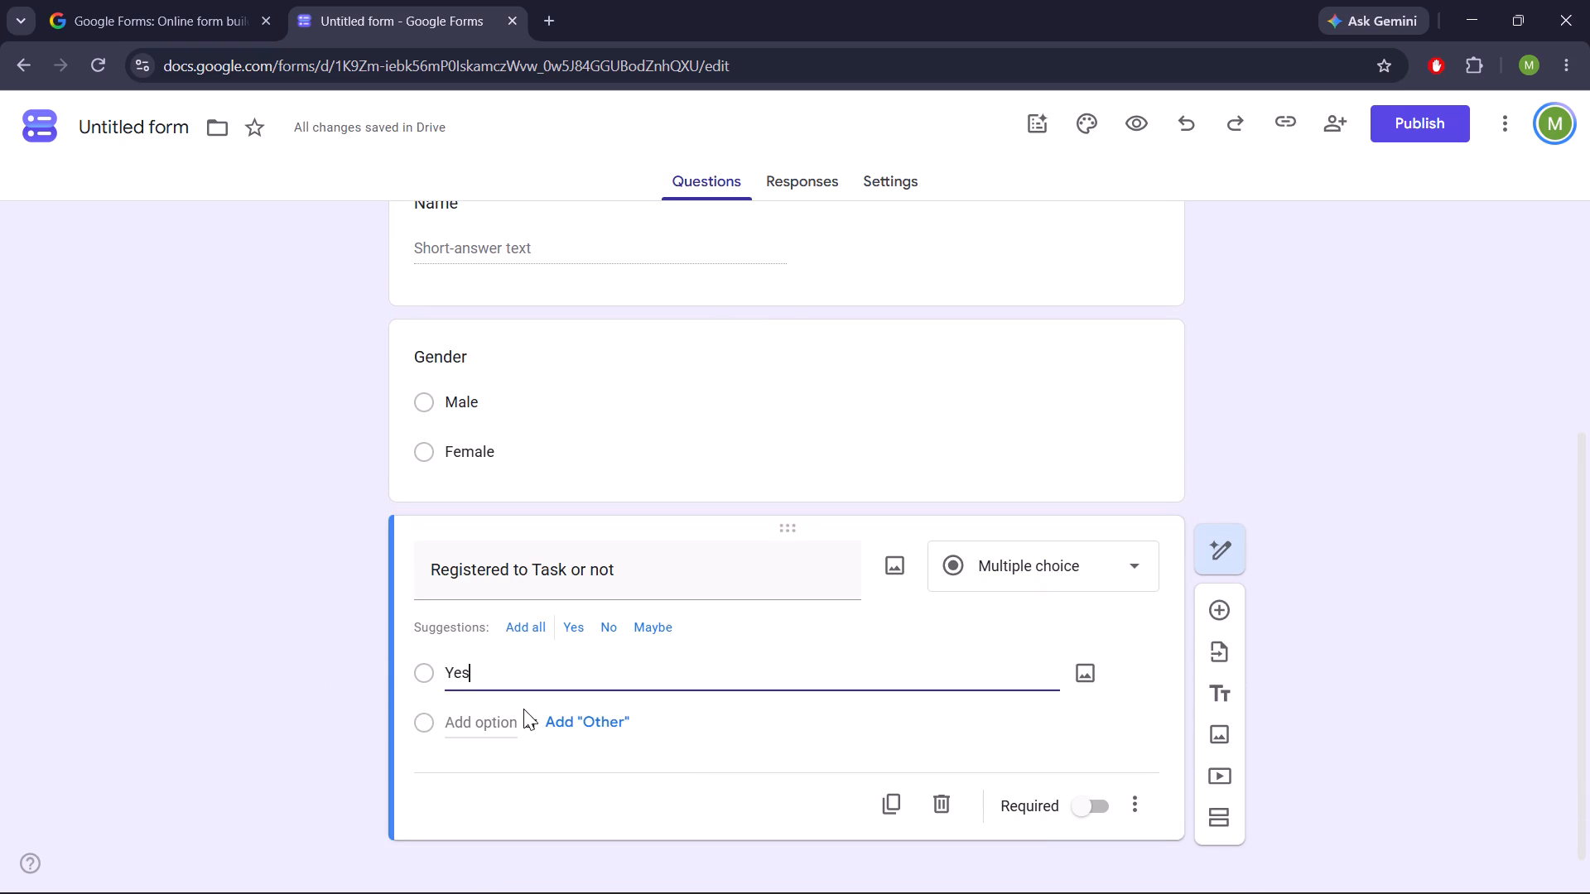
Add "No" as the second option of the "Registered to Task or not" question.
click(523, 709)
click(493, 722)
key(n)
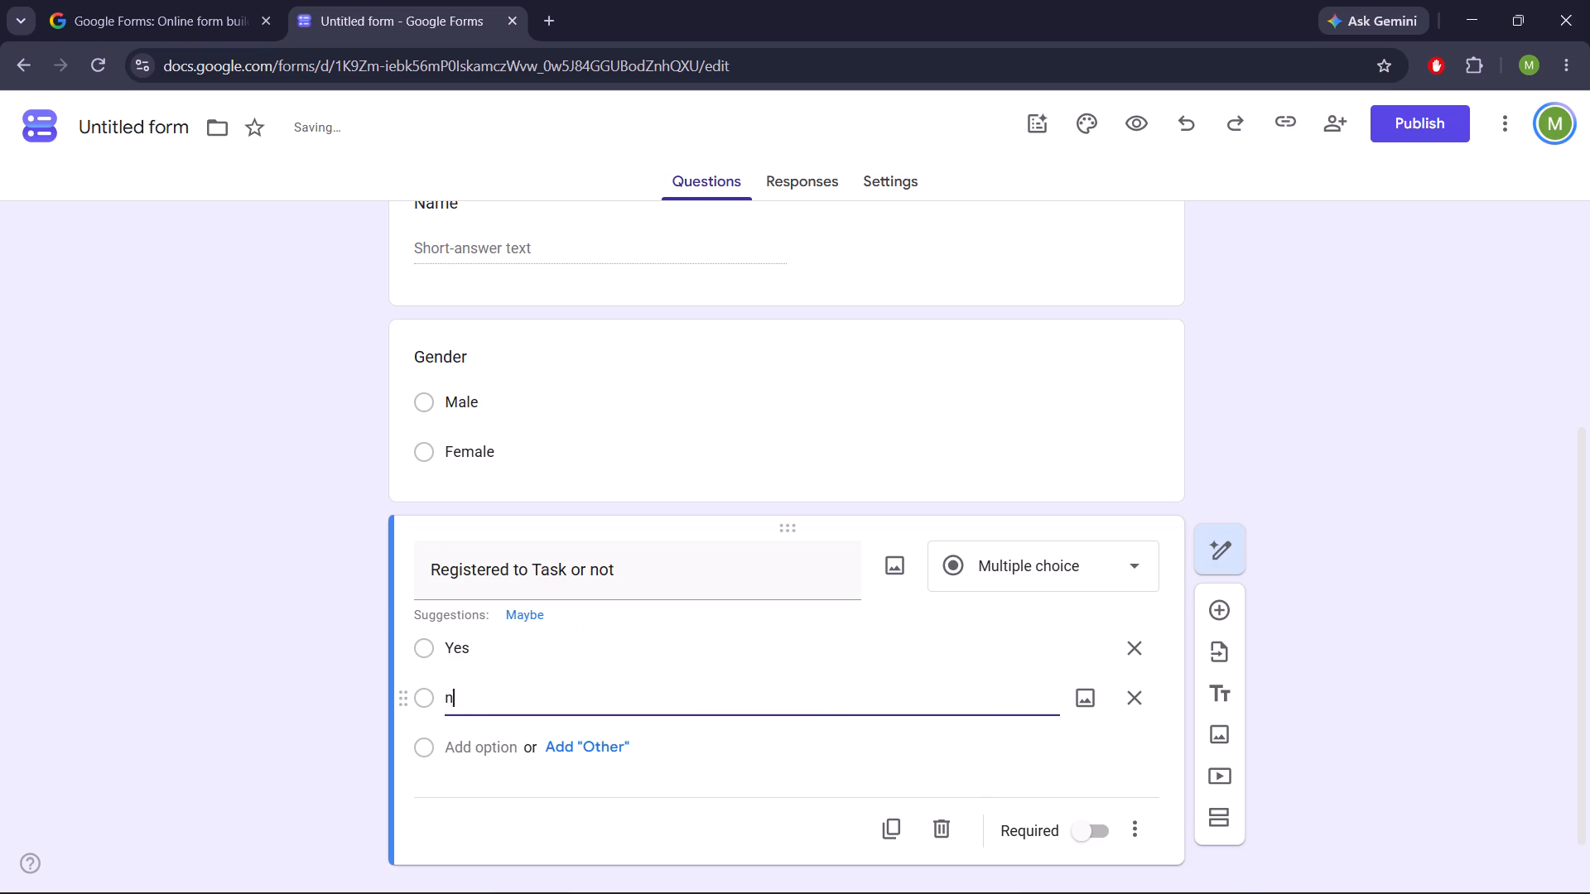
key(BackSpace)
text(No)
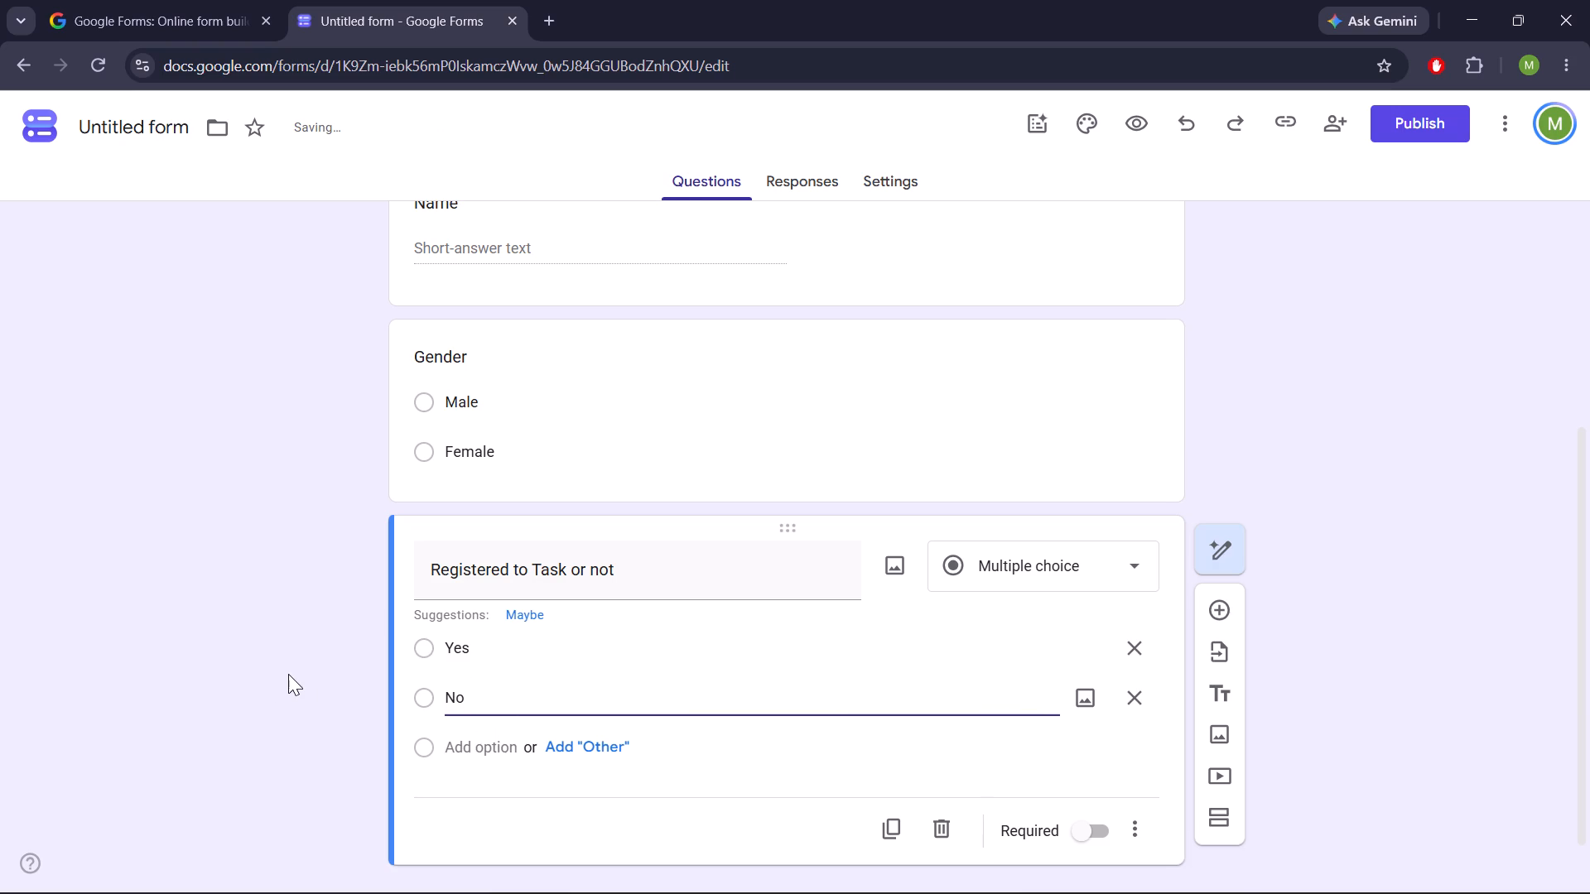
click(288, 674)
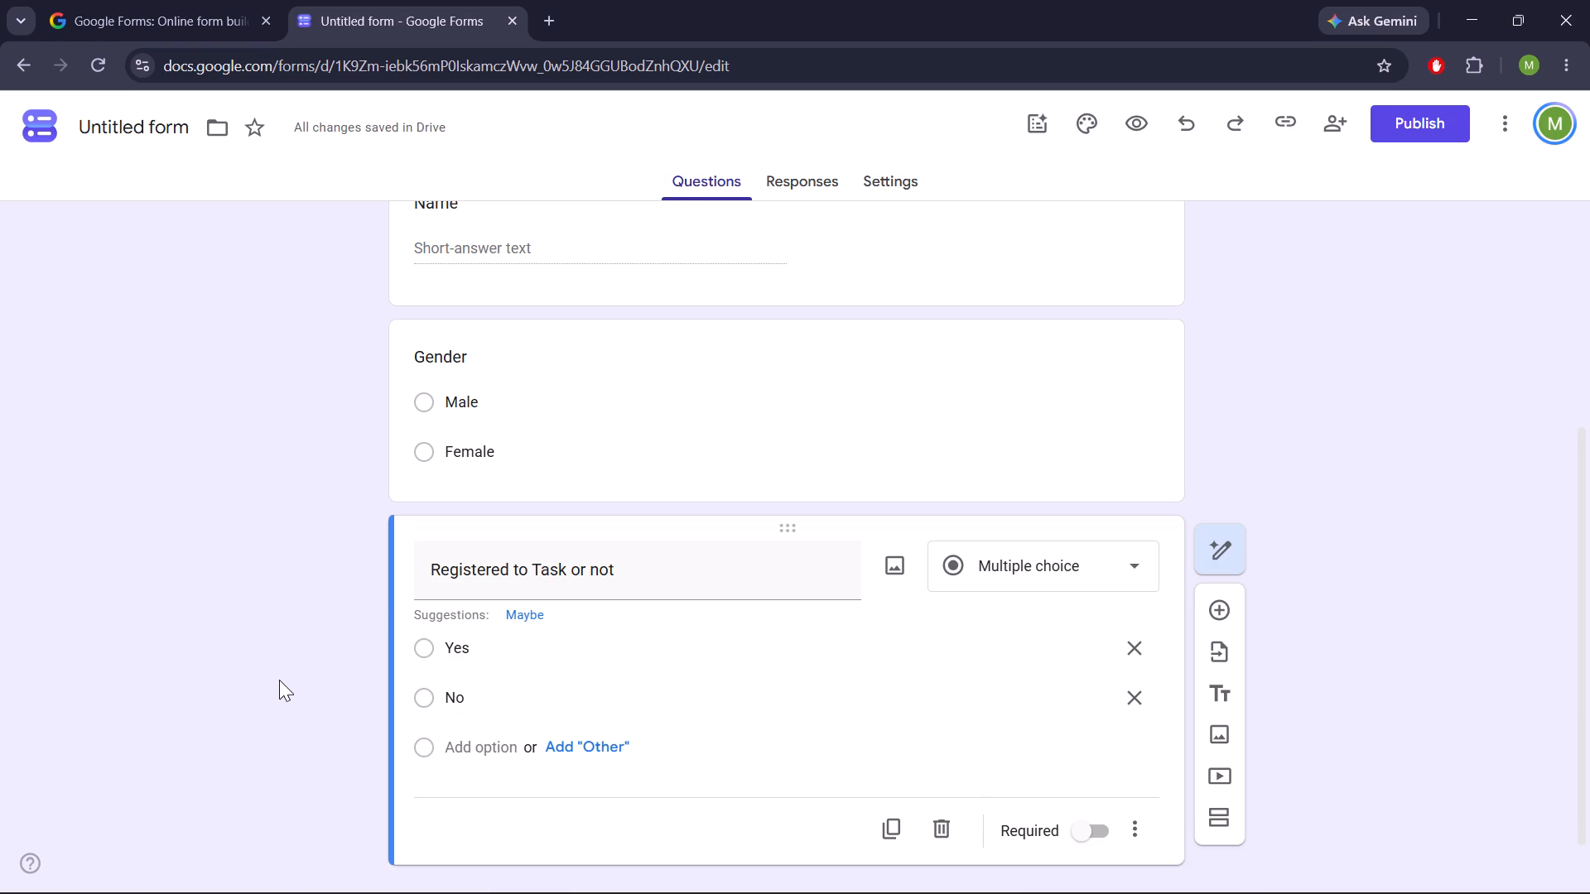
Change the form's heading from its placeholder to "Task Registration Status Form:".
scroll(279, 680, up, 9)
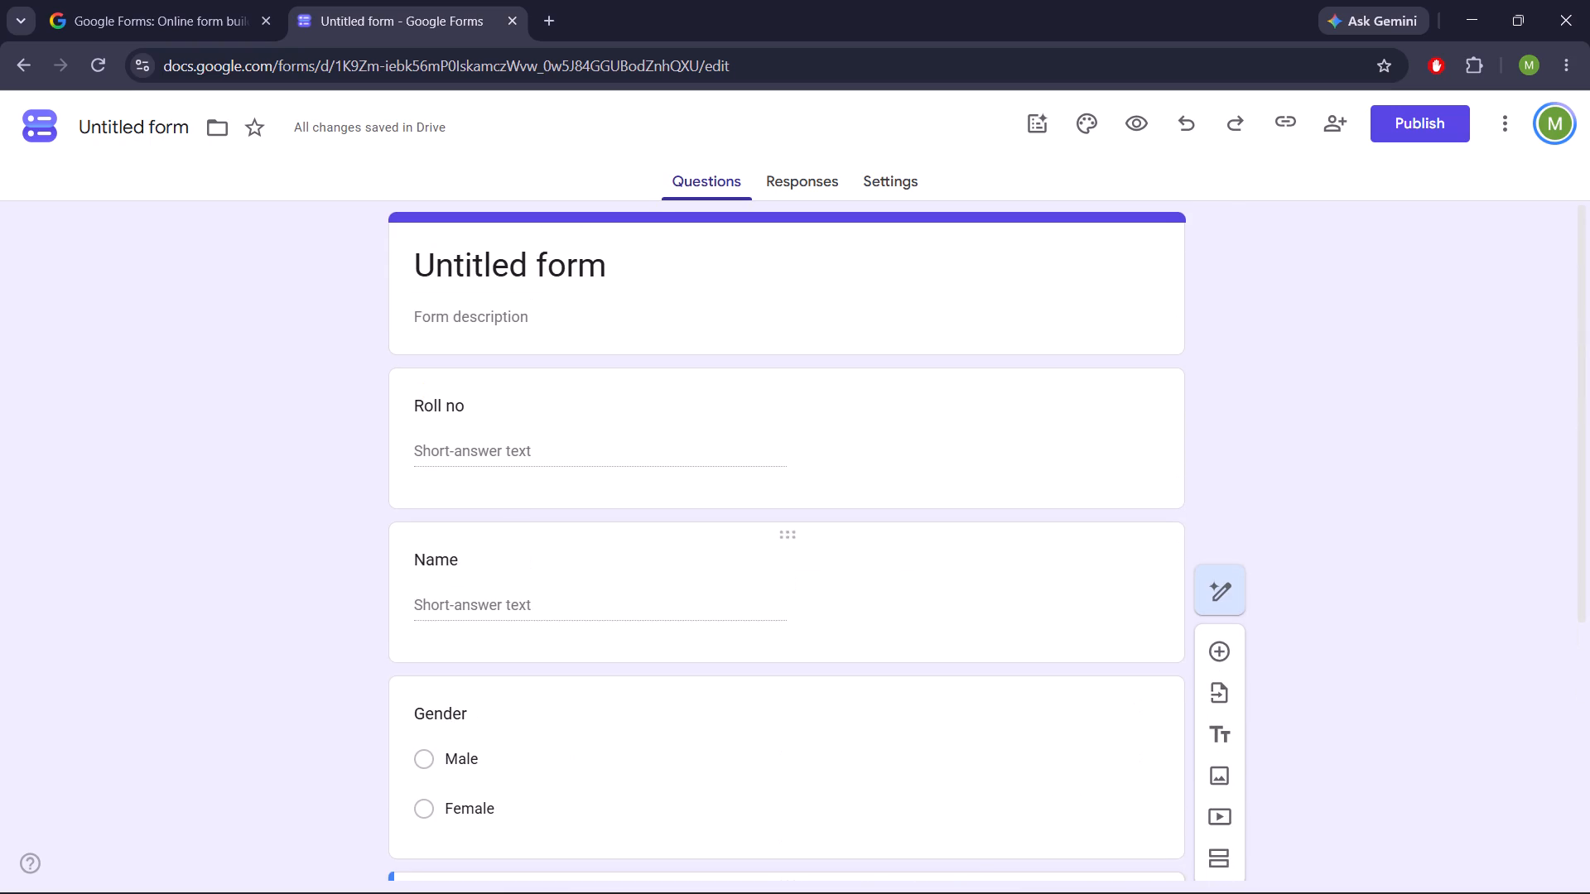
click(617, 268)
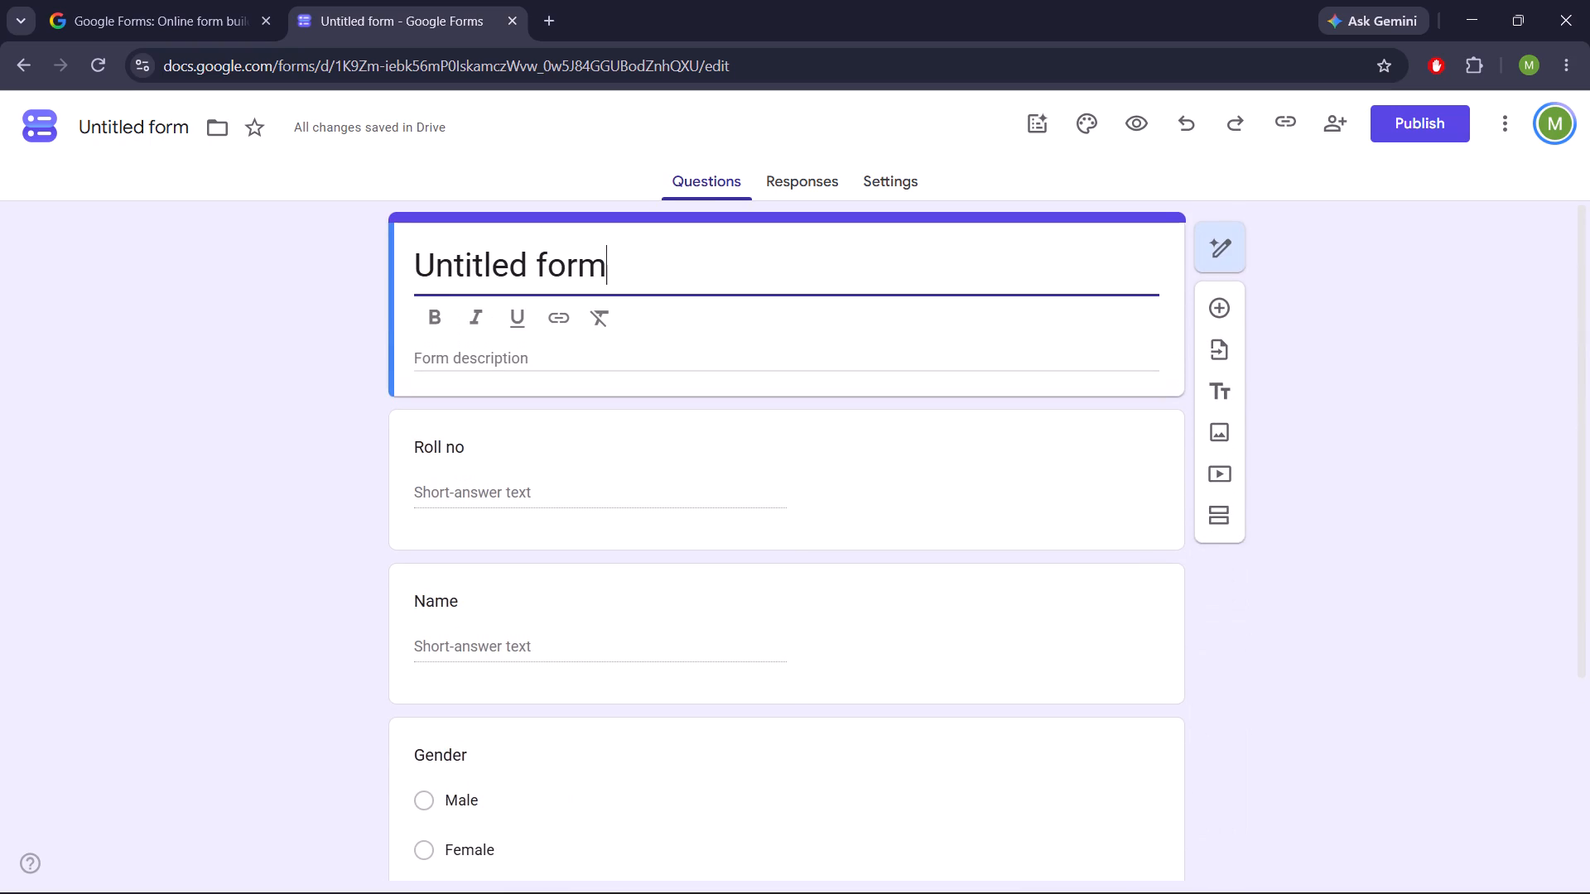
key(ctrl+shift+Up)
text(Task Registration)
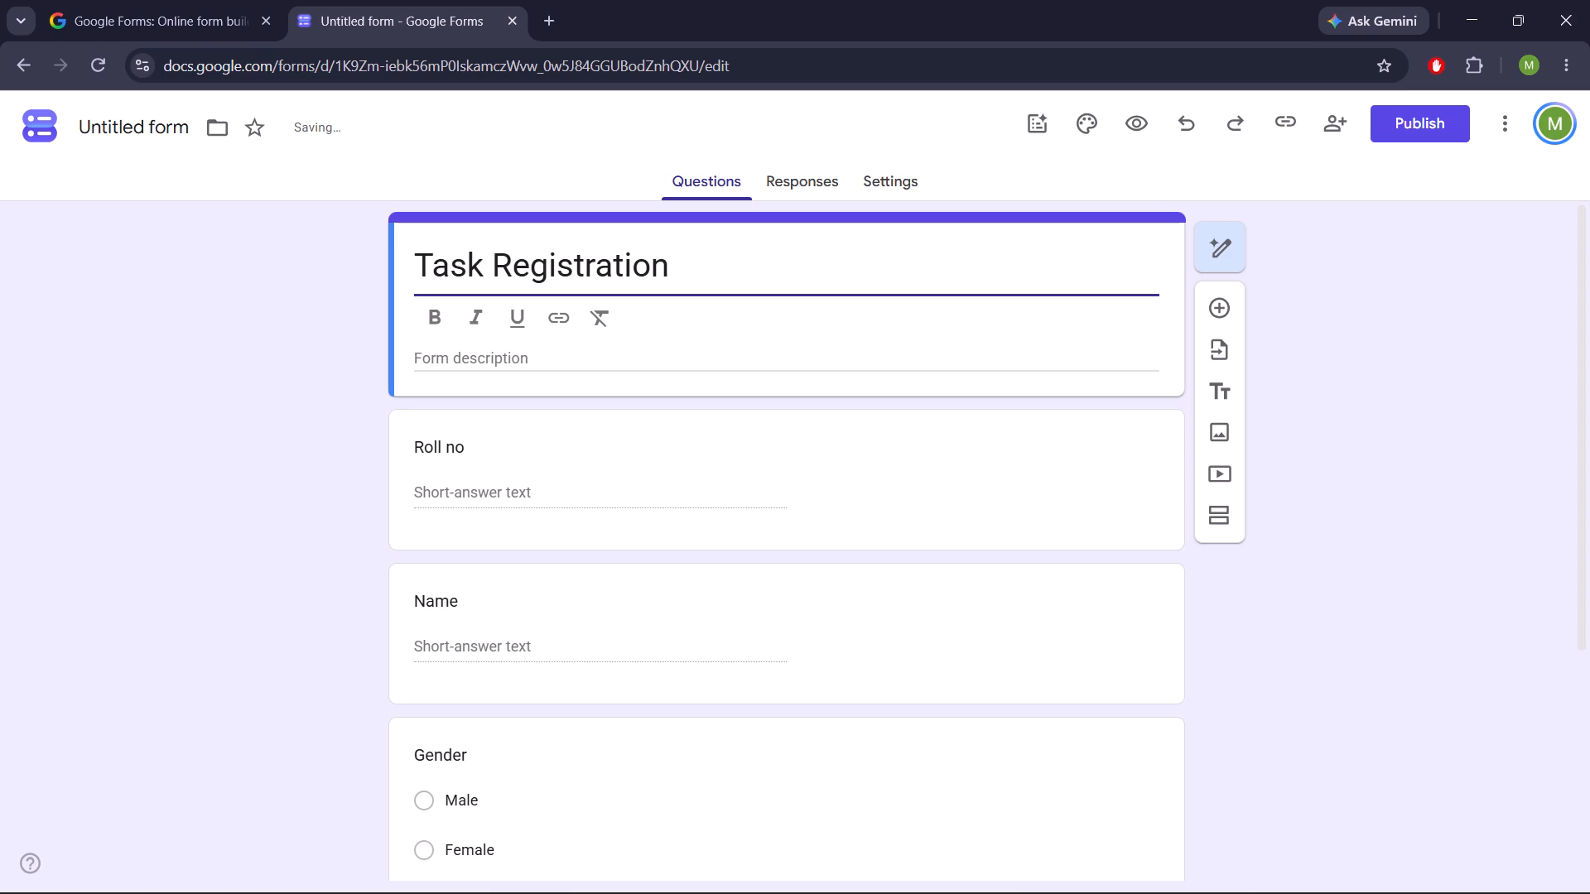
key(space)
text(Sa)
key(BackSpace)
text(tatus Form)
key(shift+colon)
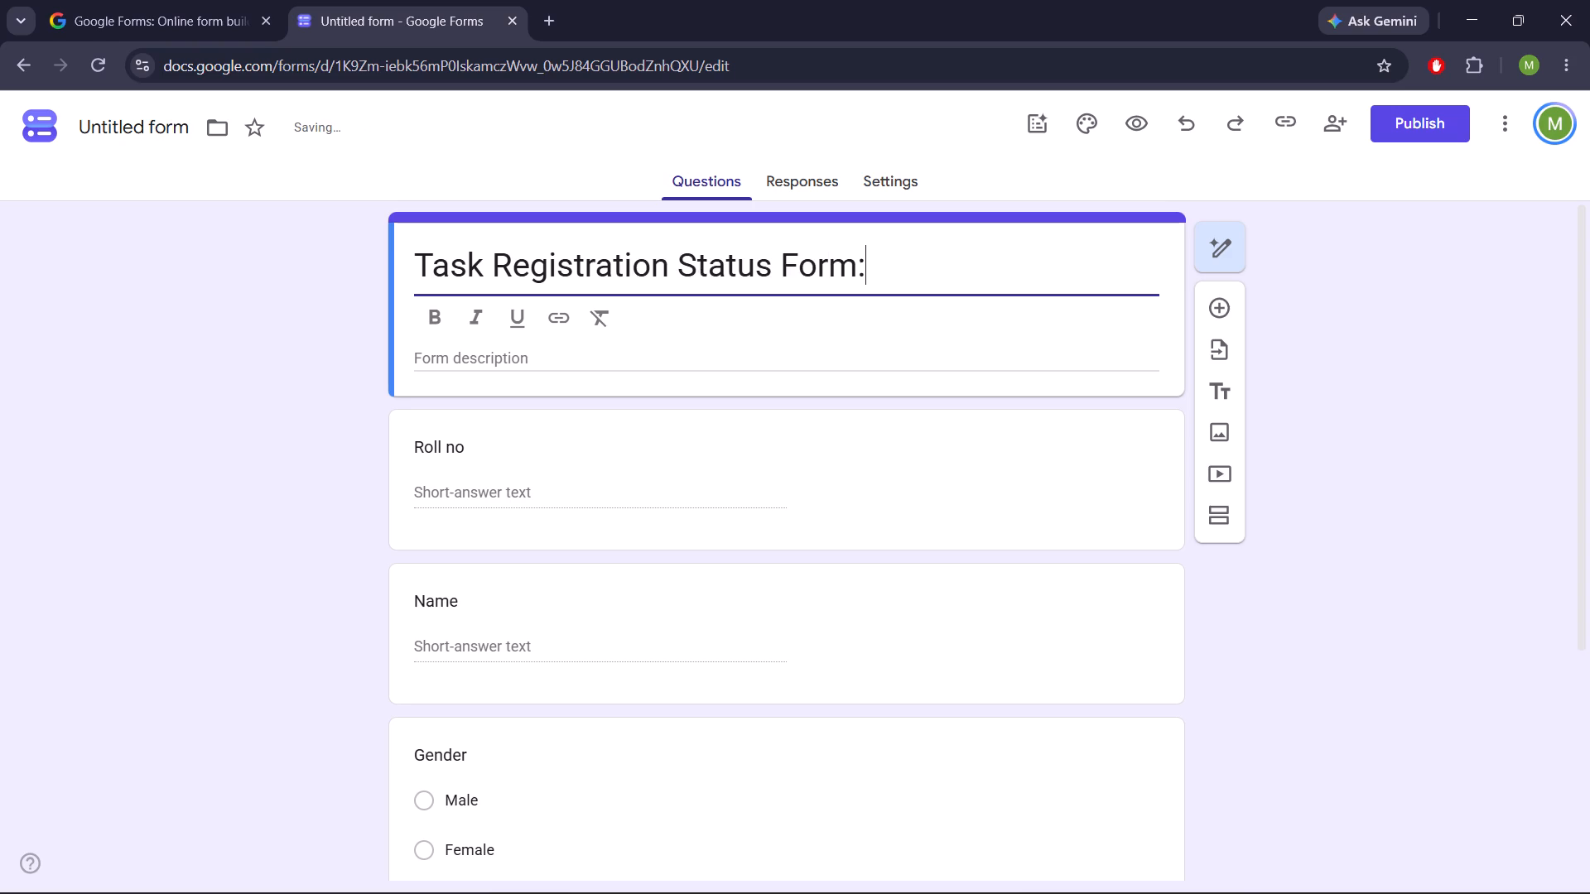
click(356, 450)
Review all the form's questions and their answer options from the heading down to the last question.
scroll(328, 456, down, 1)
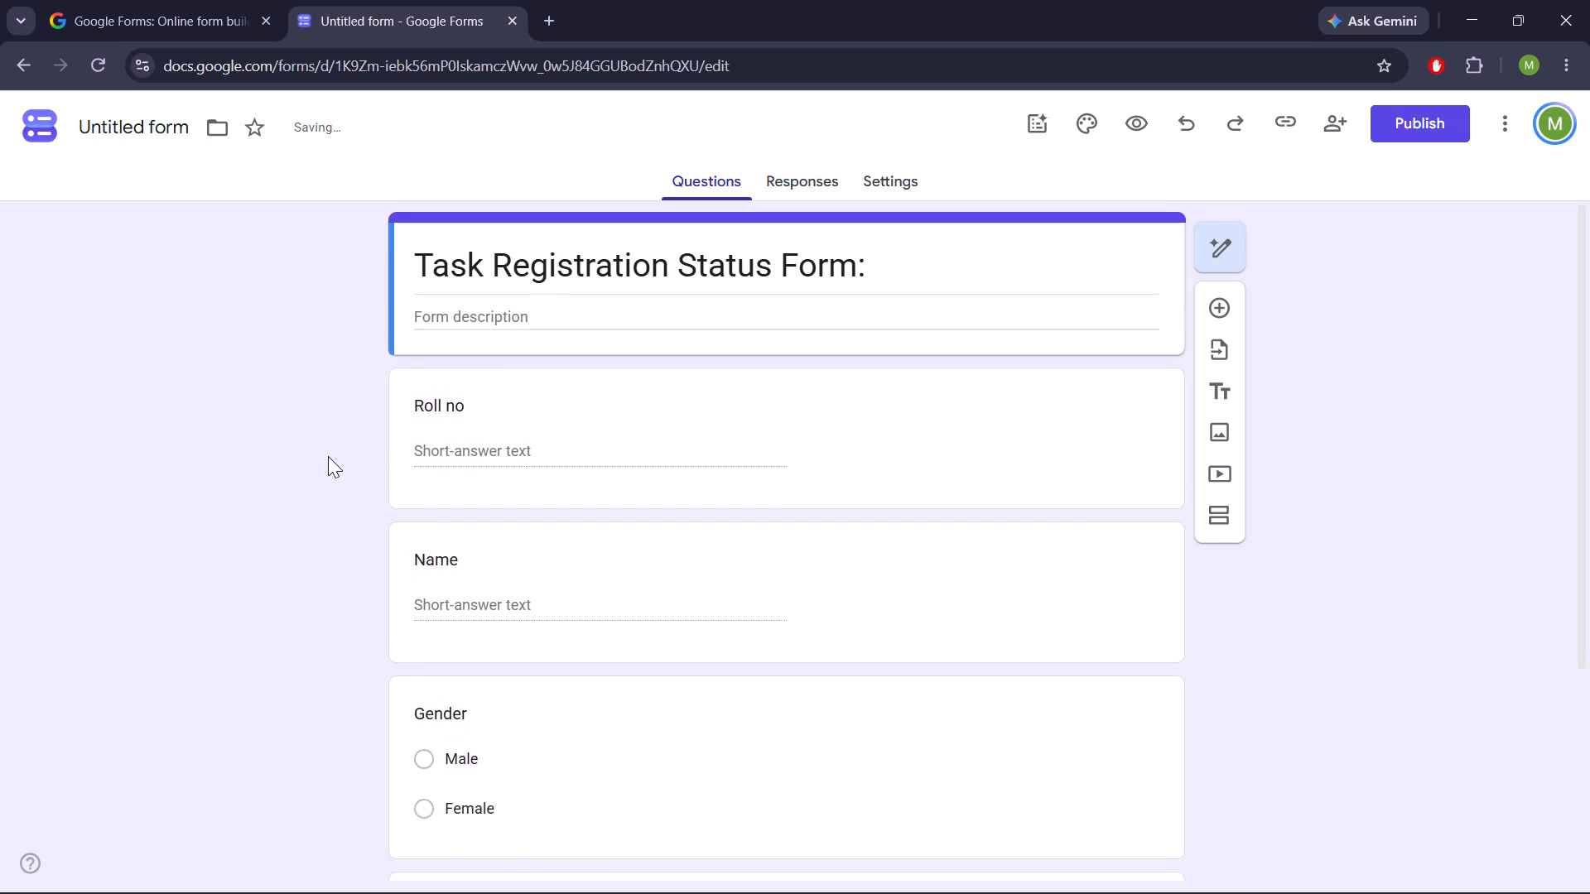
scroll(328, 456, up, 3)
scroll(328, 456, down, 1)
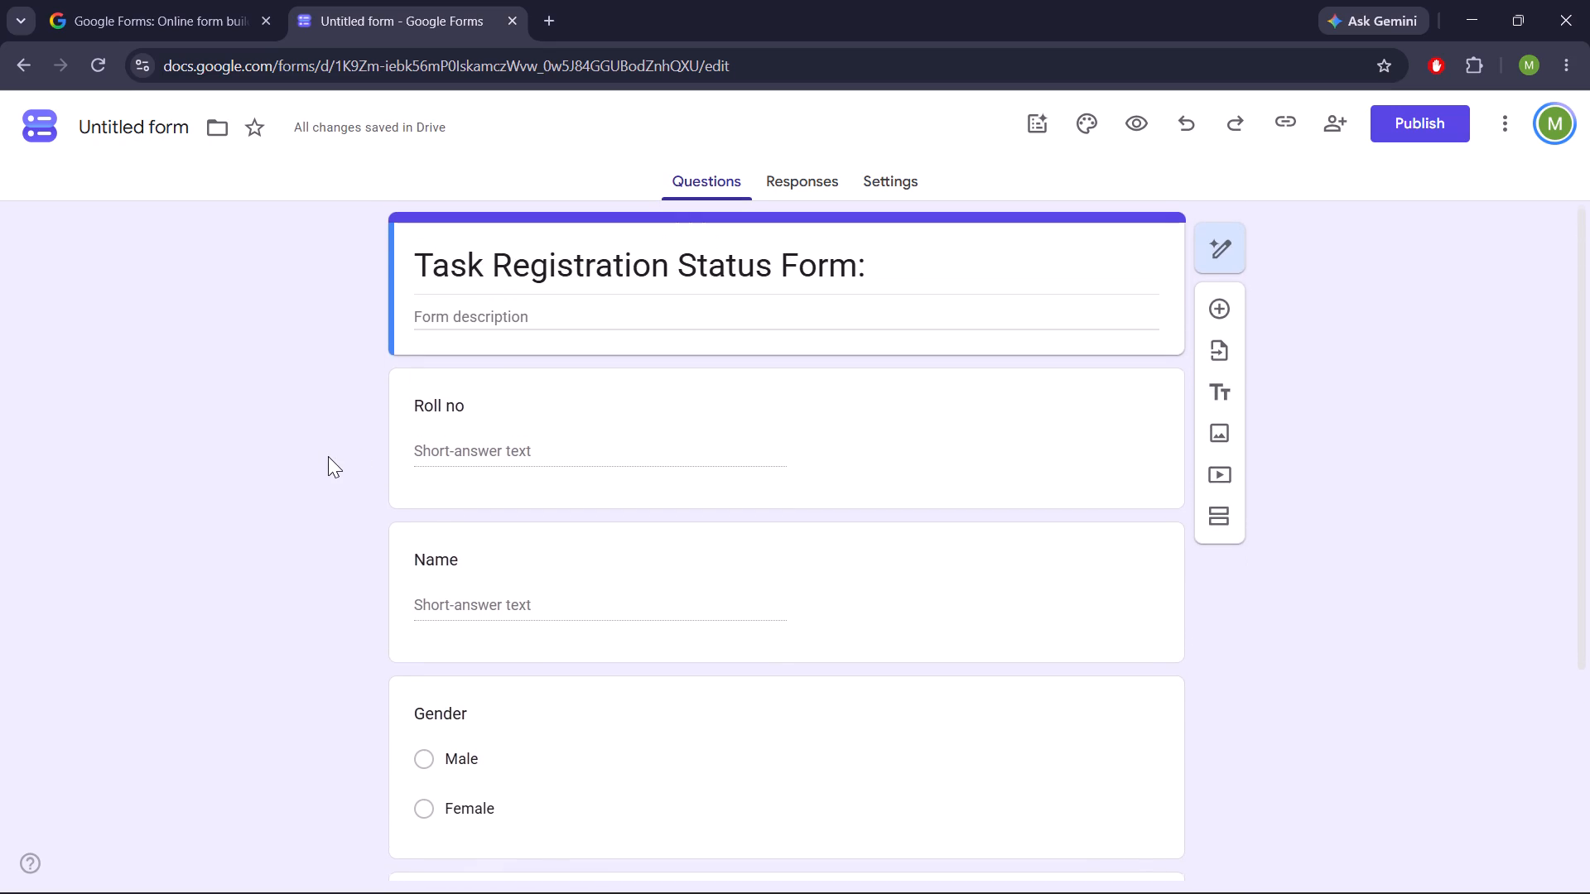
scroll(328, 456, down, 4)
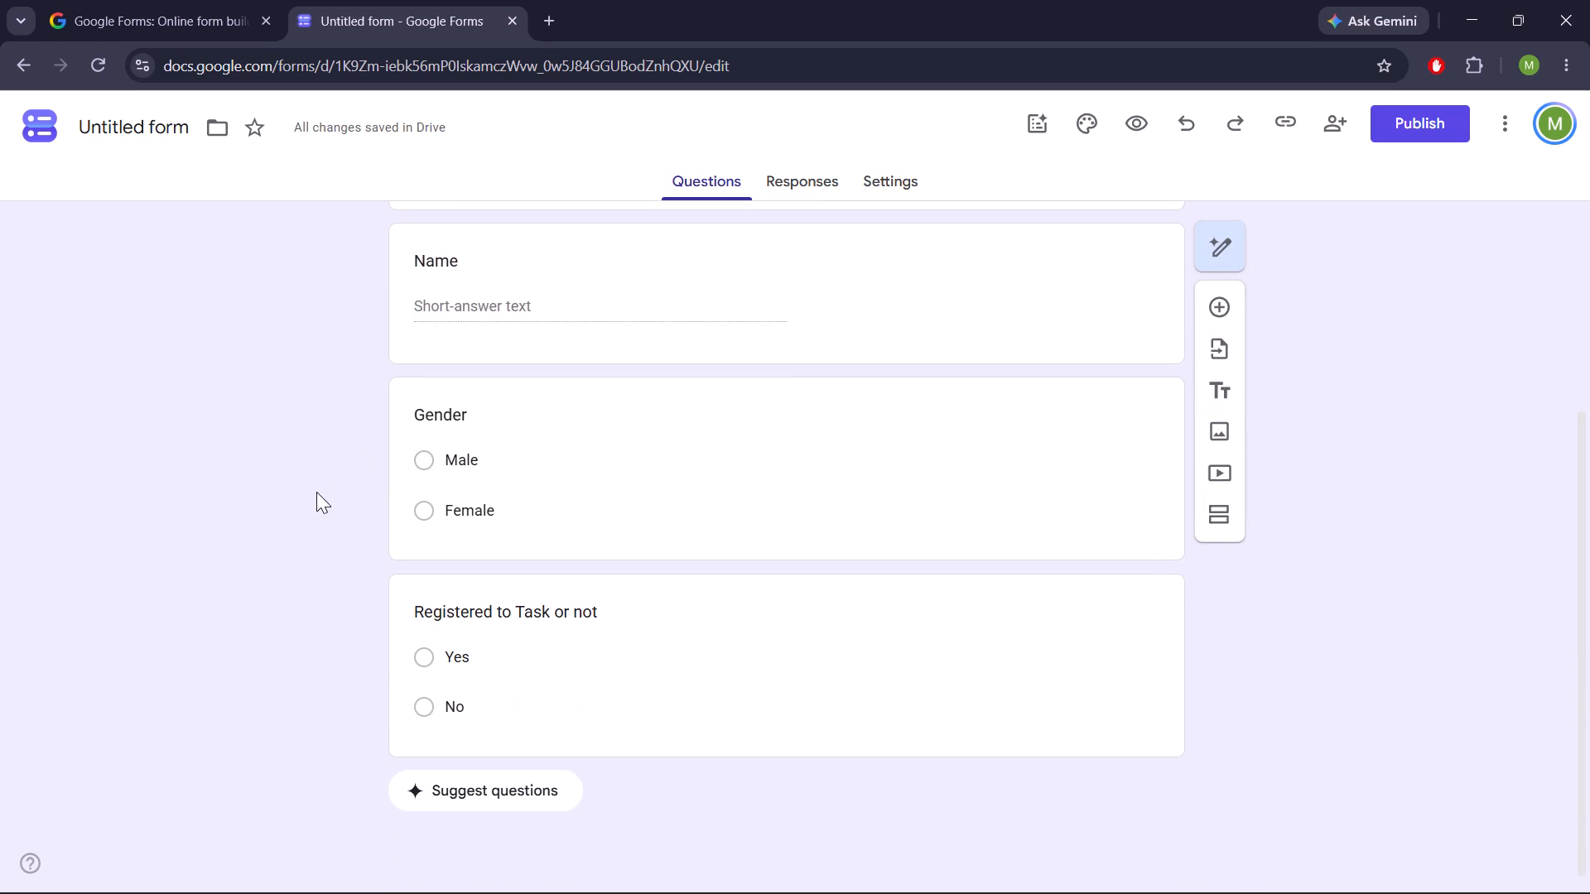
scroll(311, 519, up, 1)
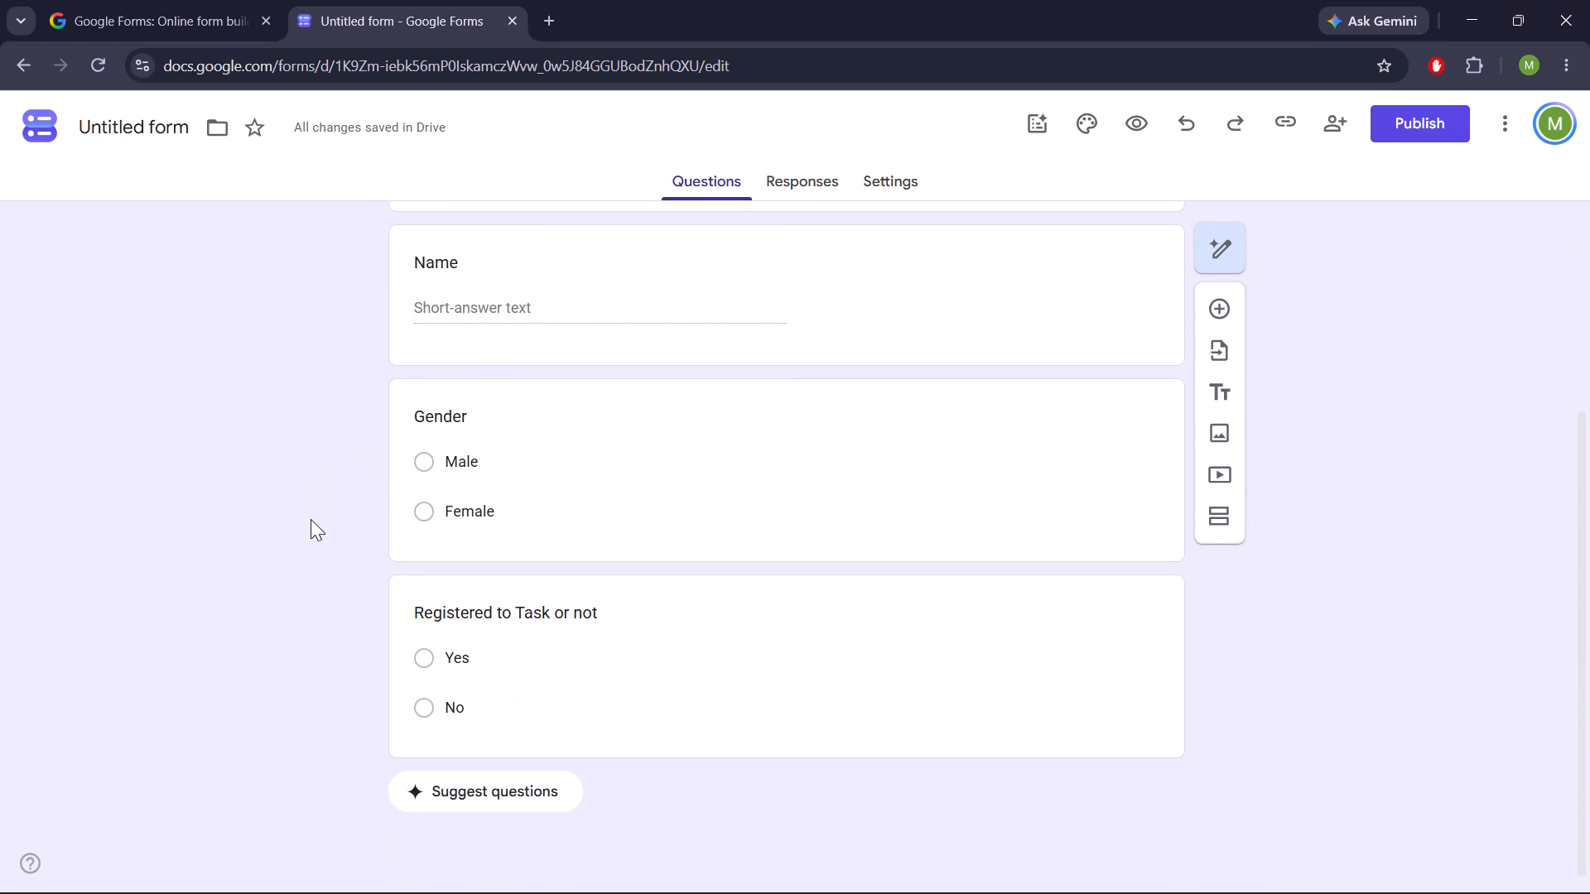
scroll(311, 519, up, 2)
scroll(311, 519, down, 3)
scroll(311, 519, up, 6)
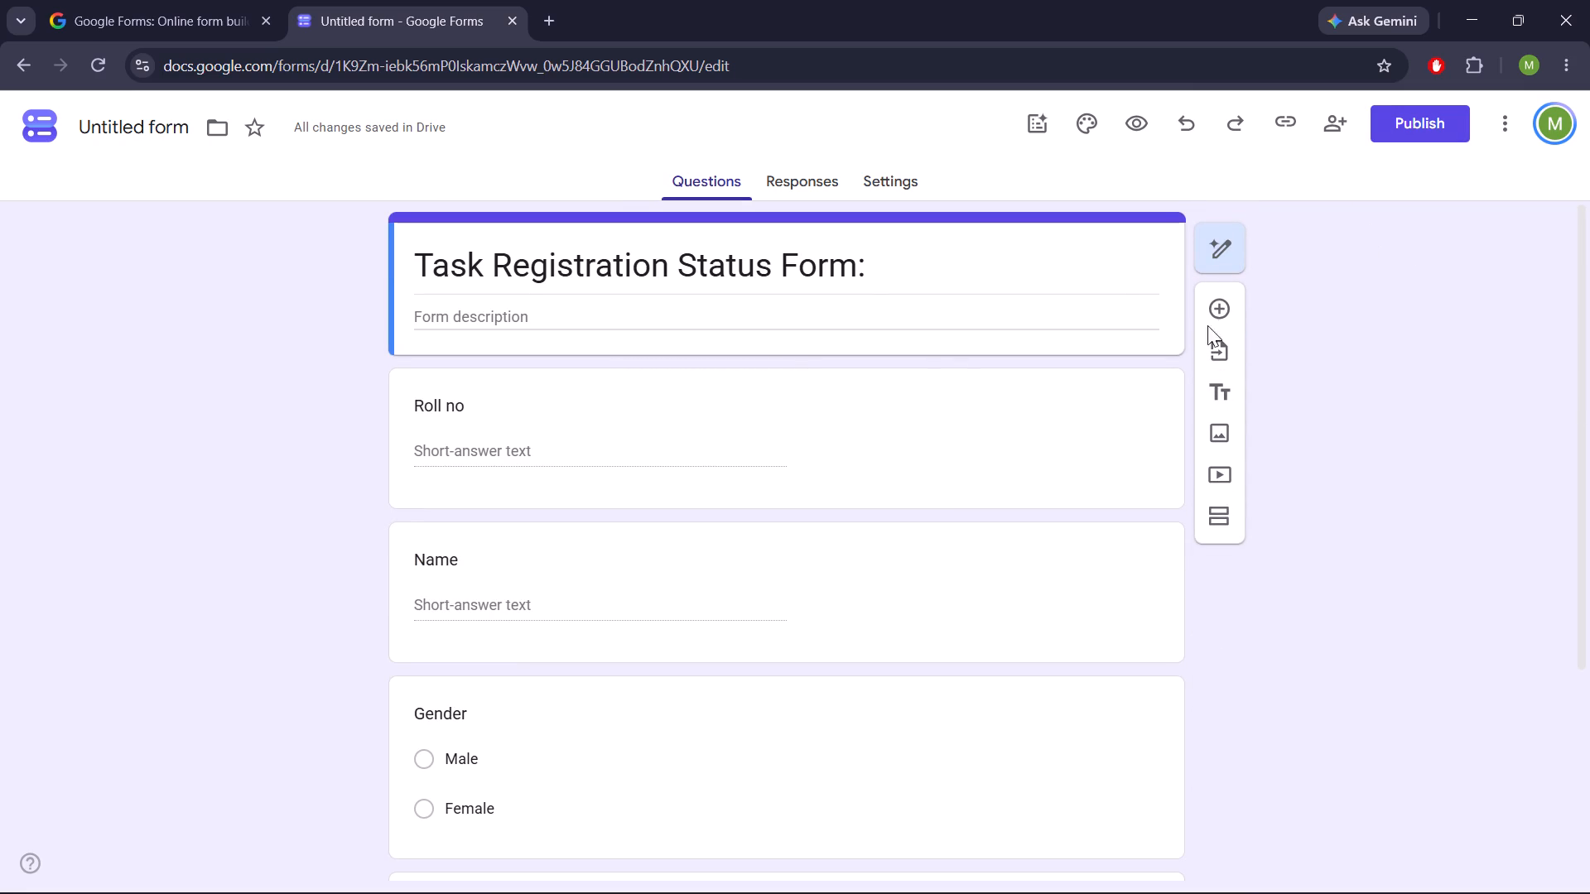
Look over the form's responses page and its overall settings.
click(807, 184)
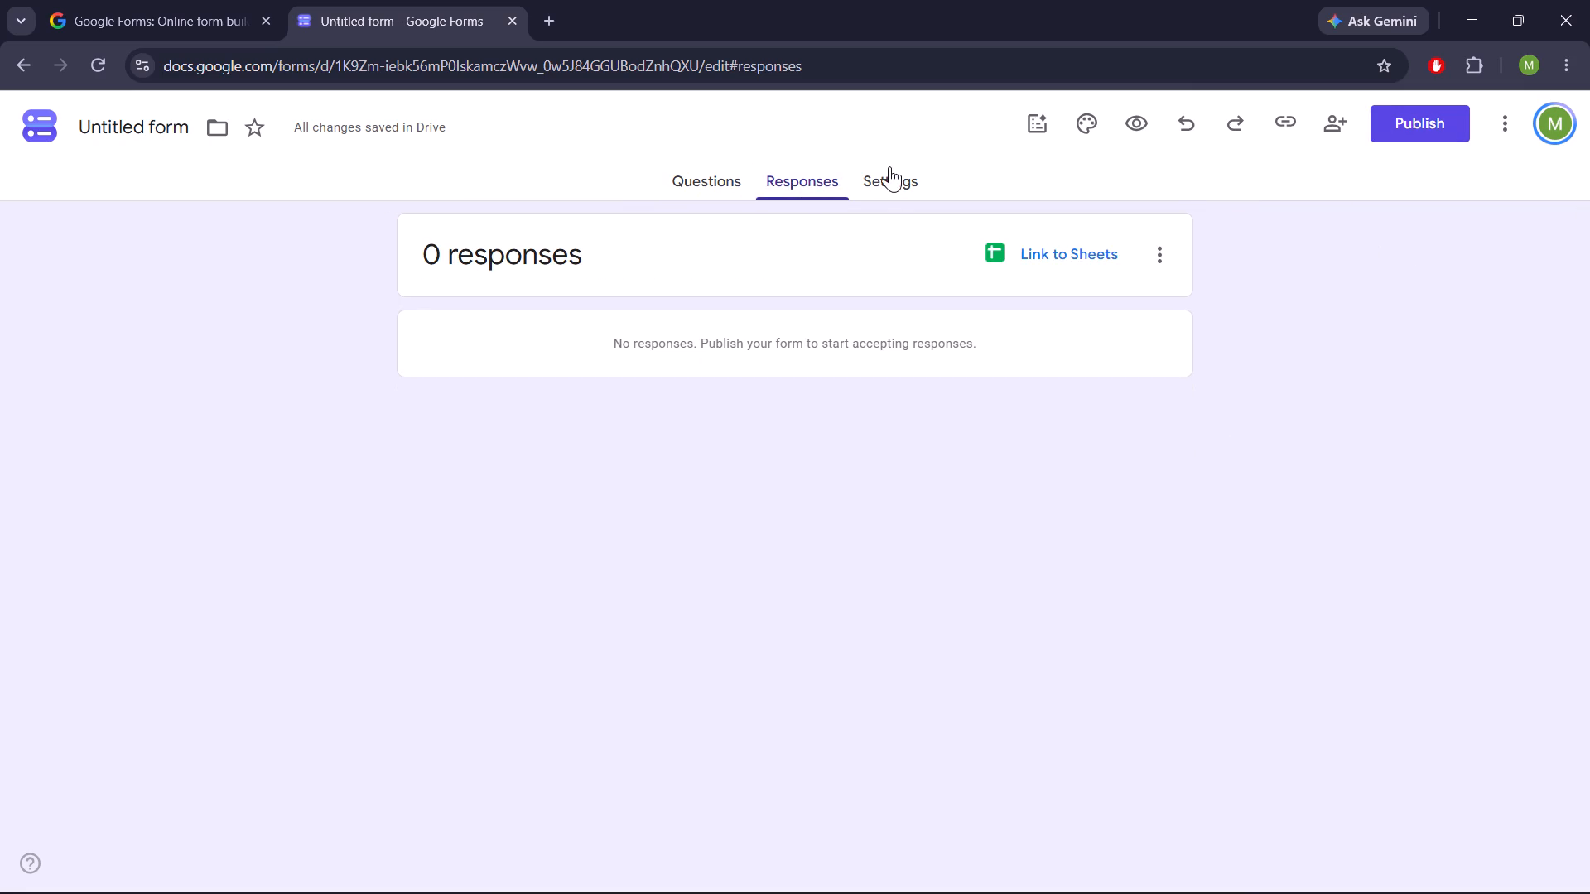
click(884, 171)
scroll(862, 293, down, 1)
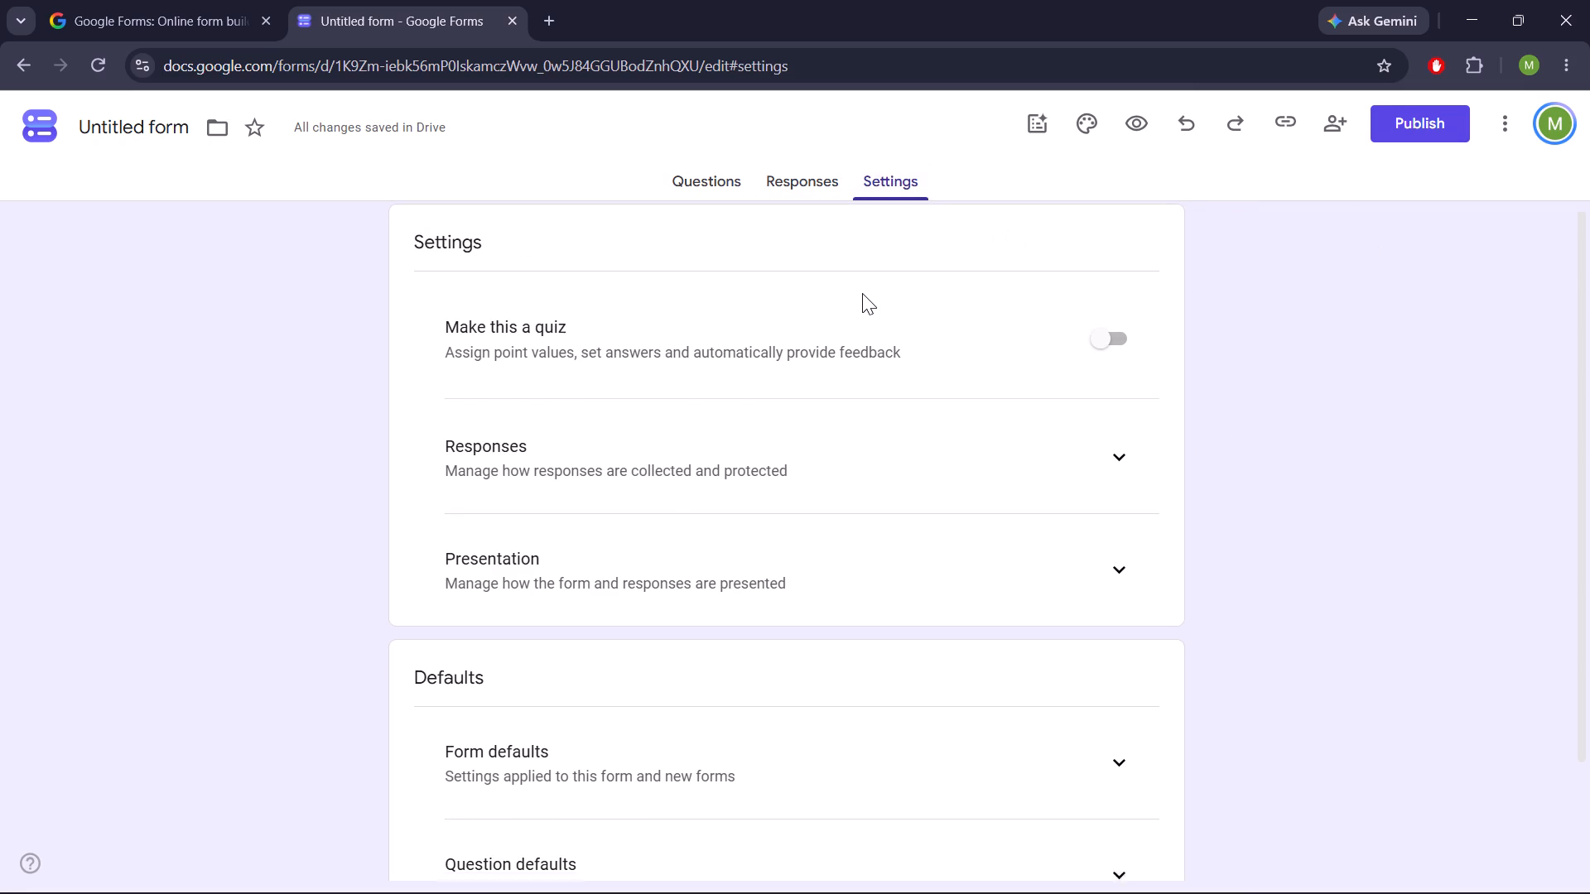
scroll(862, 293, down, 2)
scroll(862, 293, up, 2)
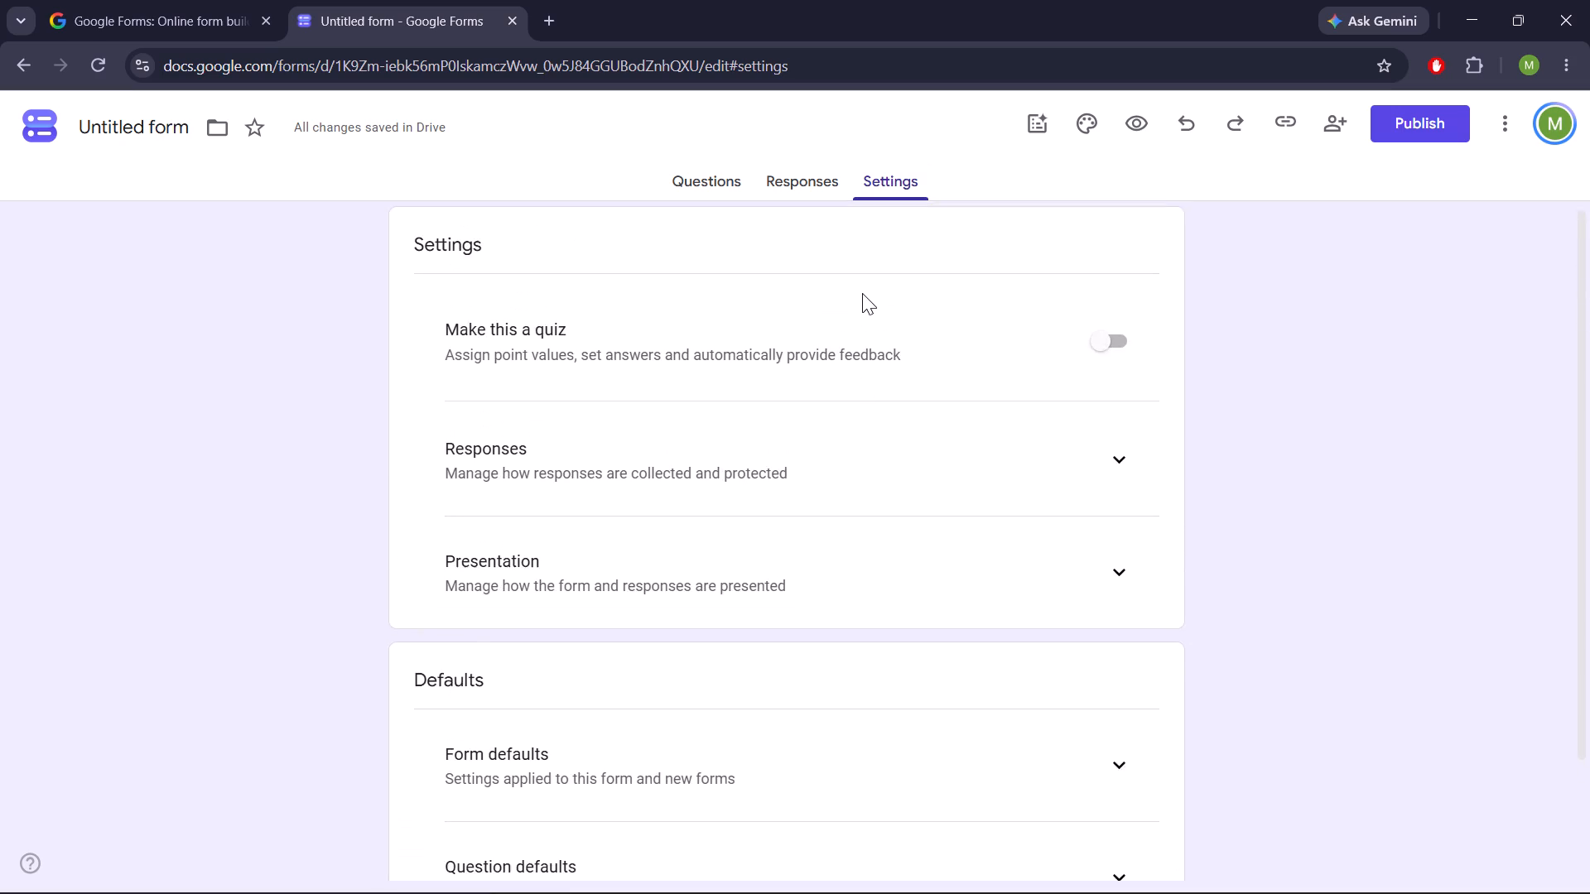
scroll(862, 293, down, 3)
click(876, 315)
Configure the response settings: do not collect email addresses, allow response editing, and limit to 1 response.
click(1125, 322)
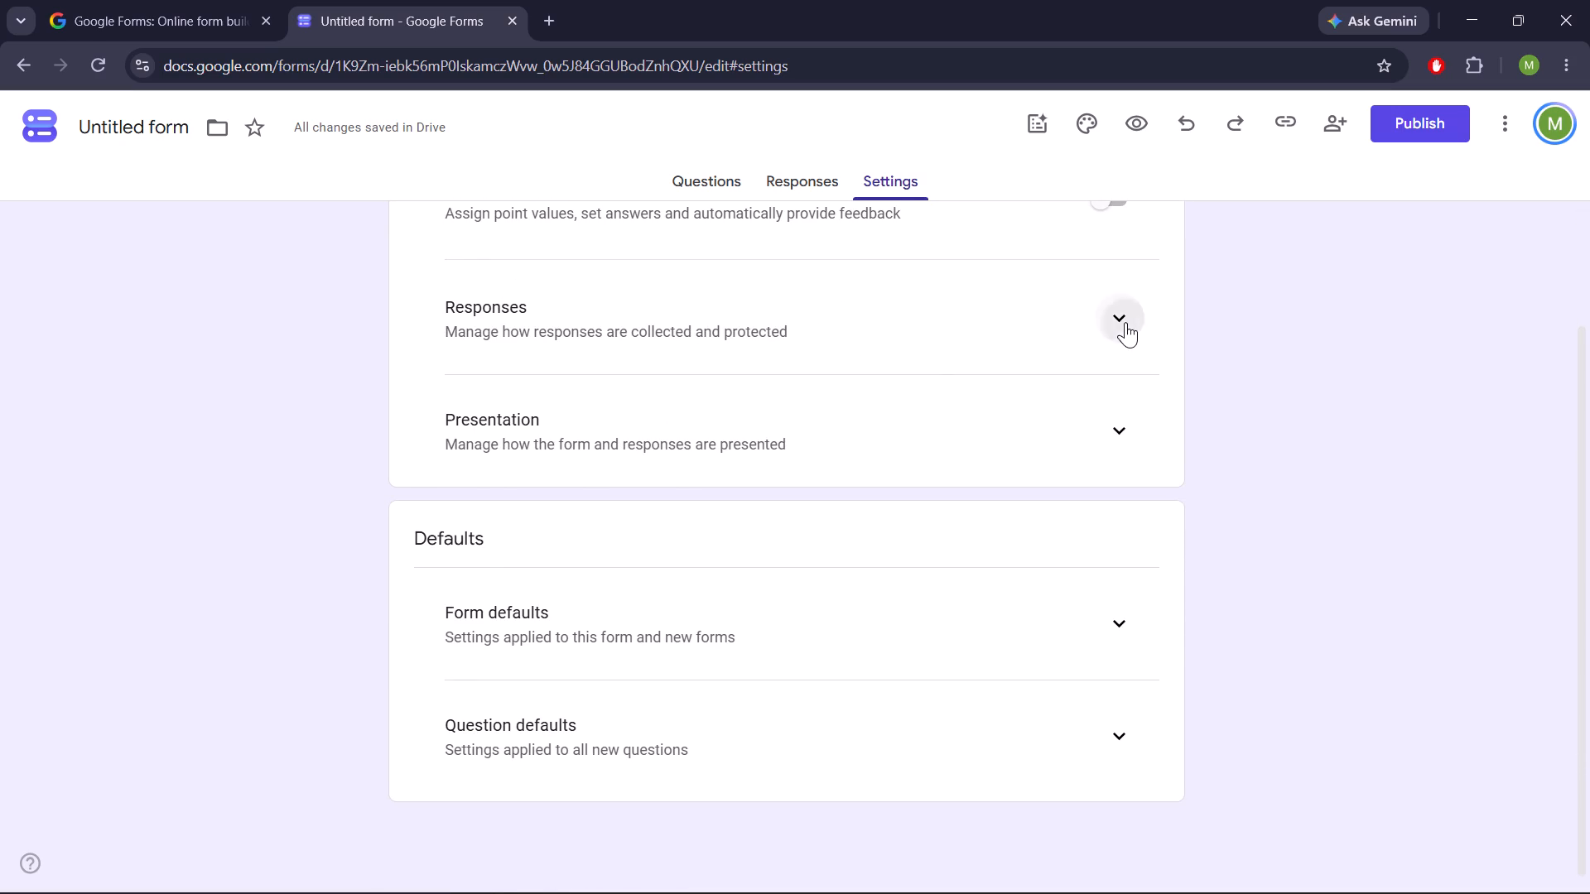
click(1088, 394)
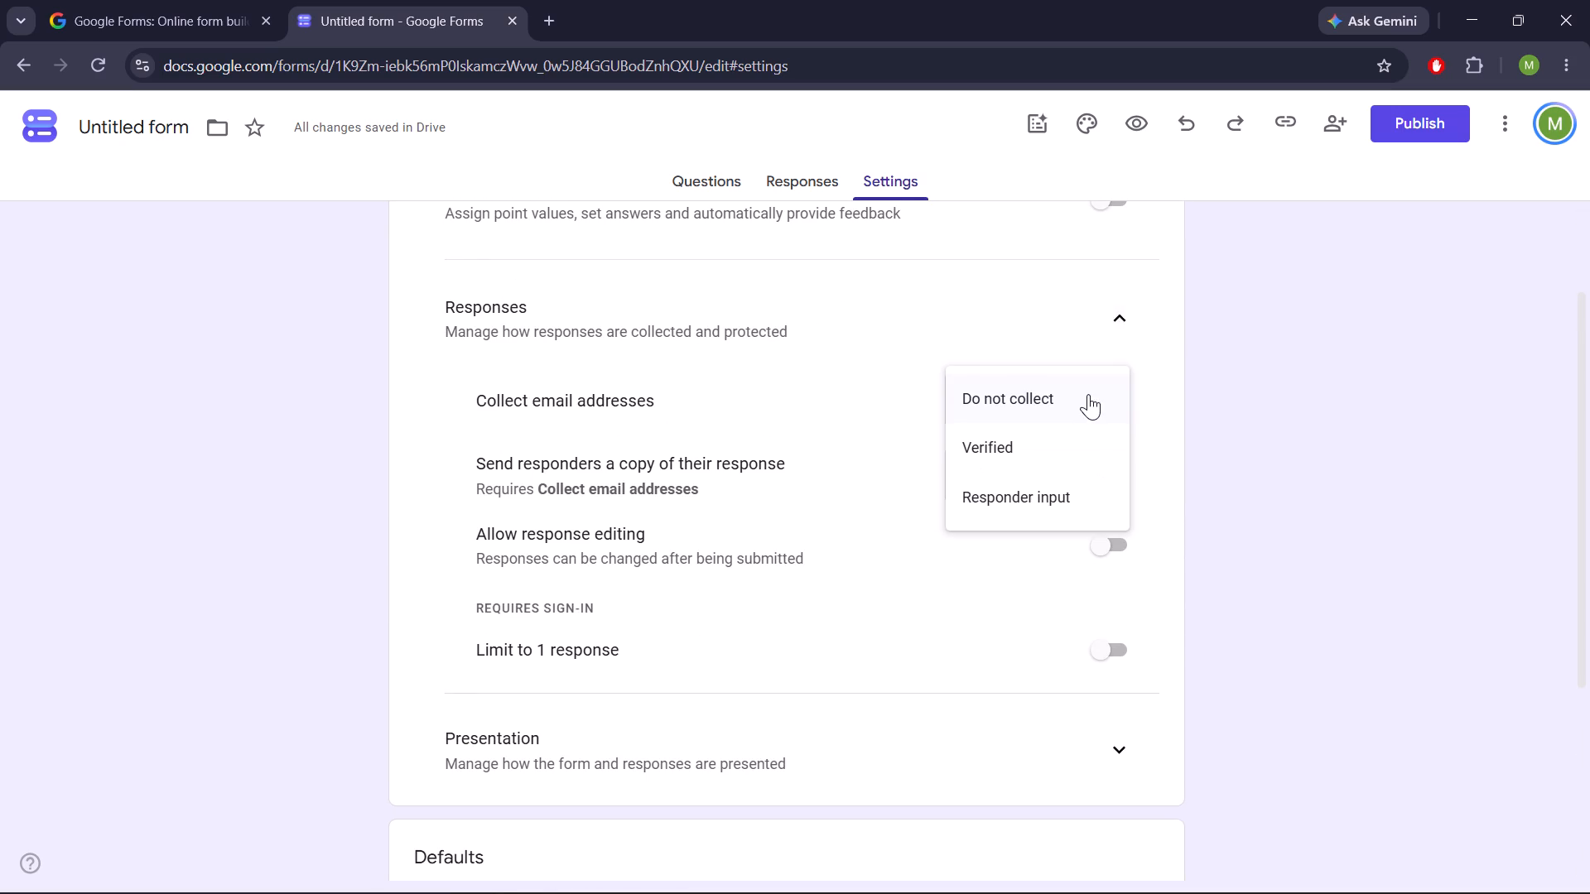
click(1088, 394)
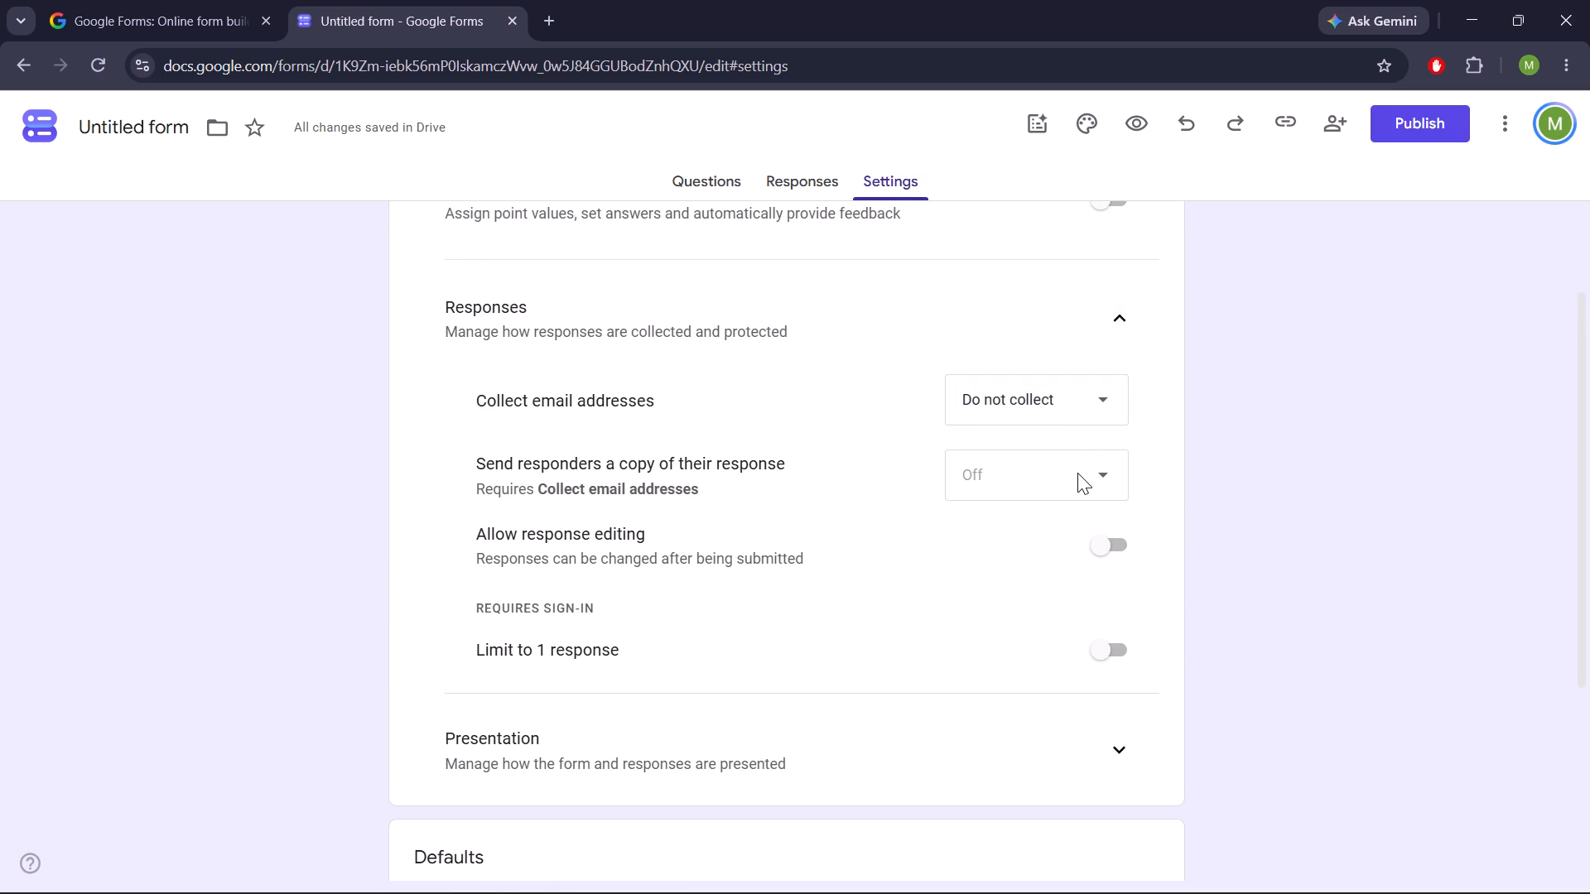
click(1106, 546)
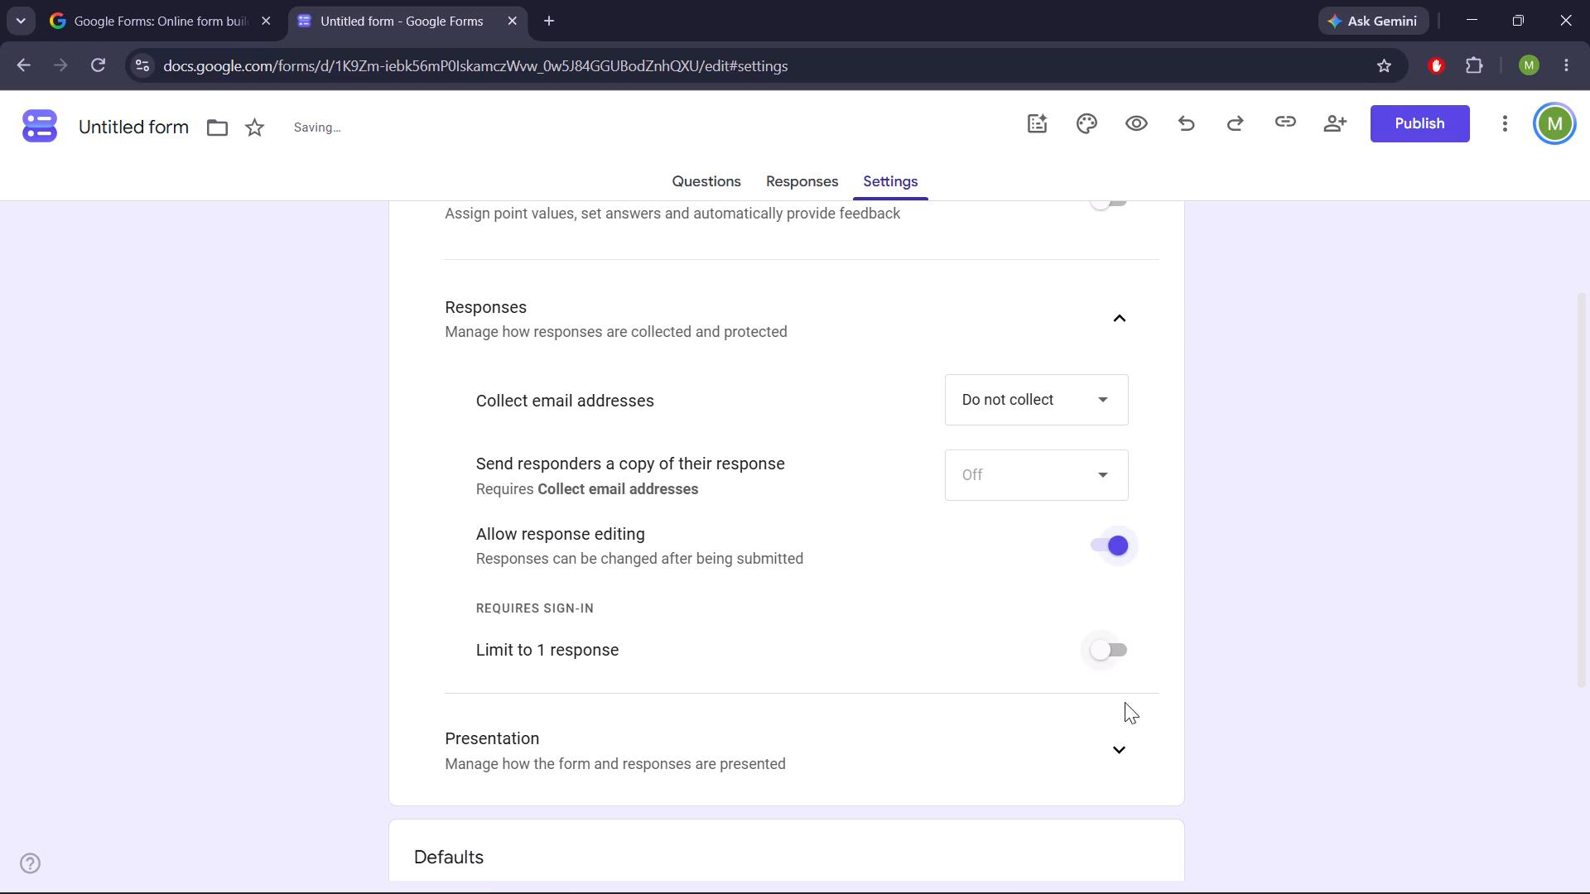
click(1109, 649)
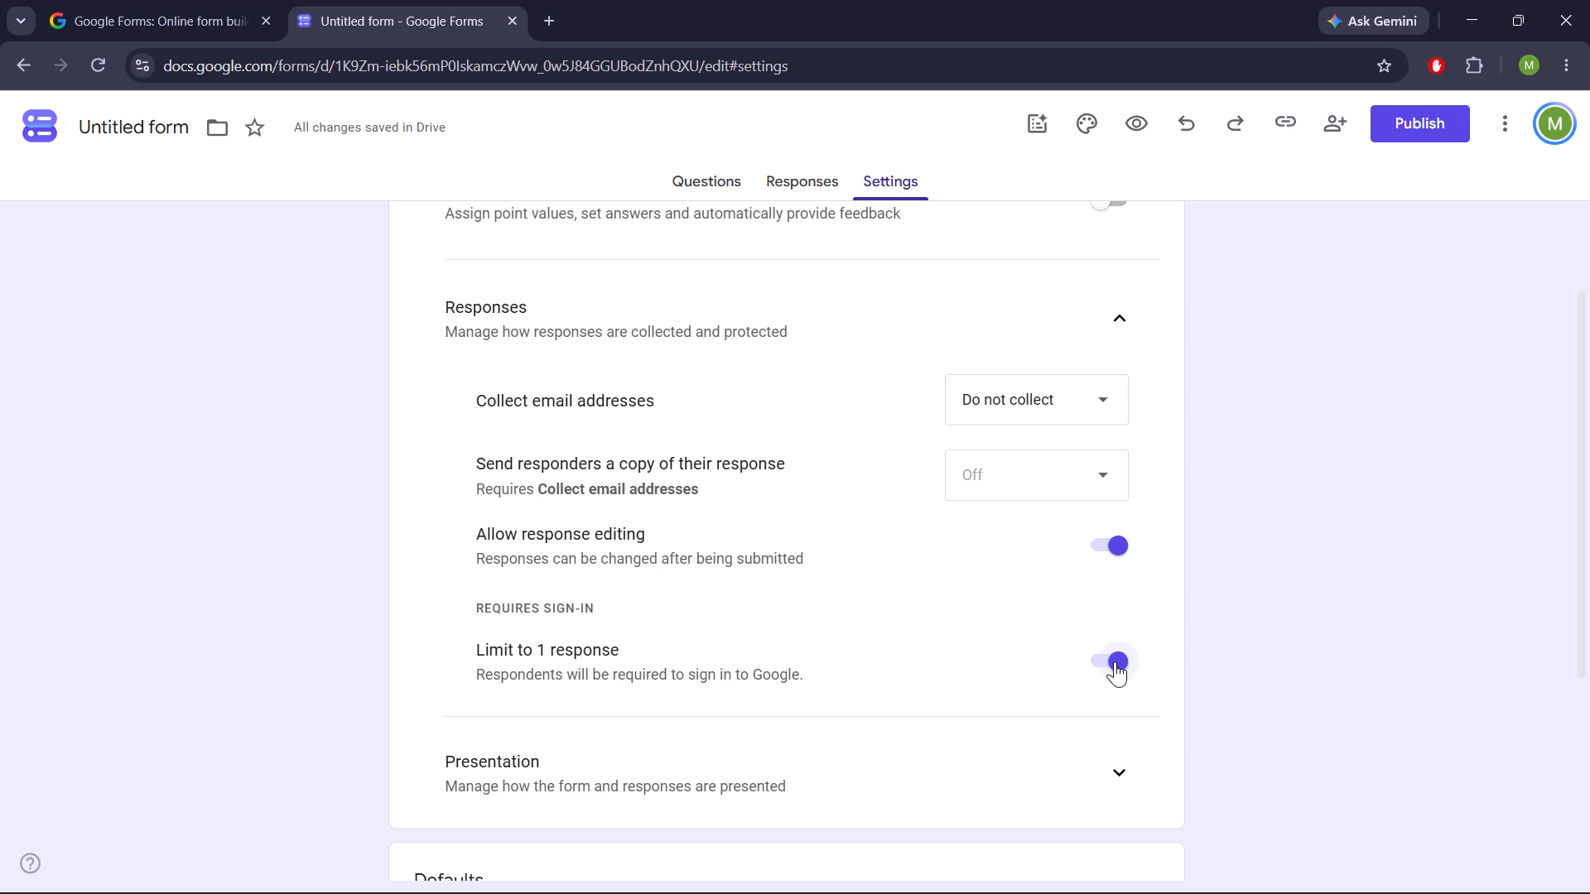
click(1115, 661)
click(1106, 656)
click(1120, 644)
double_click(1110, 653)
Look through the form's presentation and defaults settings, checking the after-submission and restriction options, and return to the questions.
scroll(724, 710, down, 2)
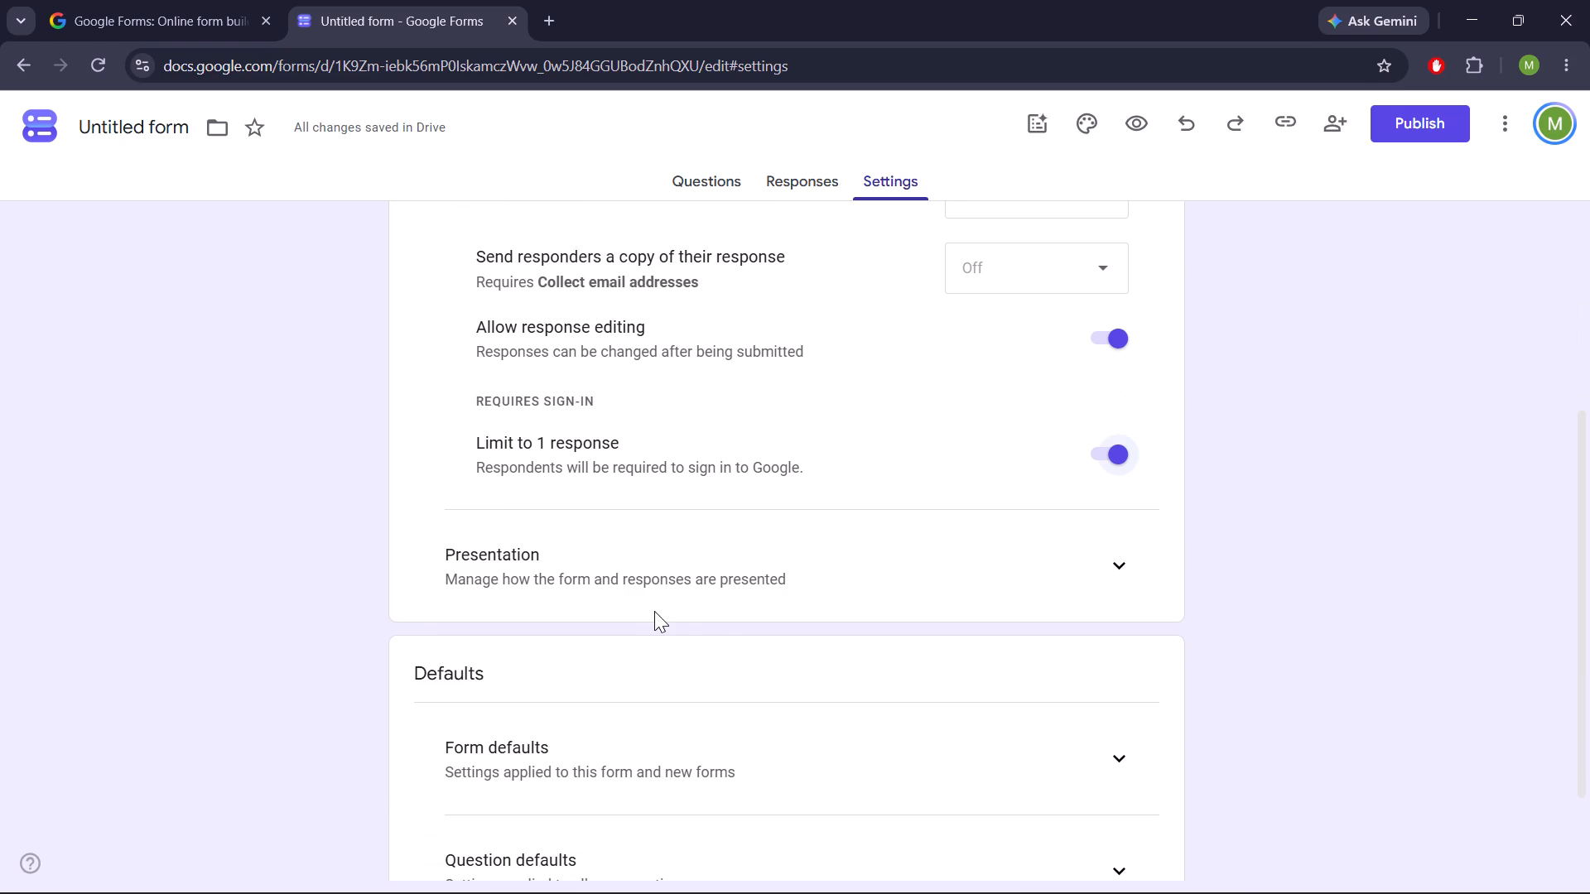
click(1104, 568)
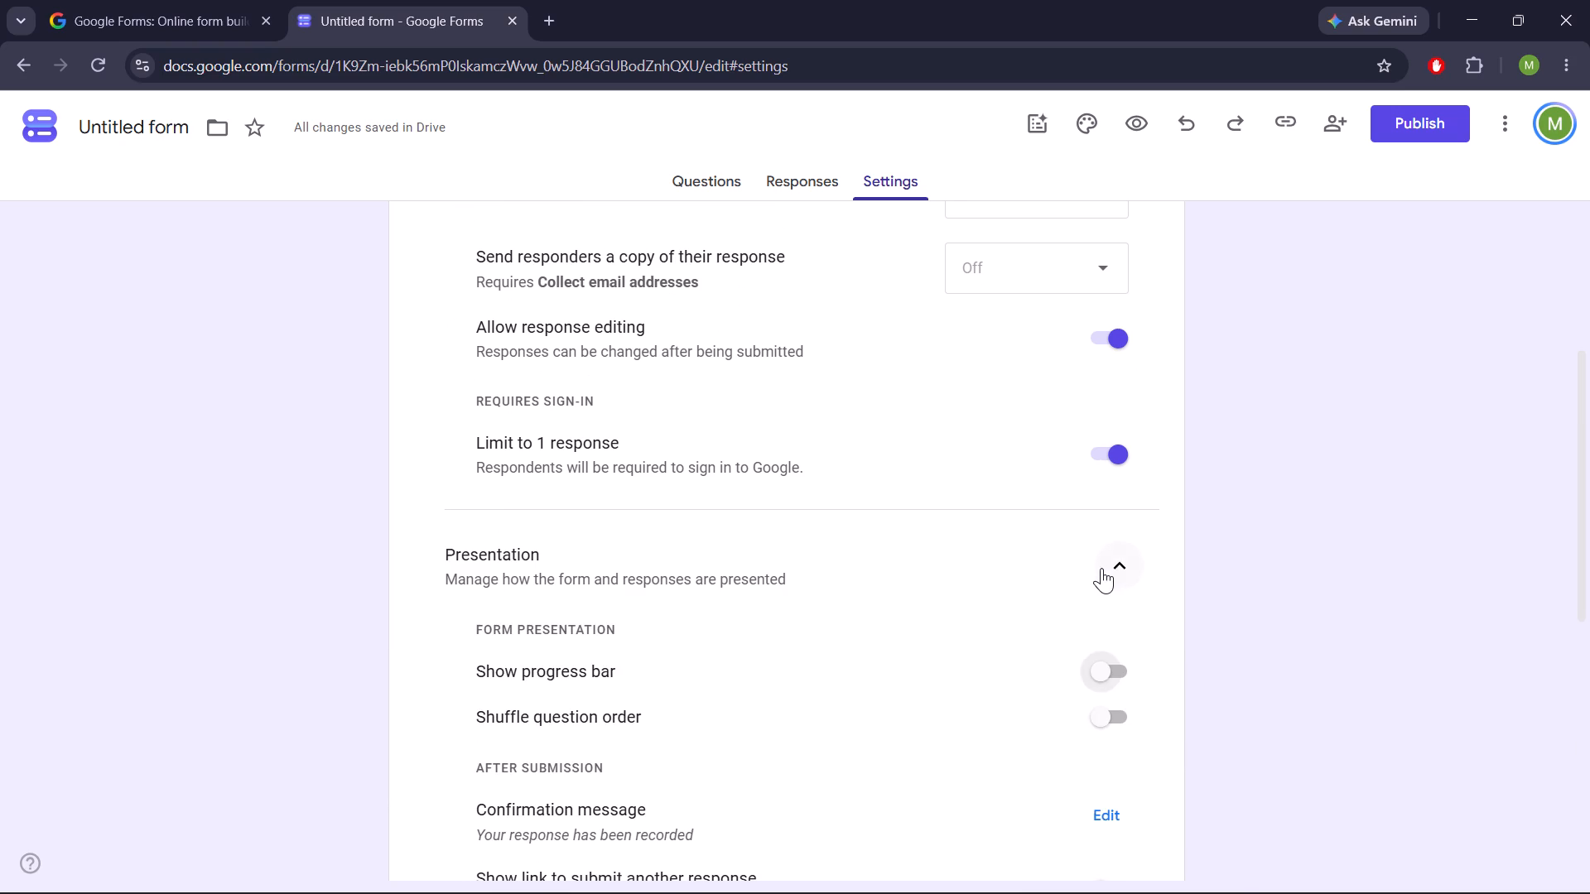
scroll(1062, 585, down, 2)
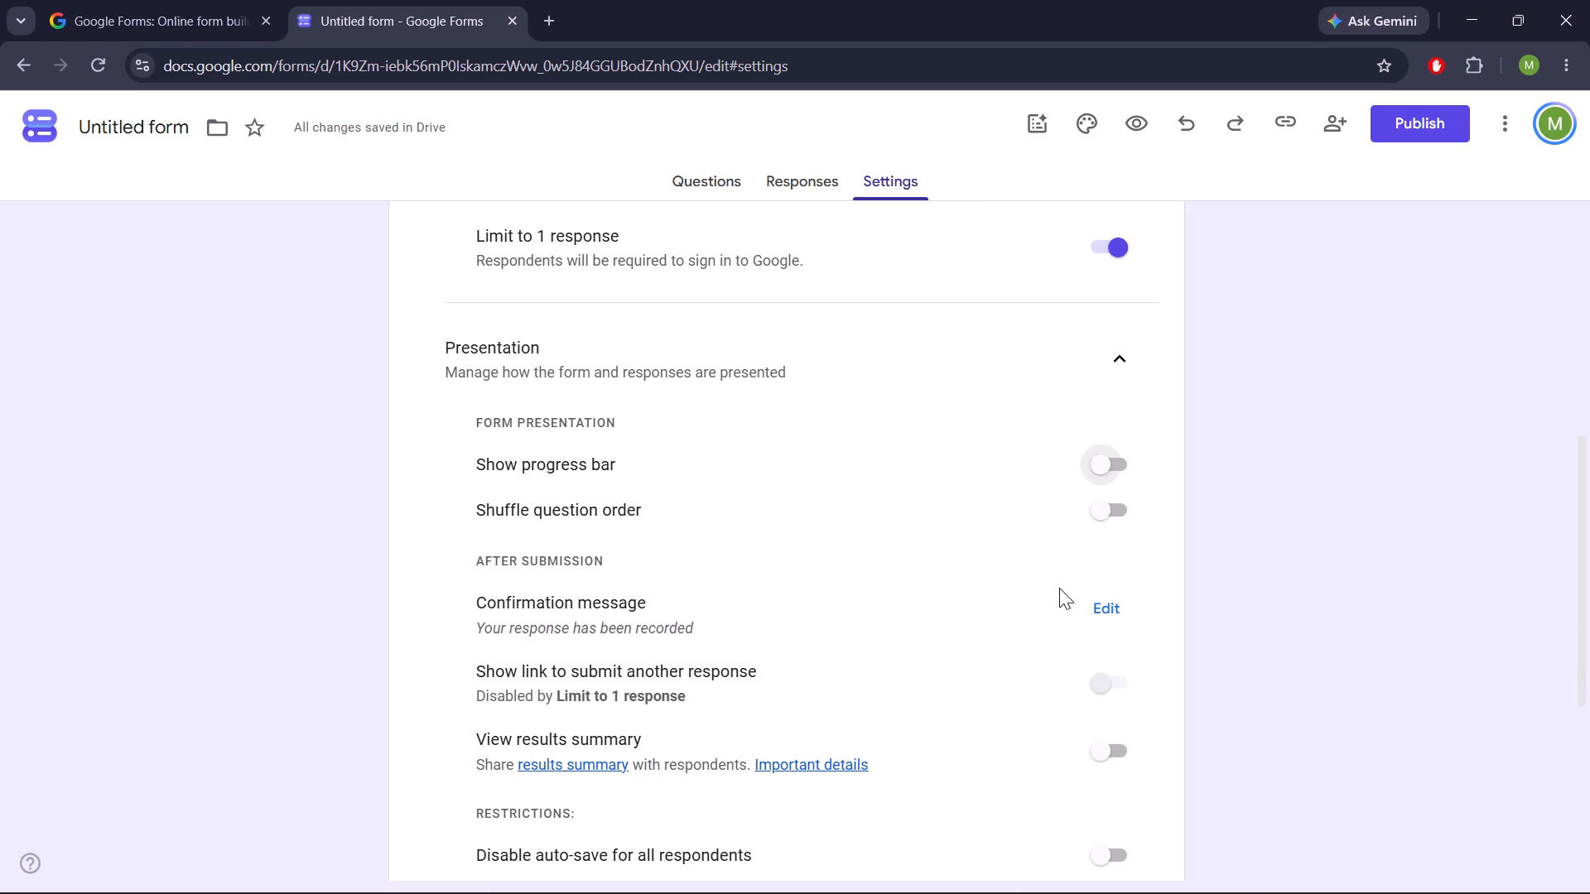
scroll(995, 627, down, 2)
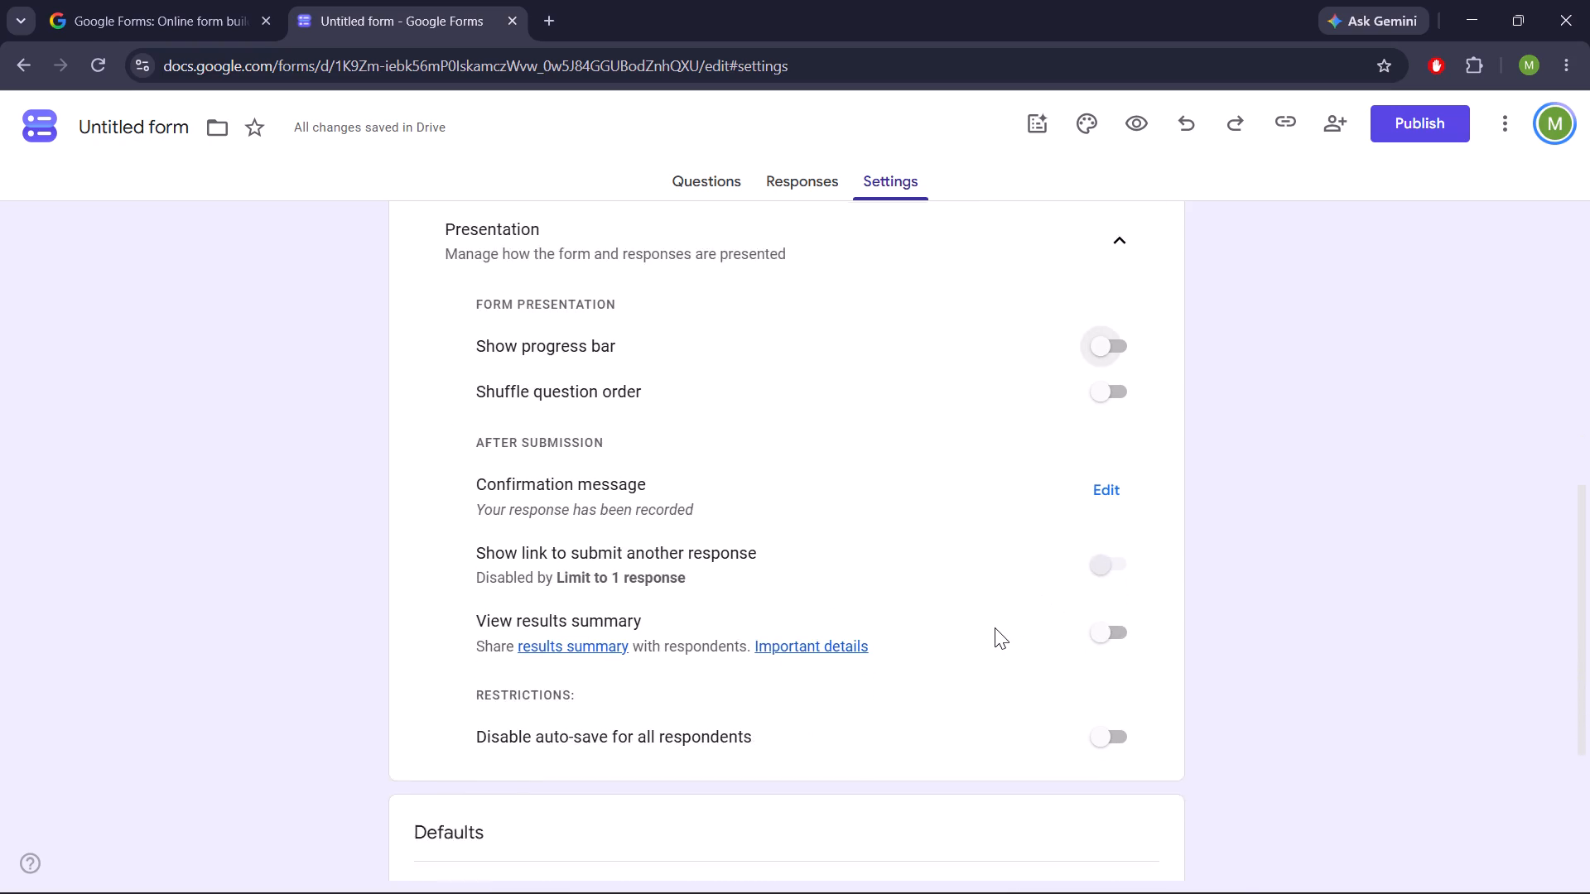
scroll(566, 605, up, 1)
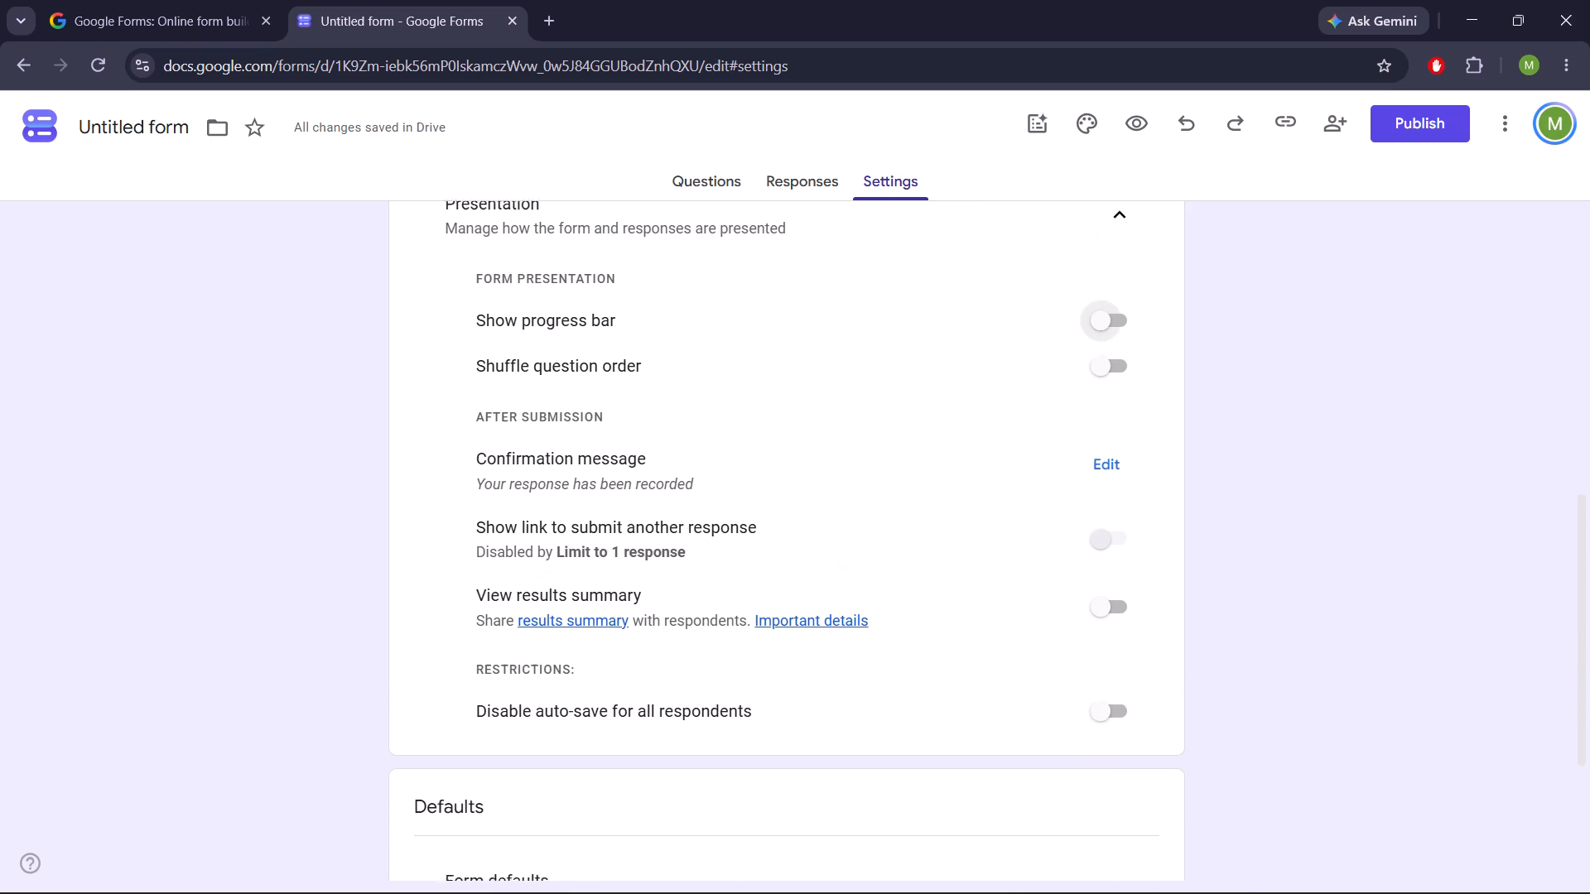
scroll(566, 605, up, 1)
scroll(566, 605, down, 3)
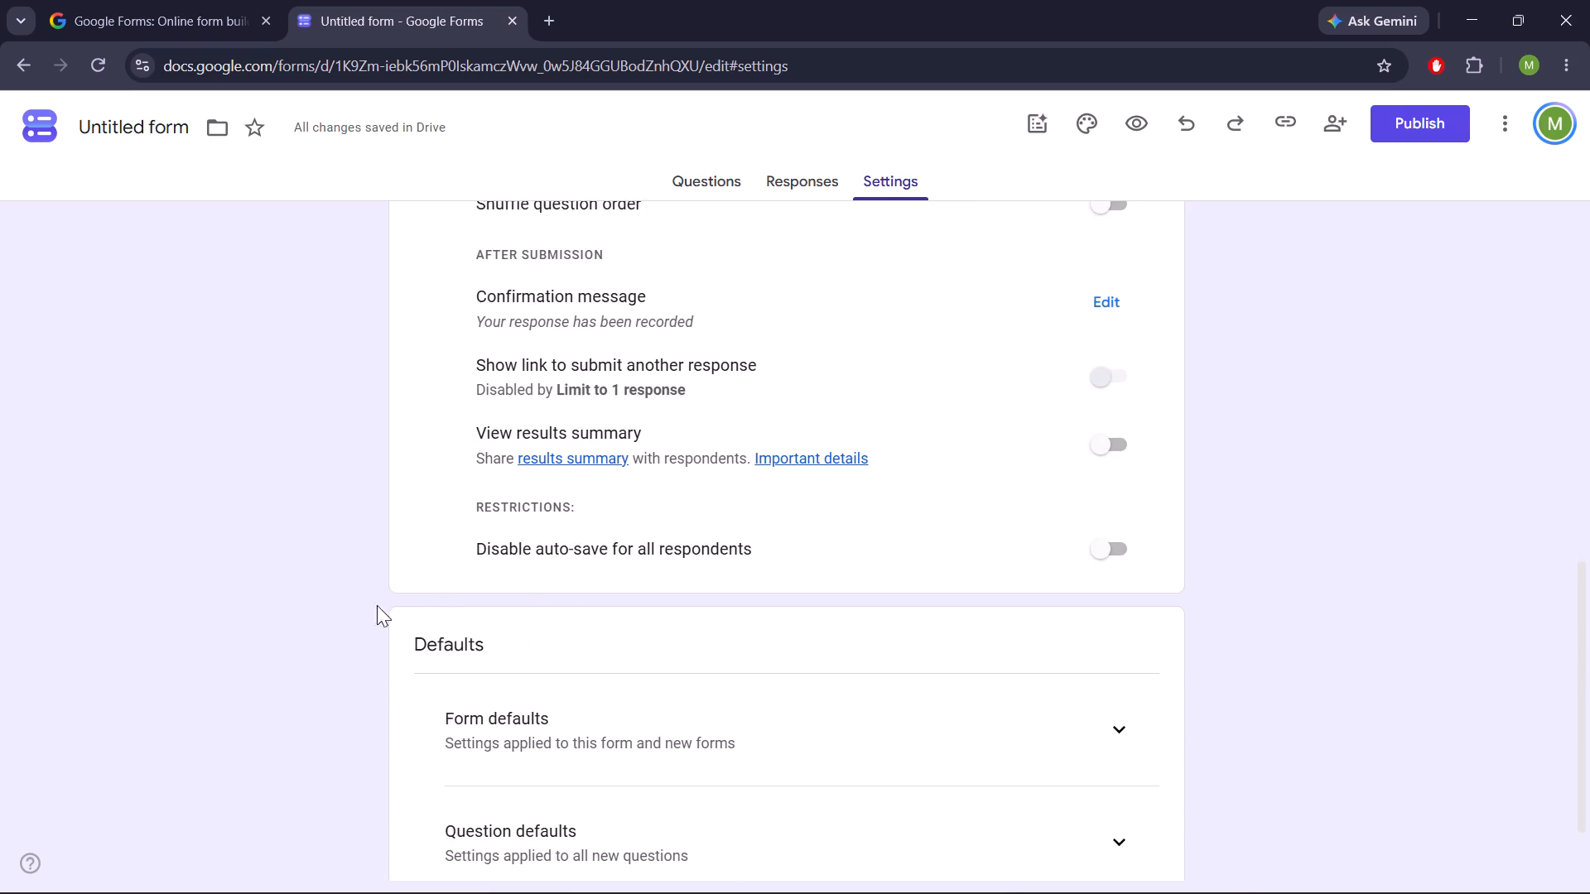
scroll(257, 603, down, 4)
scroll(261, 598, up, 7)
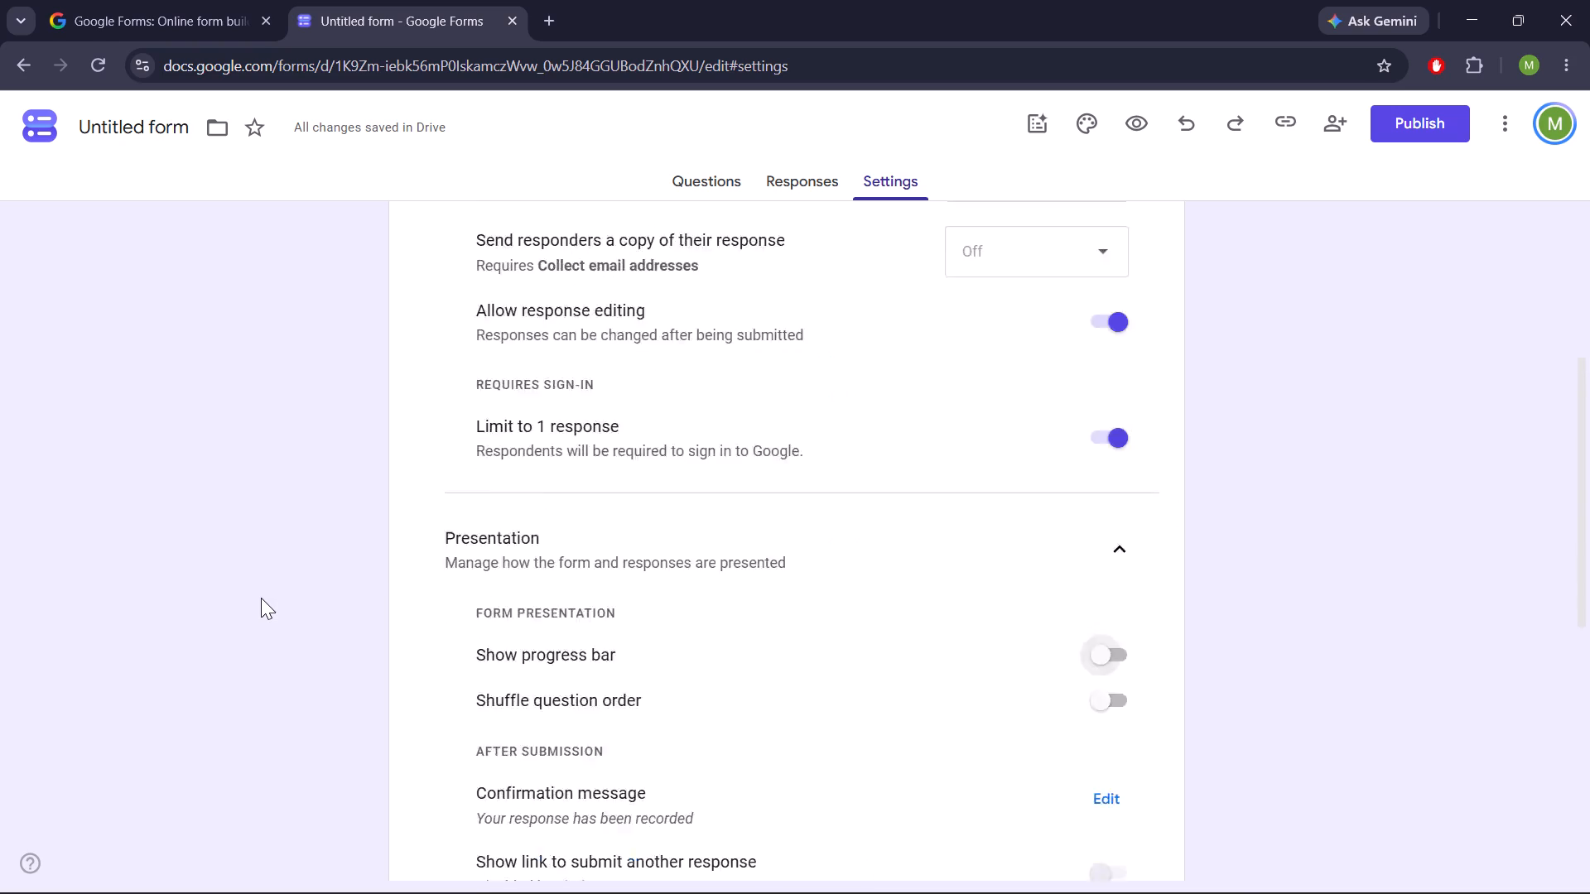
scroll(261, 598, up, 9)
click(265, 597)
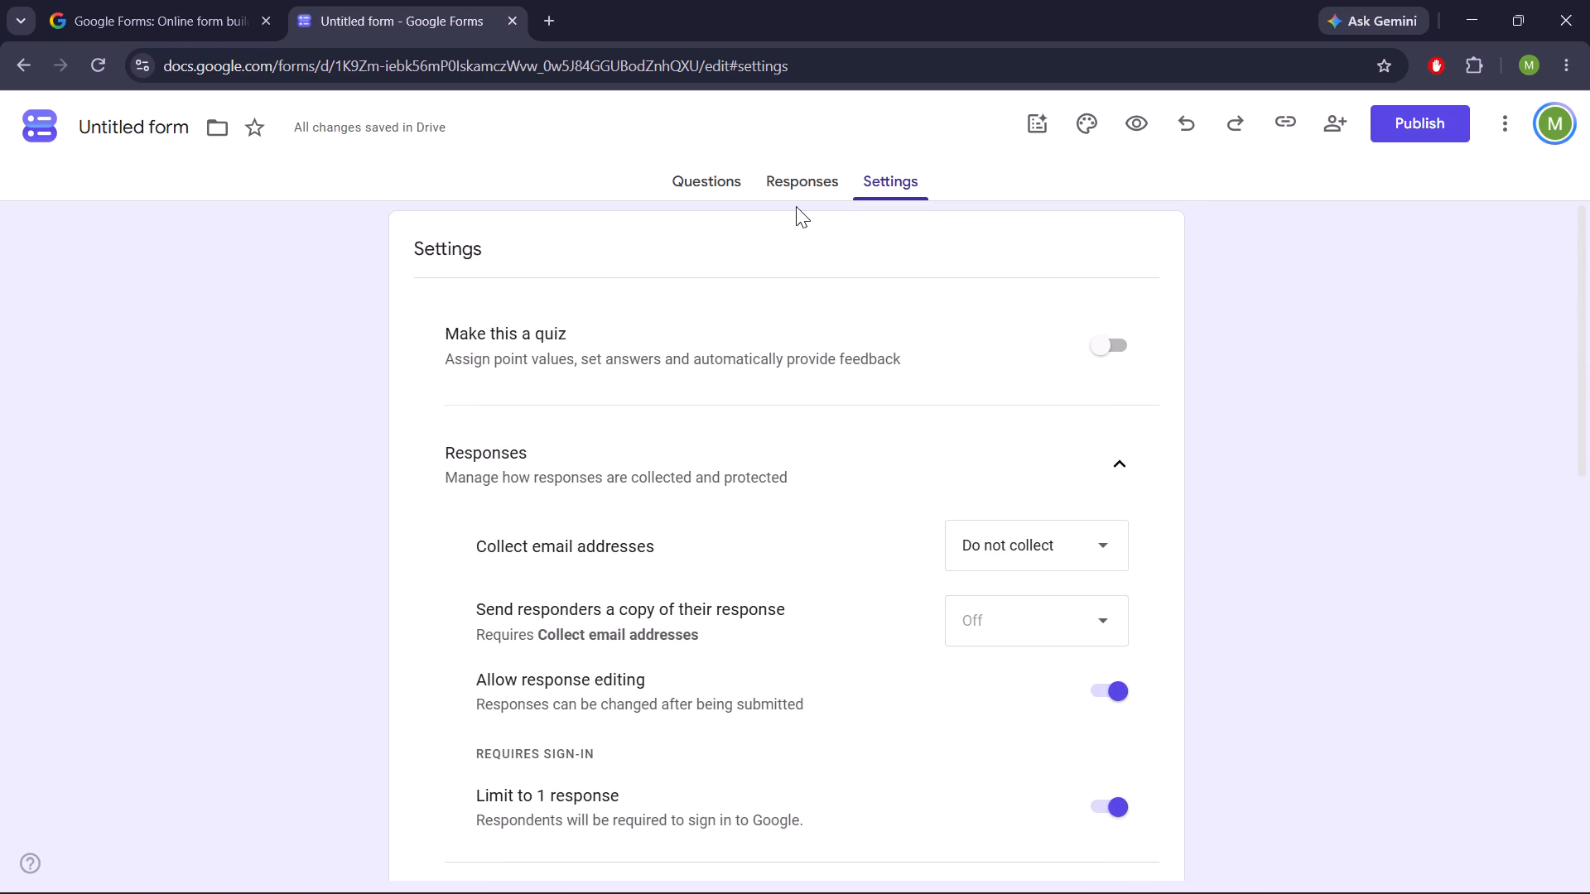
click(793, 180)
click(691, 182)
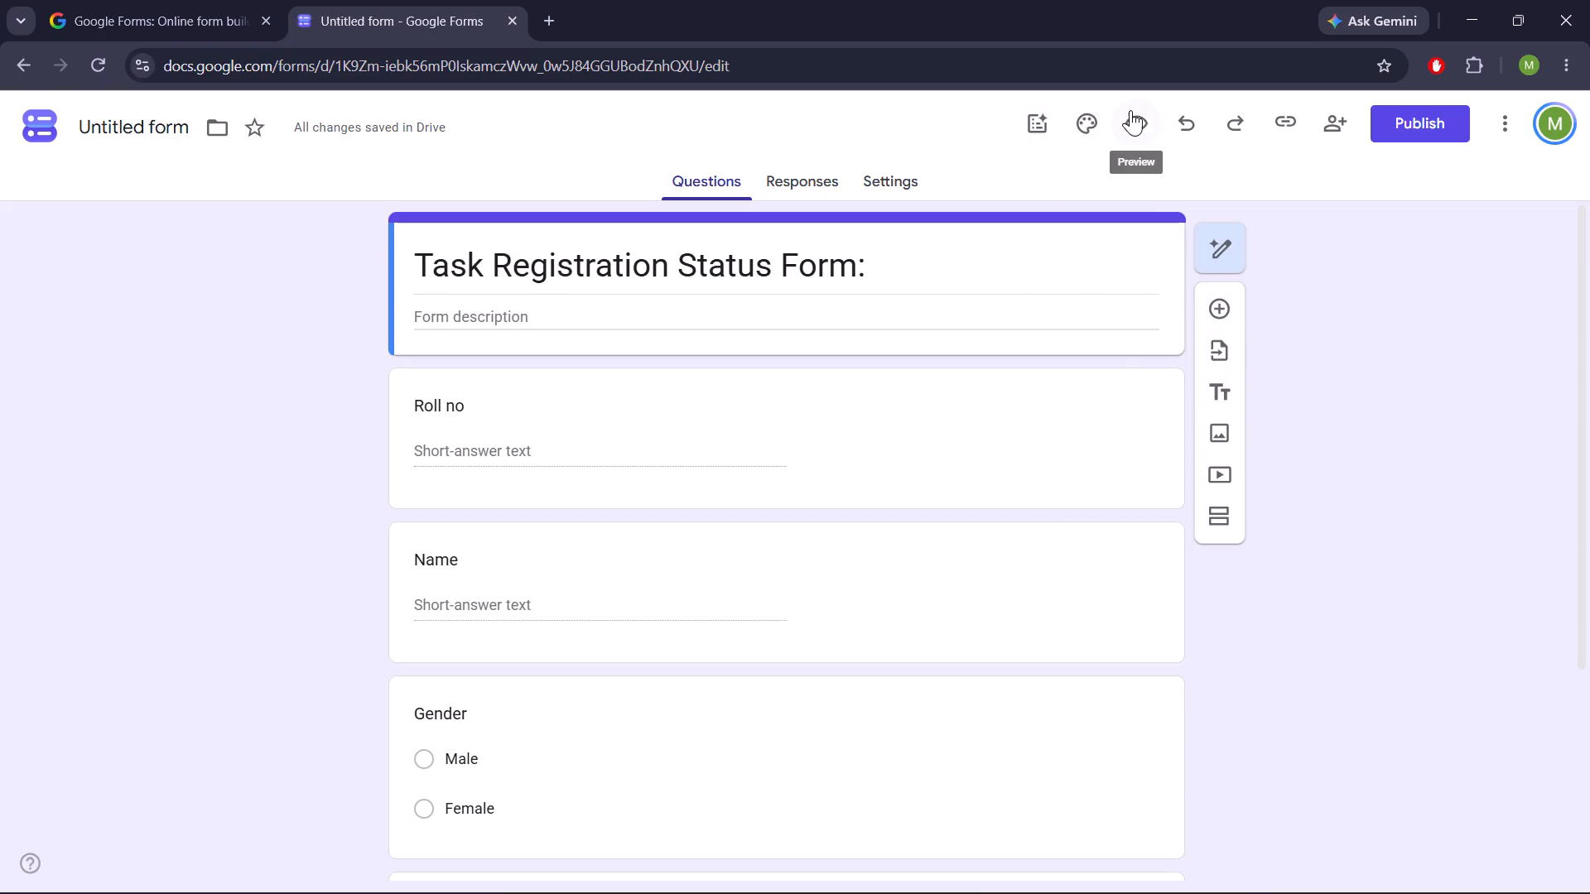
Check who has access to the form in its sharing options, including editor and responder view.
click(1320, 122)
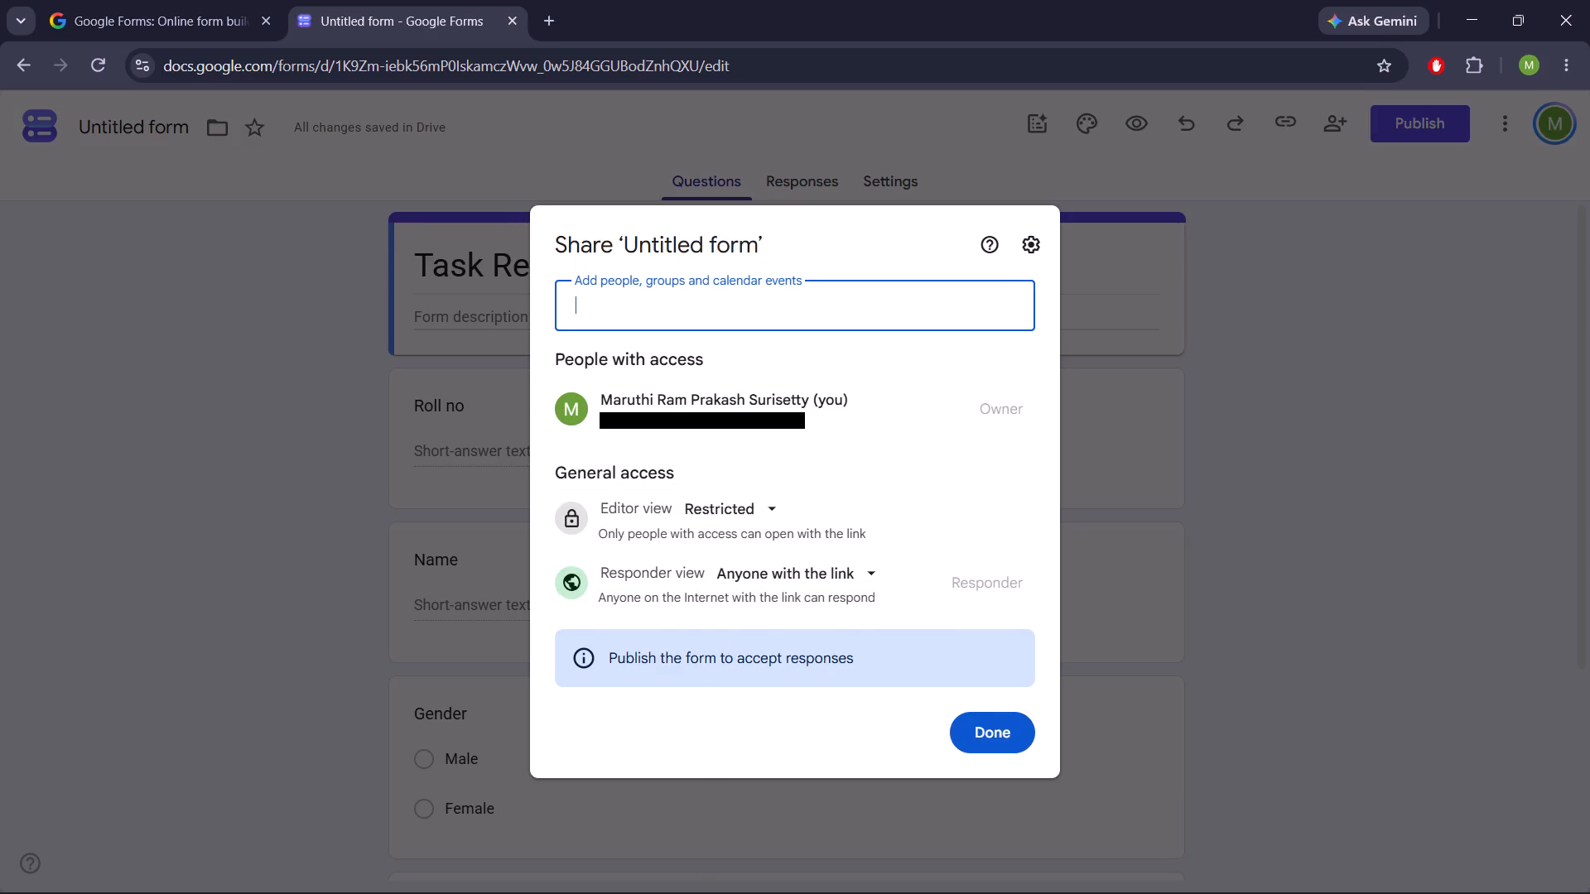
click(1016, 247)
click(1408, 455)
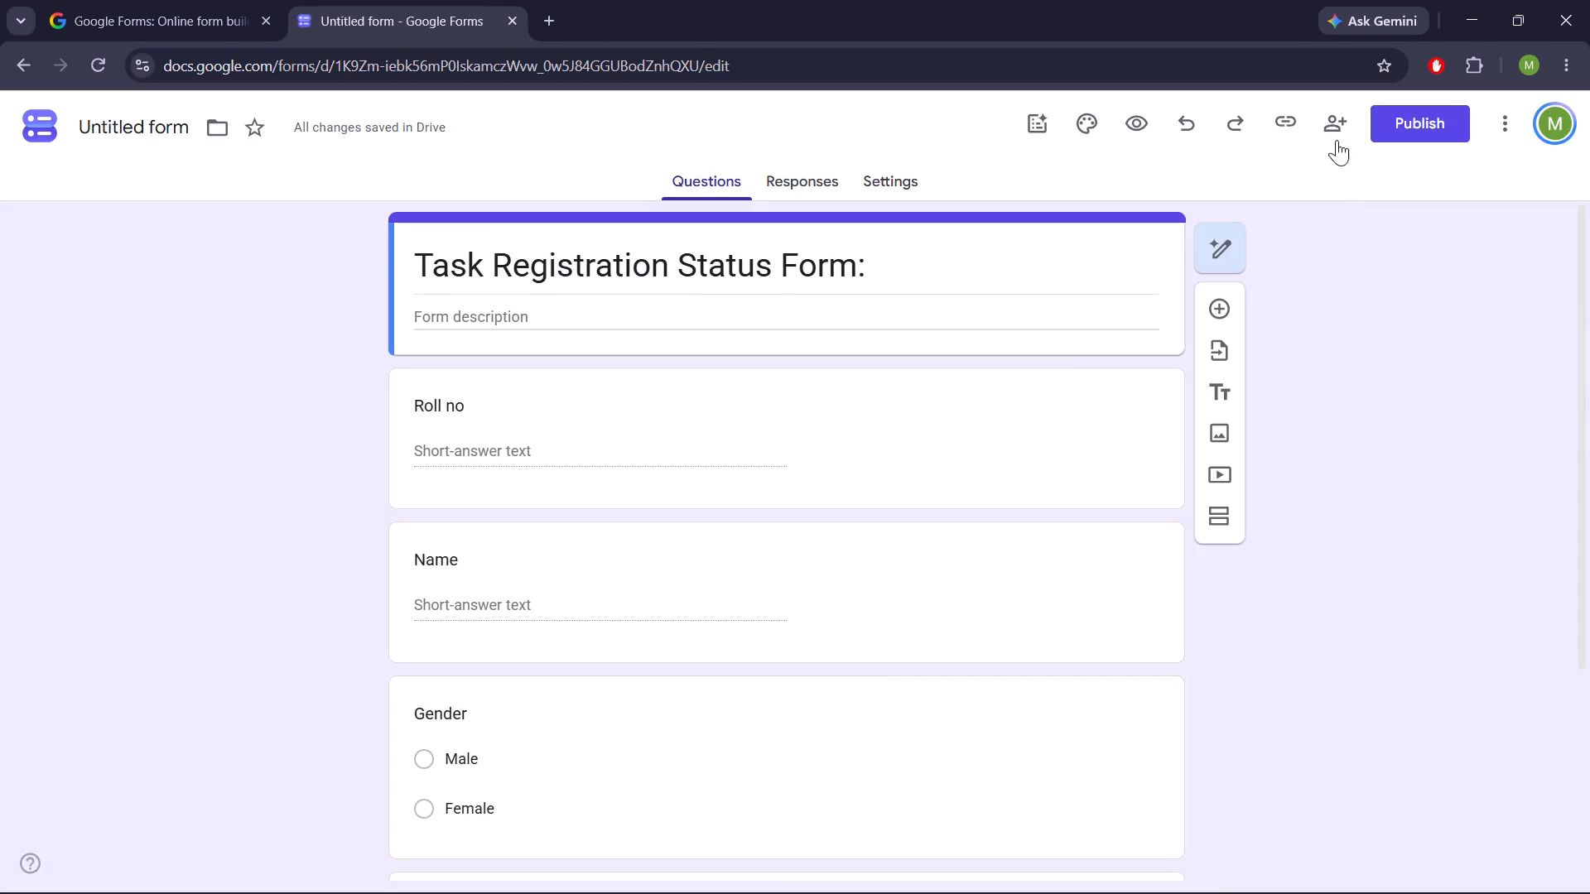
Publish the form for anyone with the link and copy its unshortened responder link.
click(1285, 115)
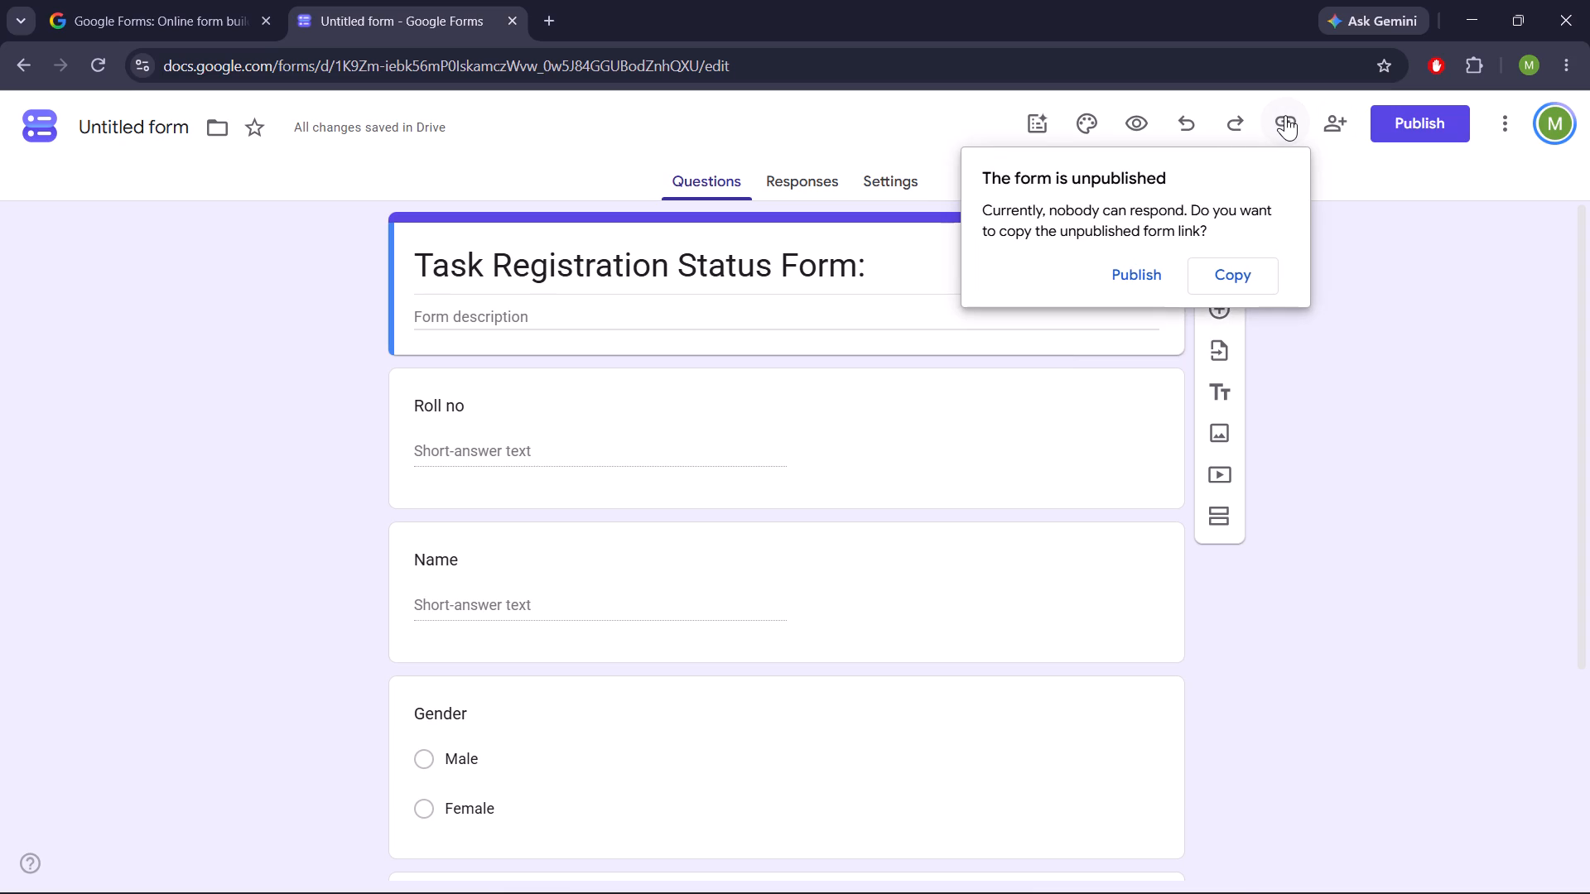
click(1151, 281)
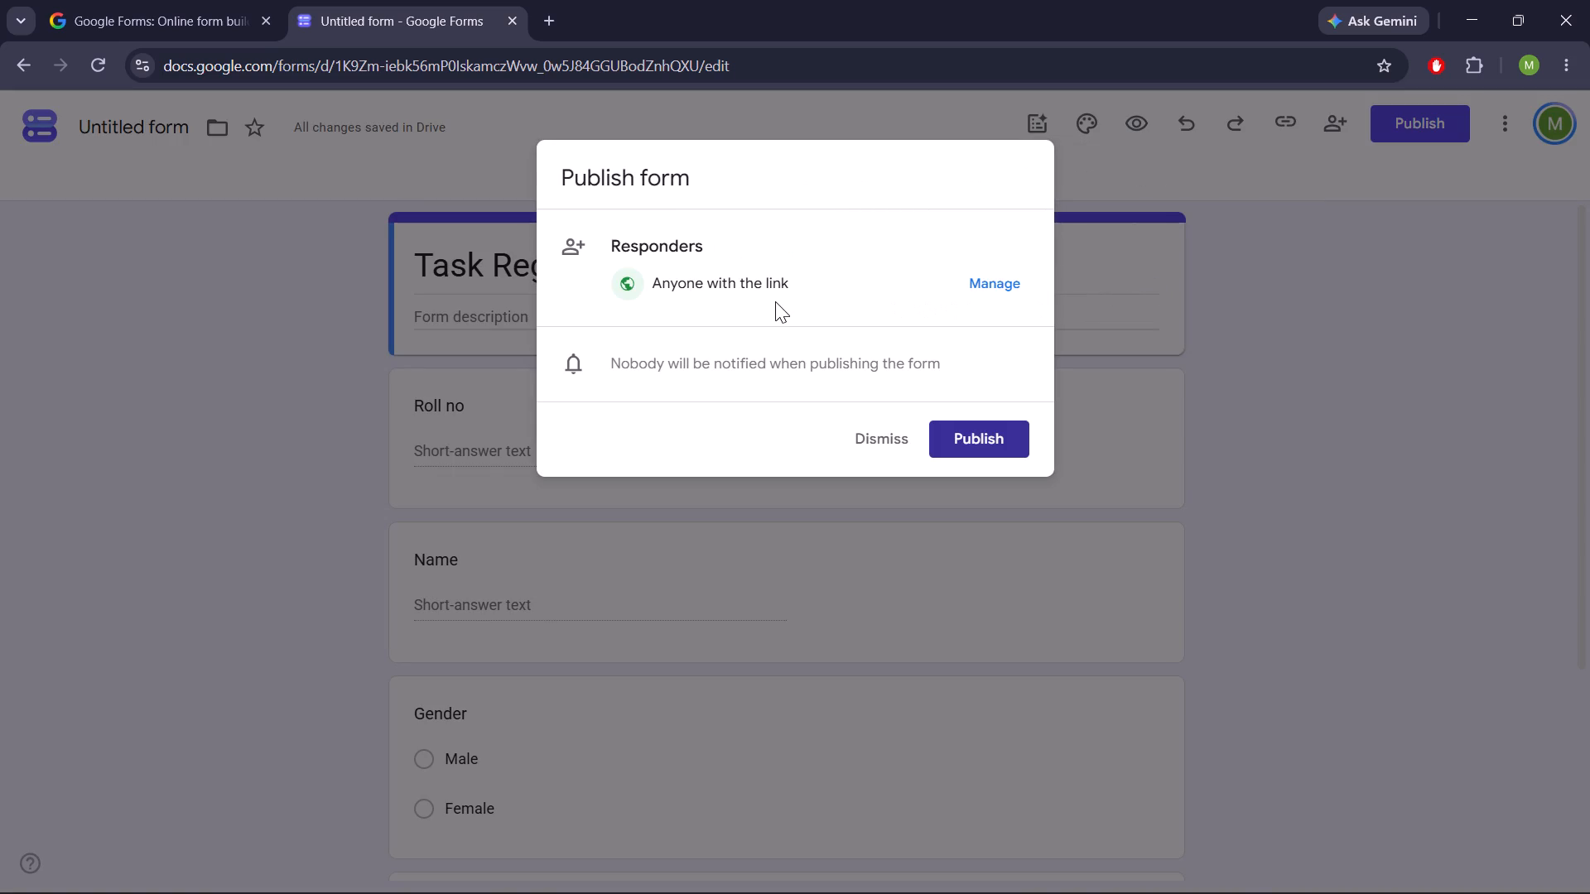
click(961, 440)
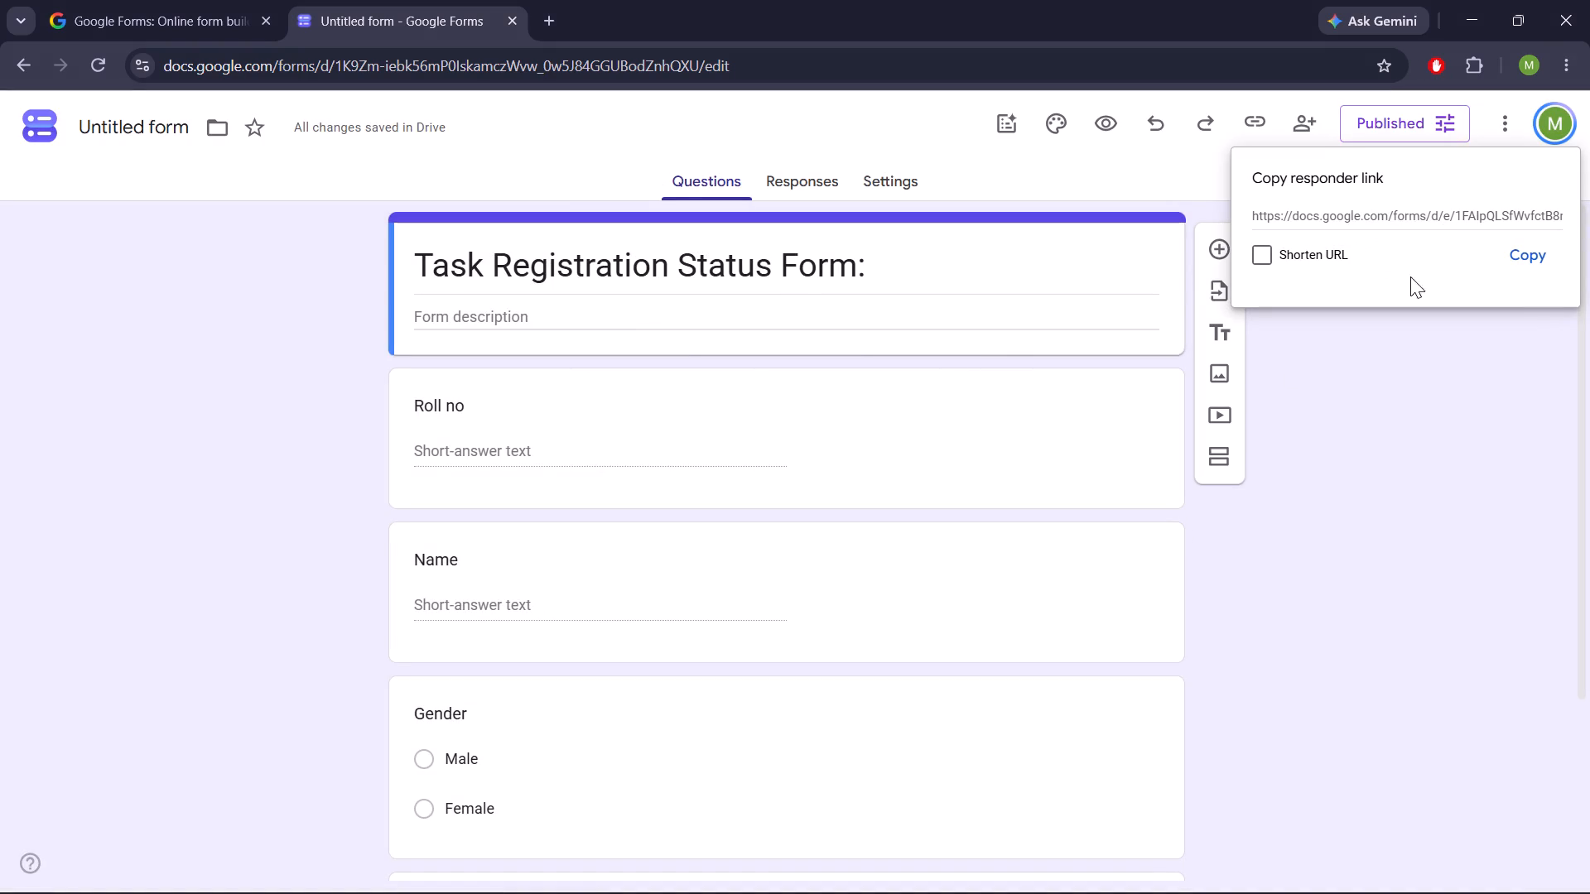
click(1527, 251)
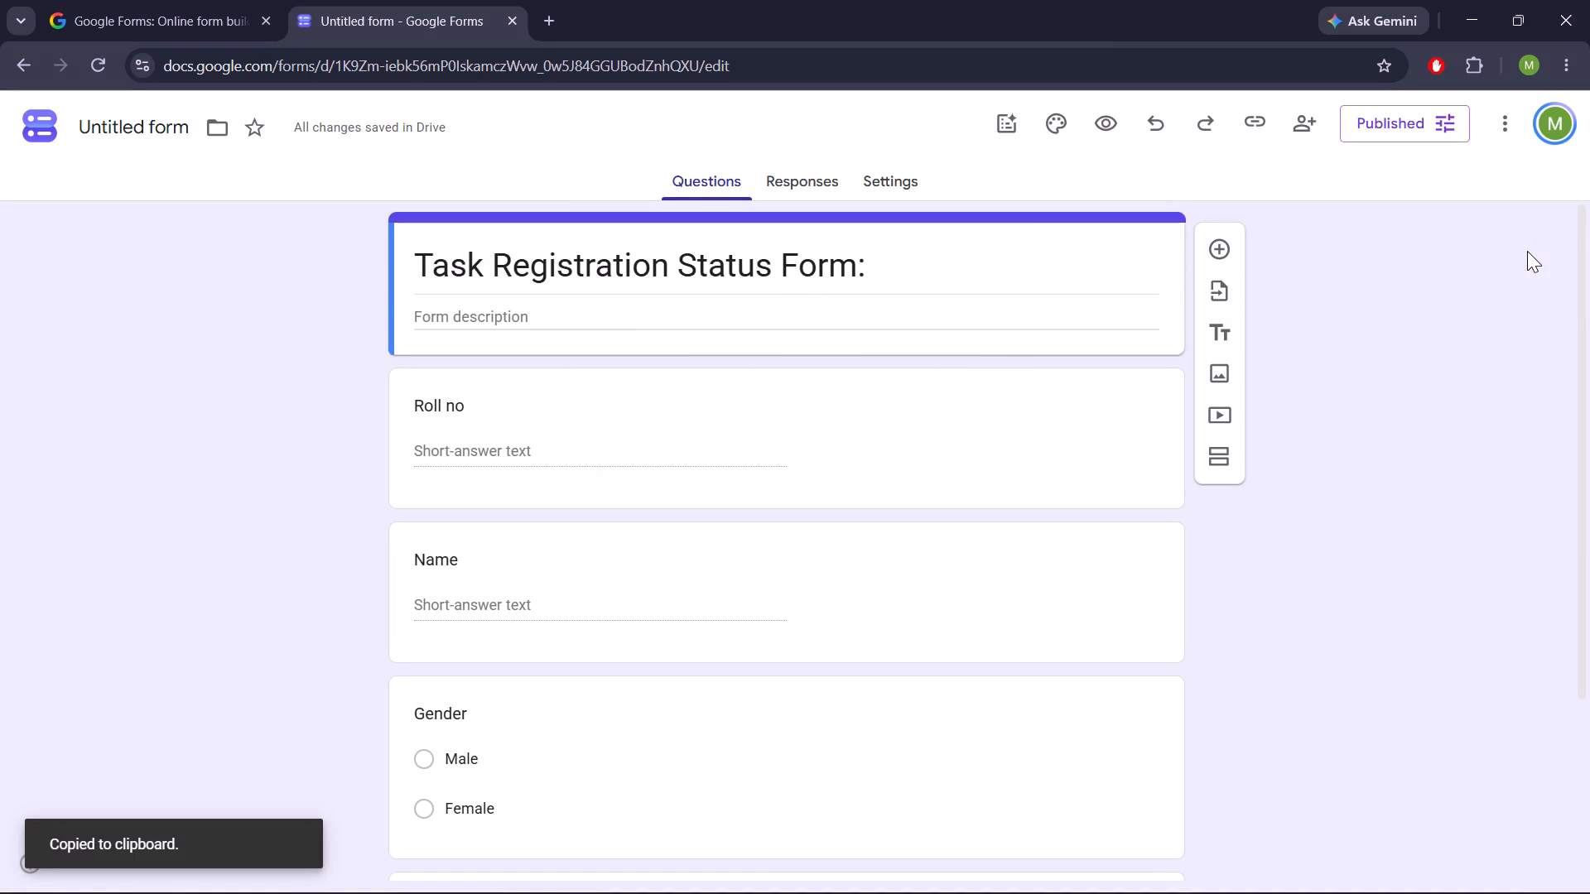
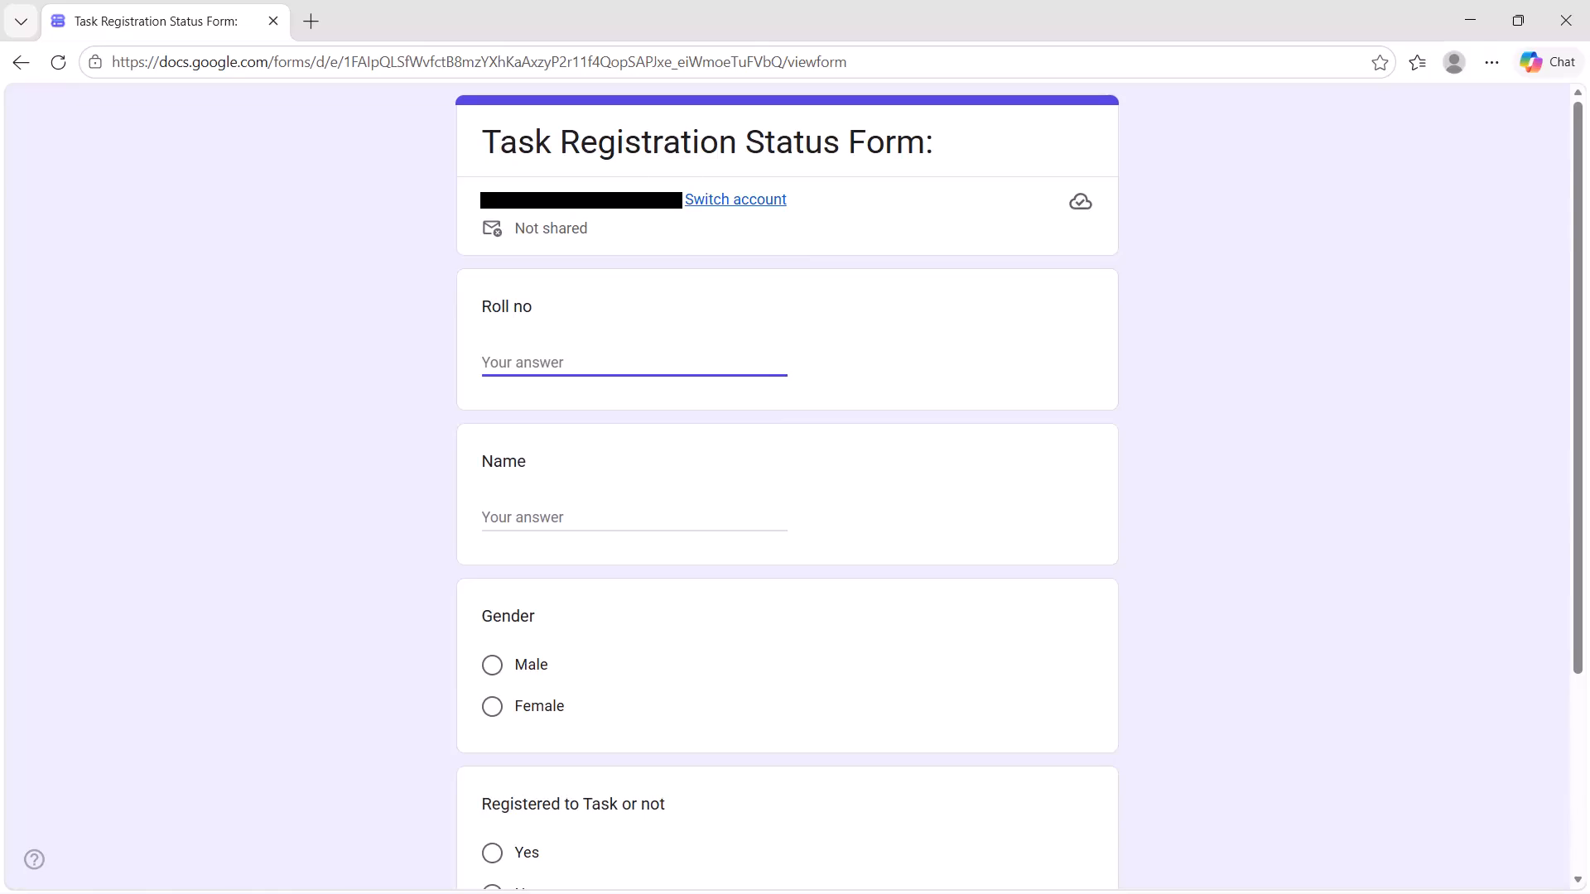
Fill in the Roll no answer with the student's own roll number, writing its letters in capitals as CS.
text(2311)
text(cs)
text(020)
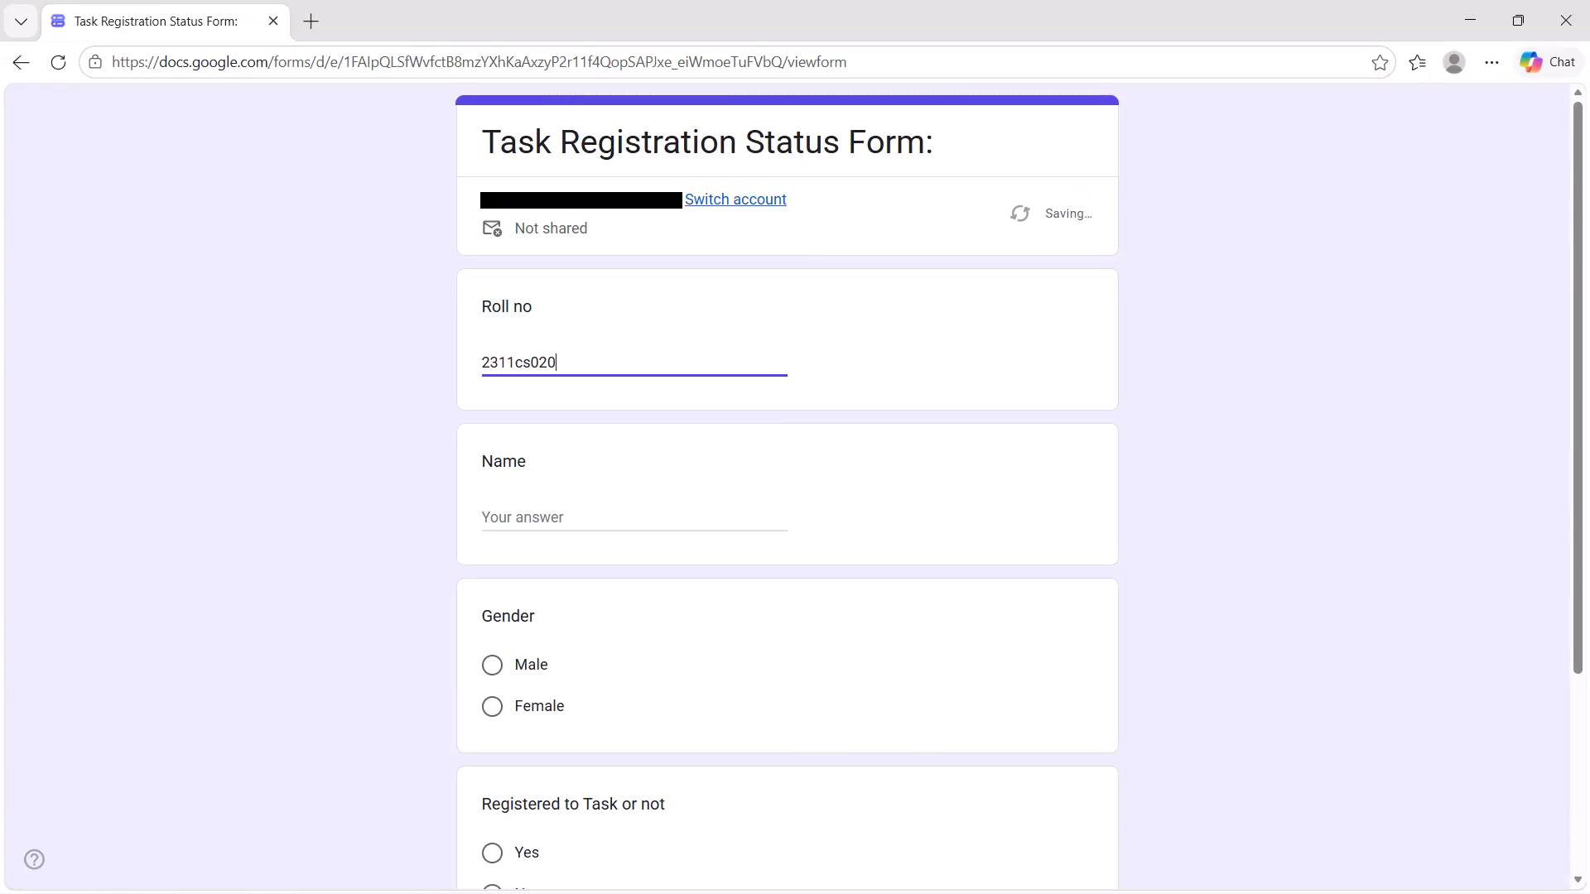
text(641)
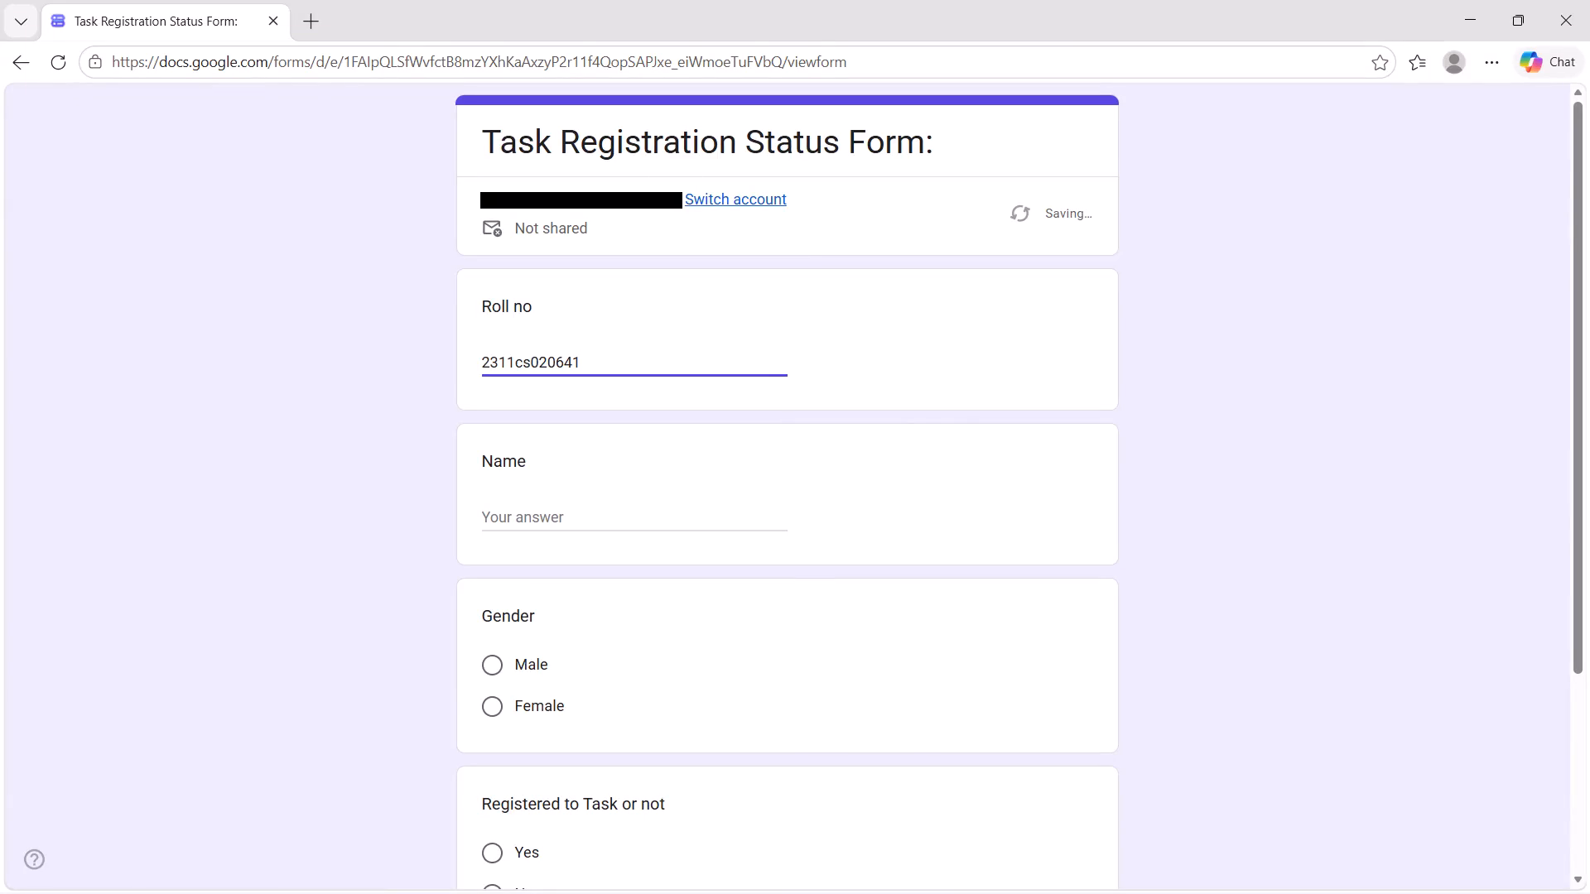
click(529, 370)
key(BackSpace)
key(BackSpace)
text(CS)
Copy the student's full name from the Notepad notes into the form's Name answer.
click(556, 506)
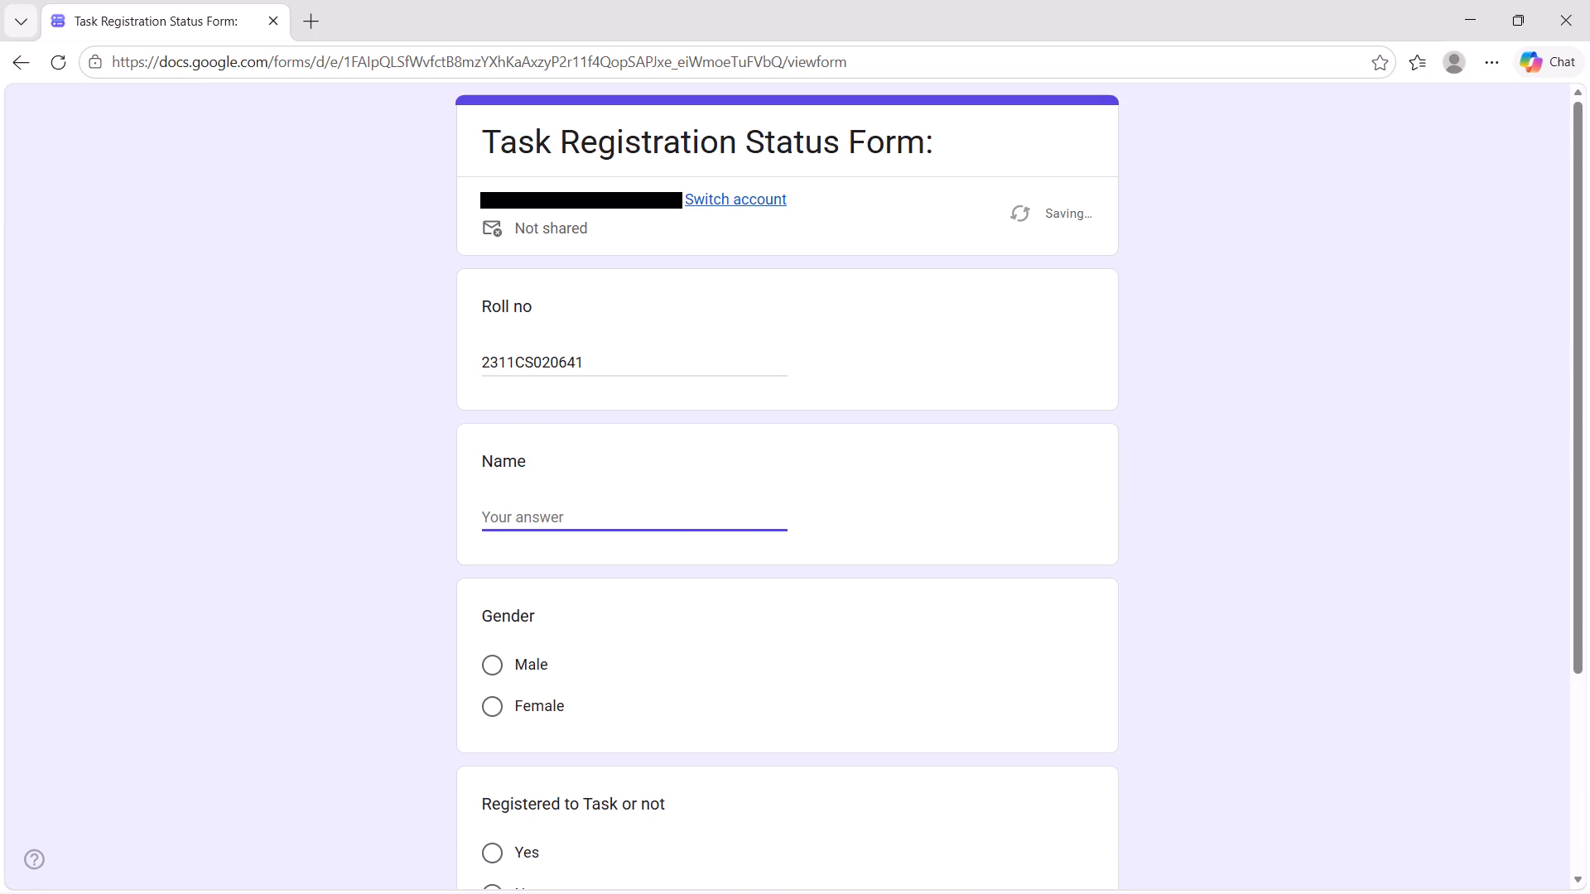
click(844, 868)
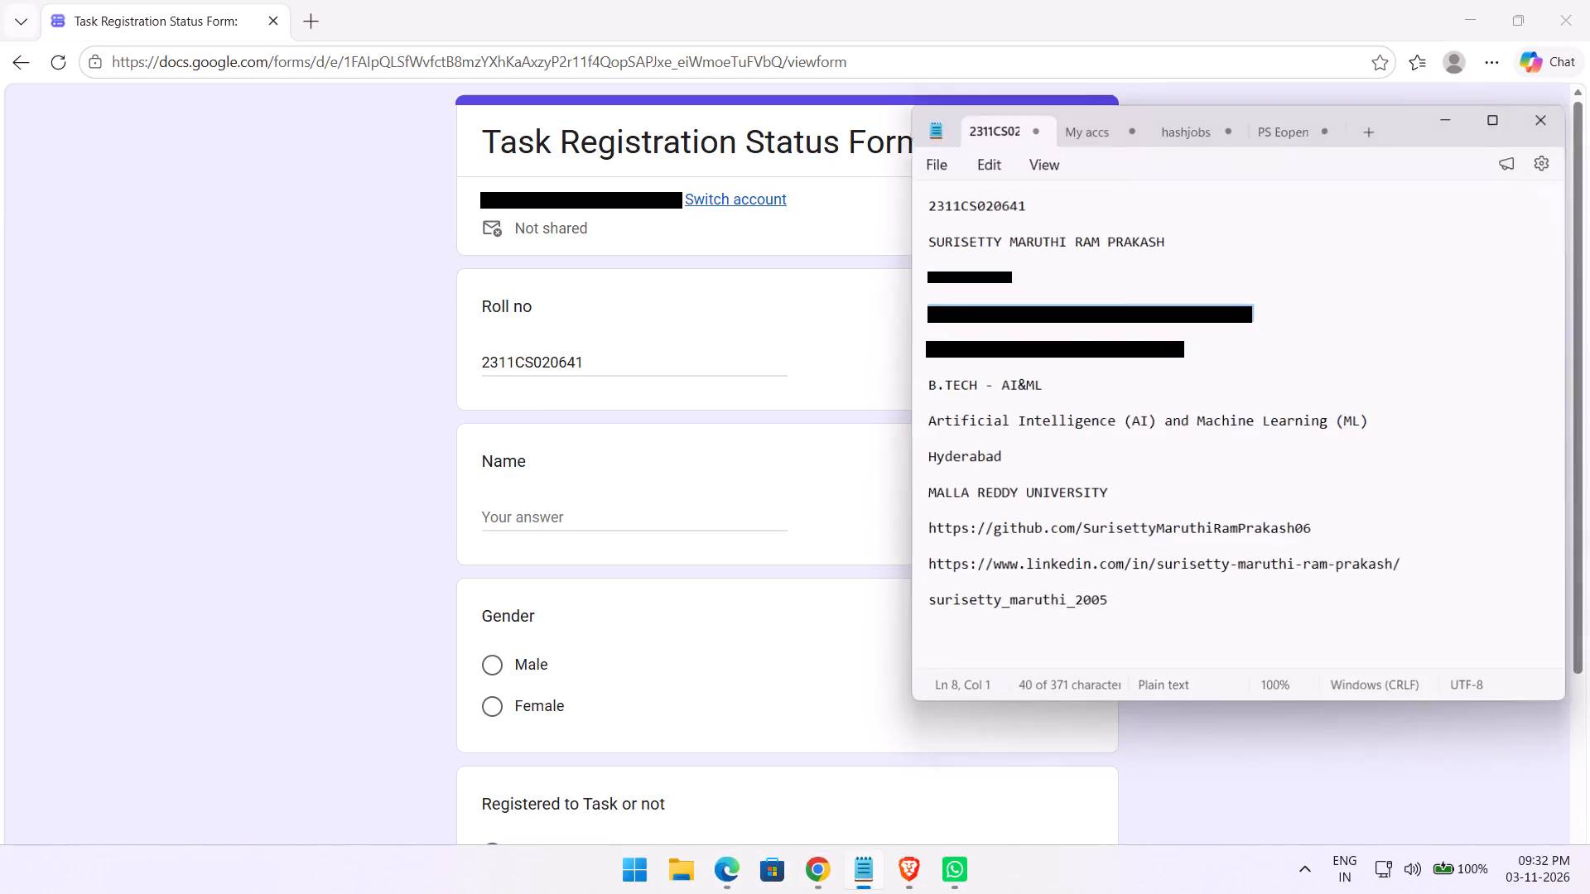
triple_click(964, 245)
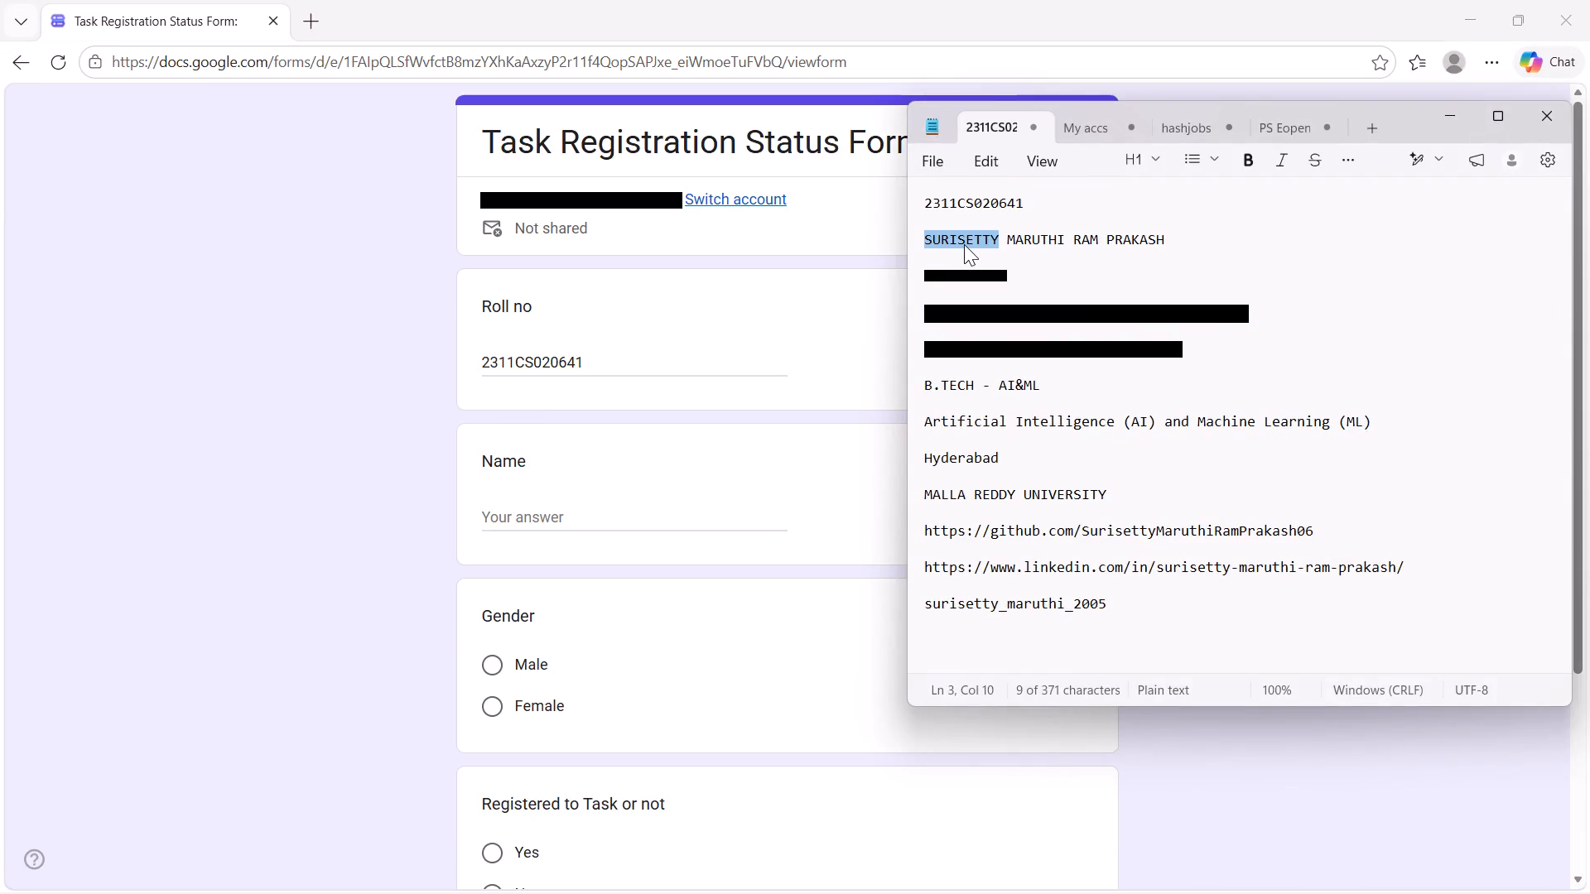
key(ctrl+c)
click(588, 512)
key(ctrl+v)
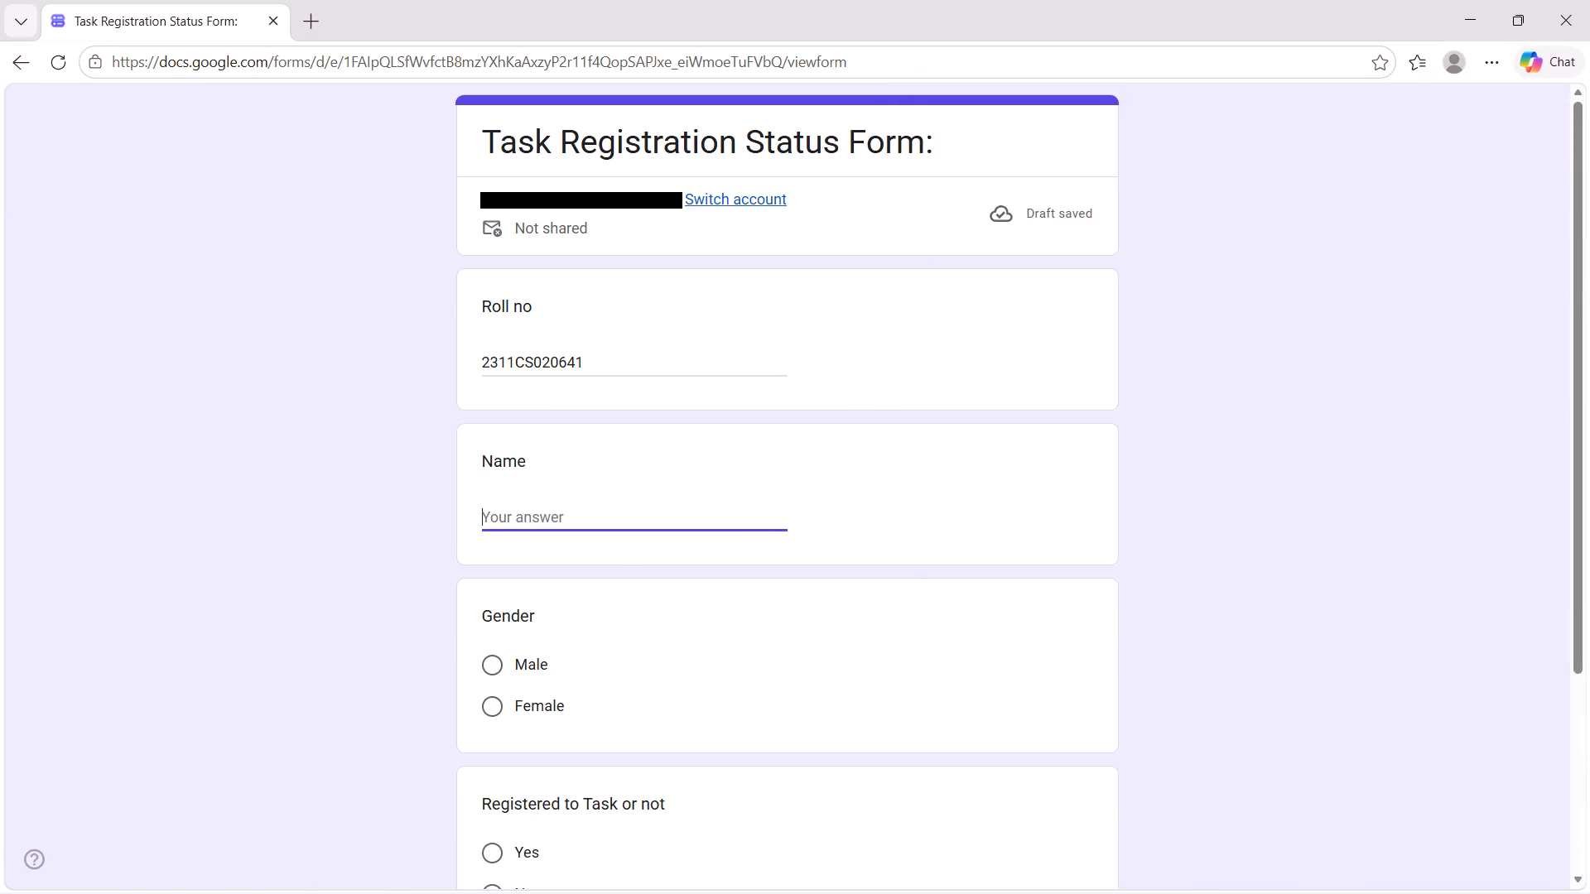
Answer Male for Gender and Yes for Registered to Task or not.
scroll(590, 512, down, 2)
click(488, 455)
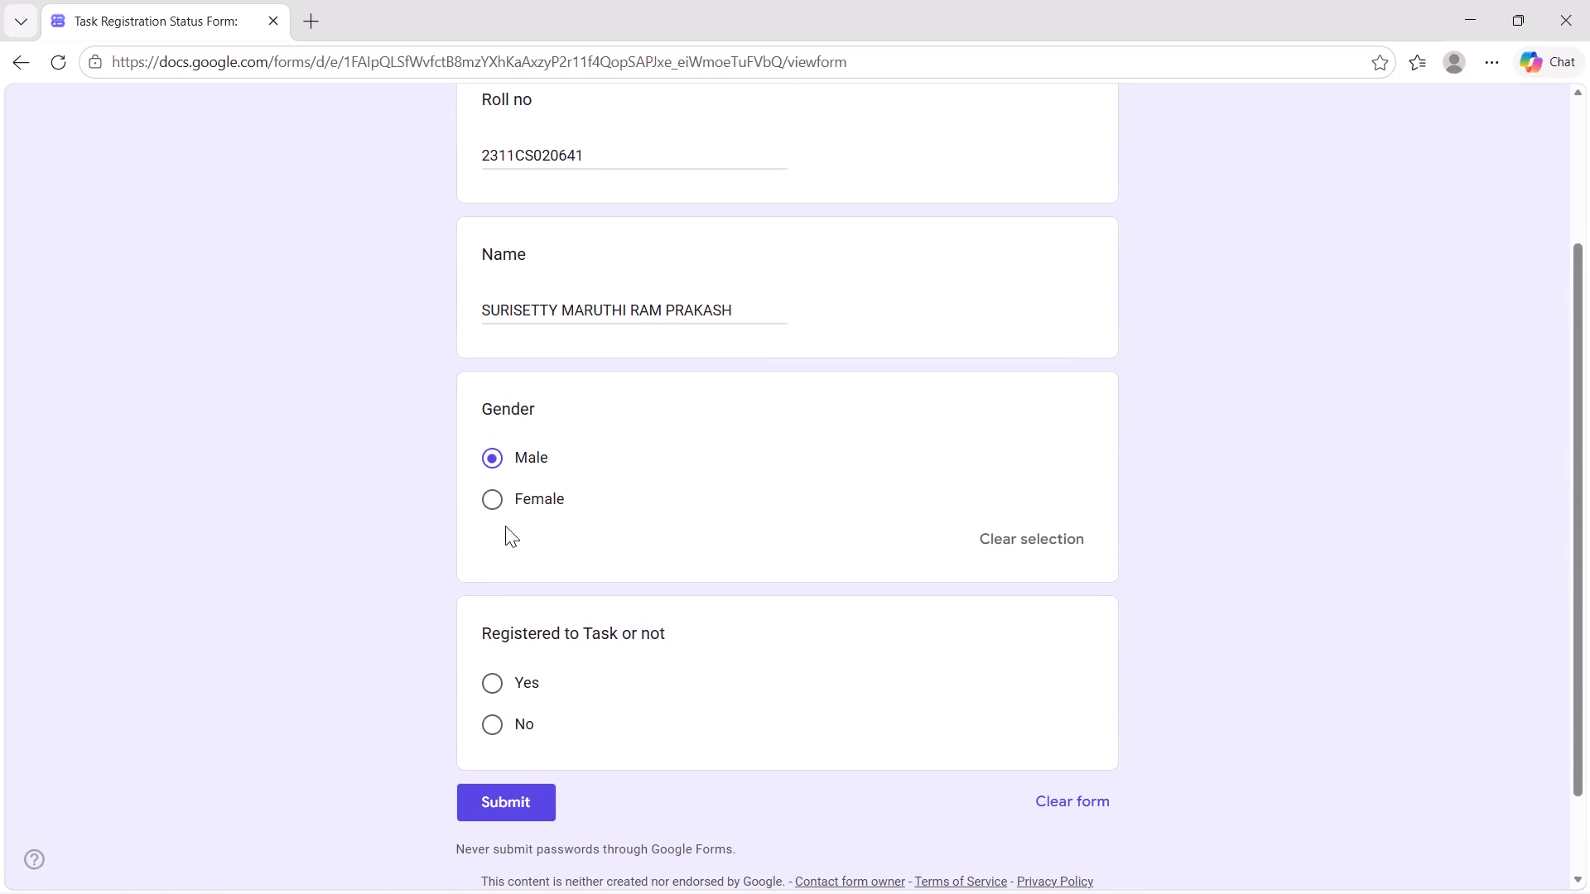
click(493, 679)
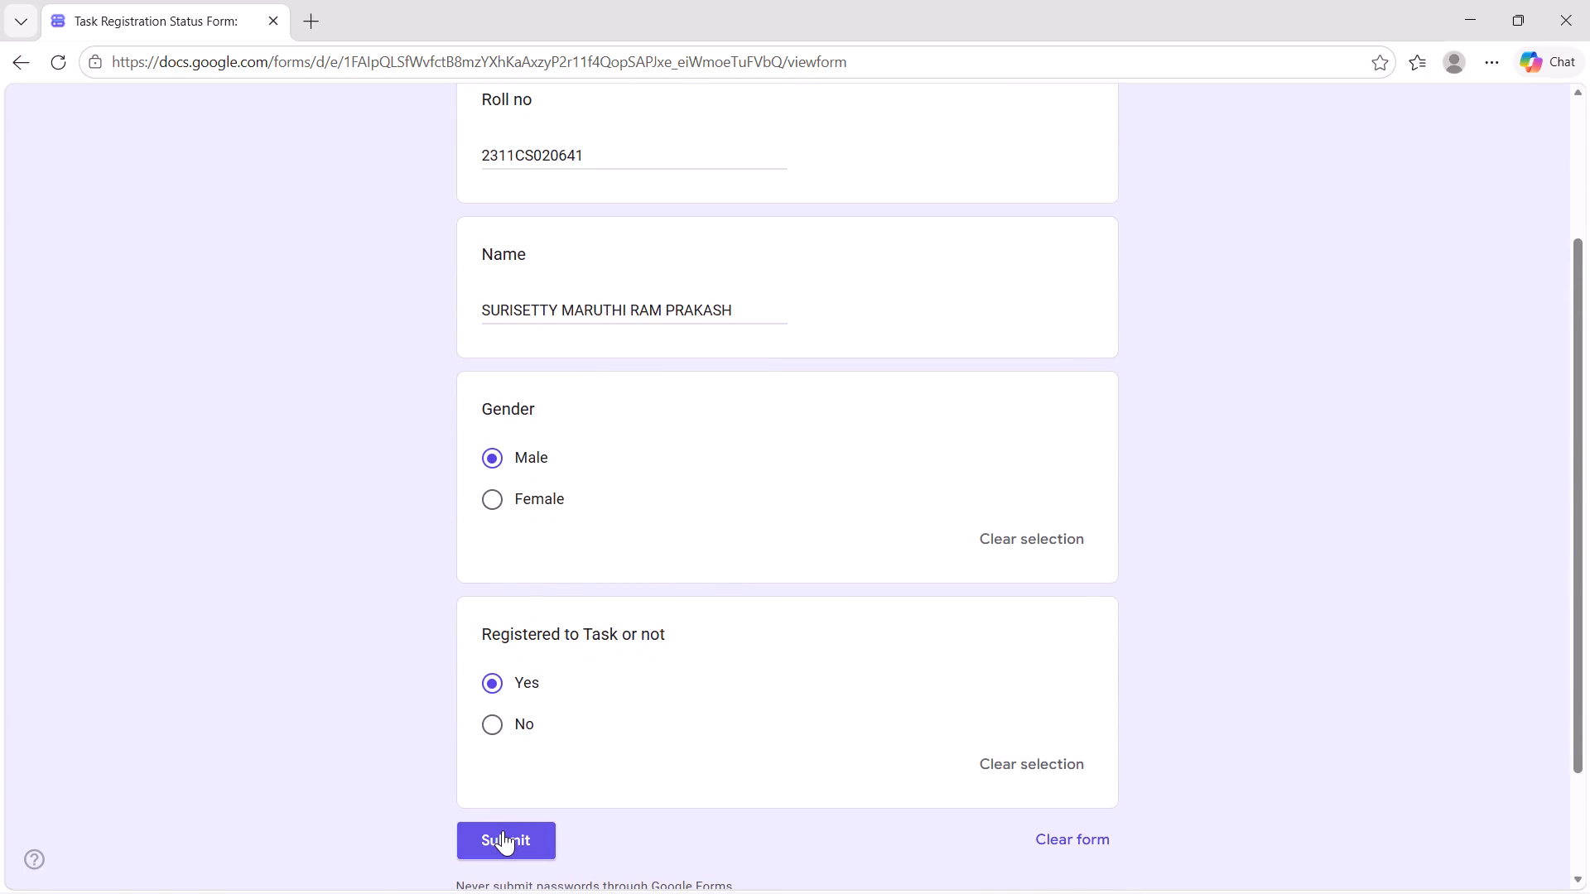
Review the filled-in answers, submit the form response and close the form page.
scroll(503, 830, up, 3)
scroll(503, 830, down, 3)
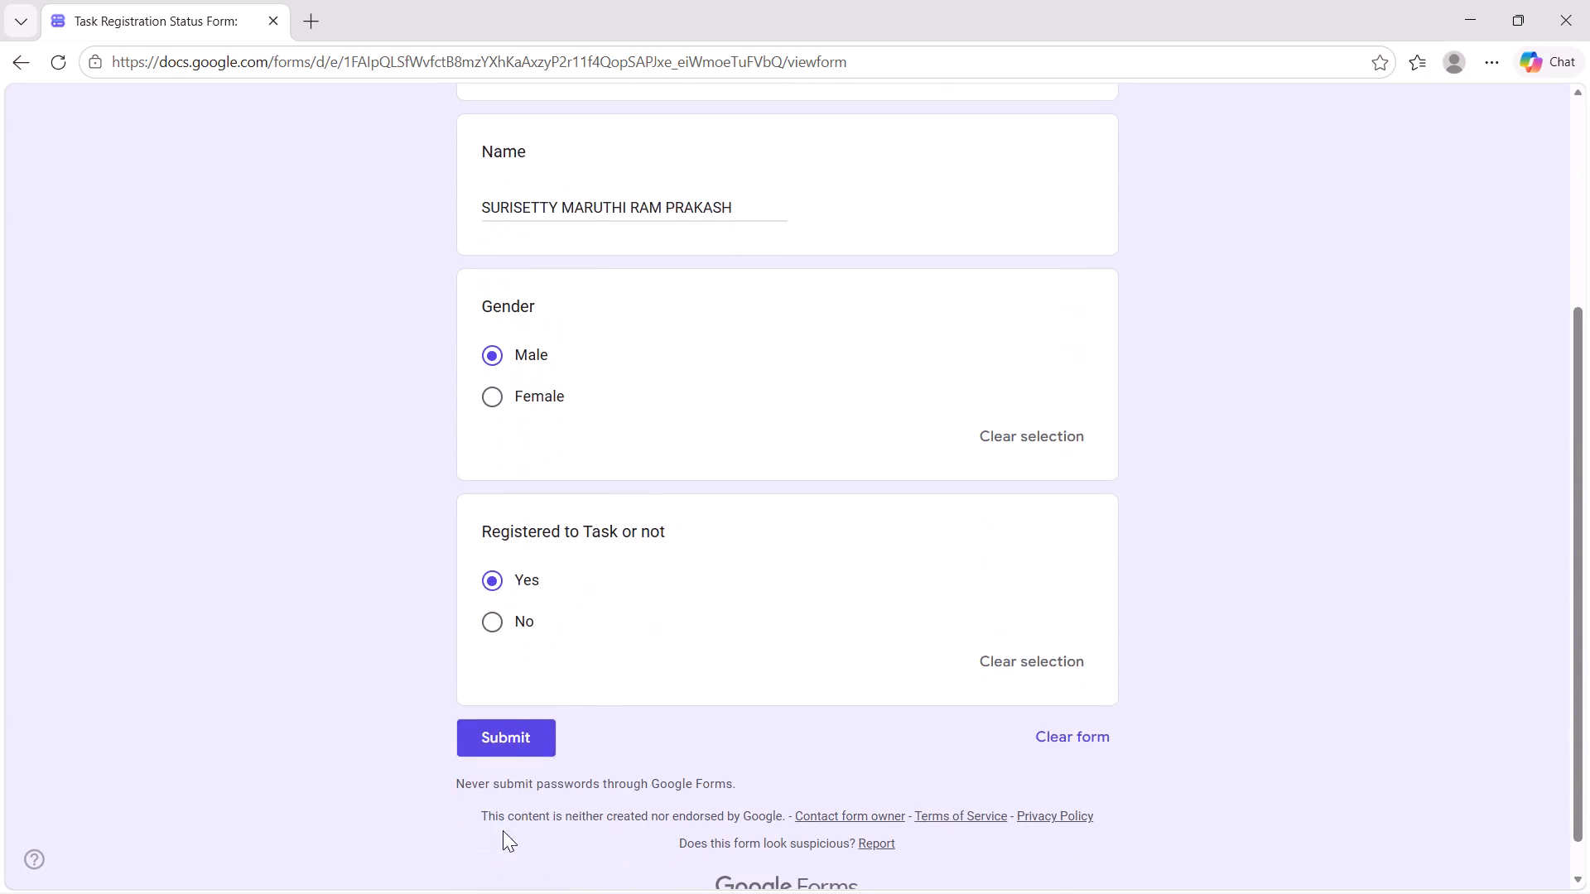
click(500, 724)
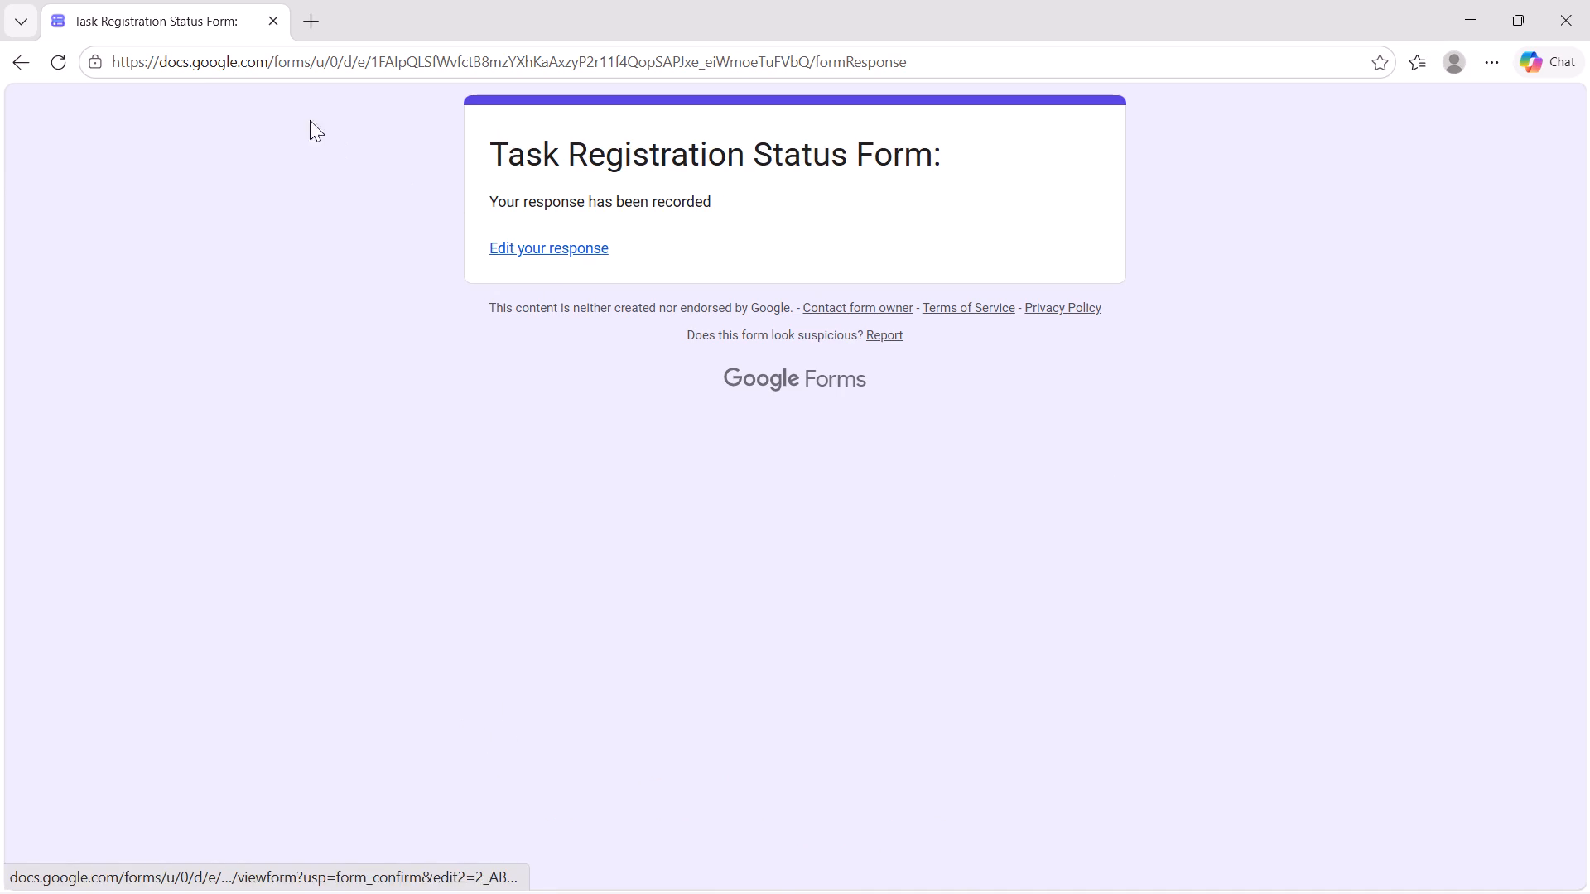
click(267, 23)
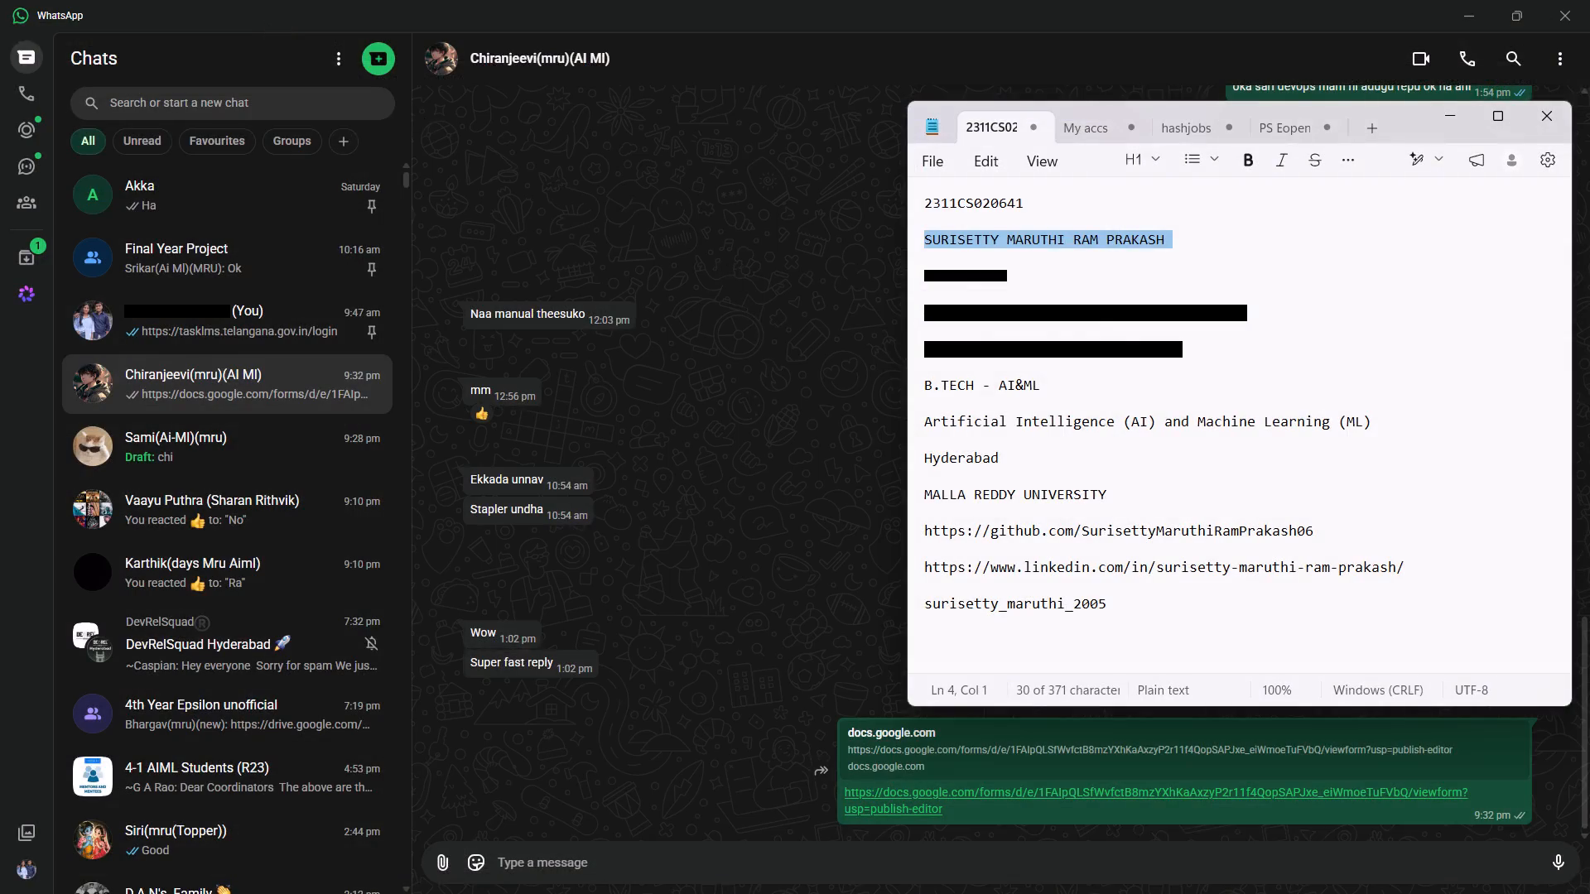
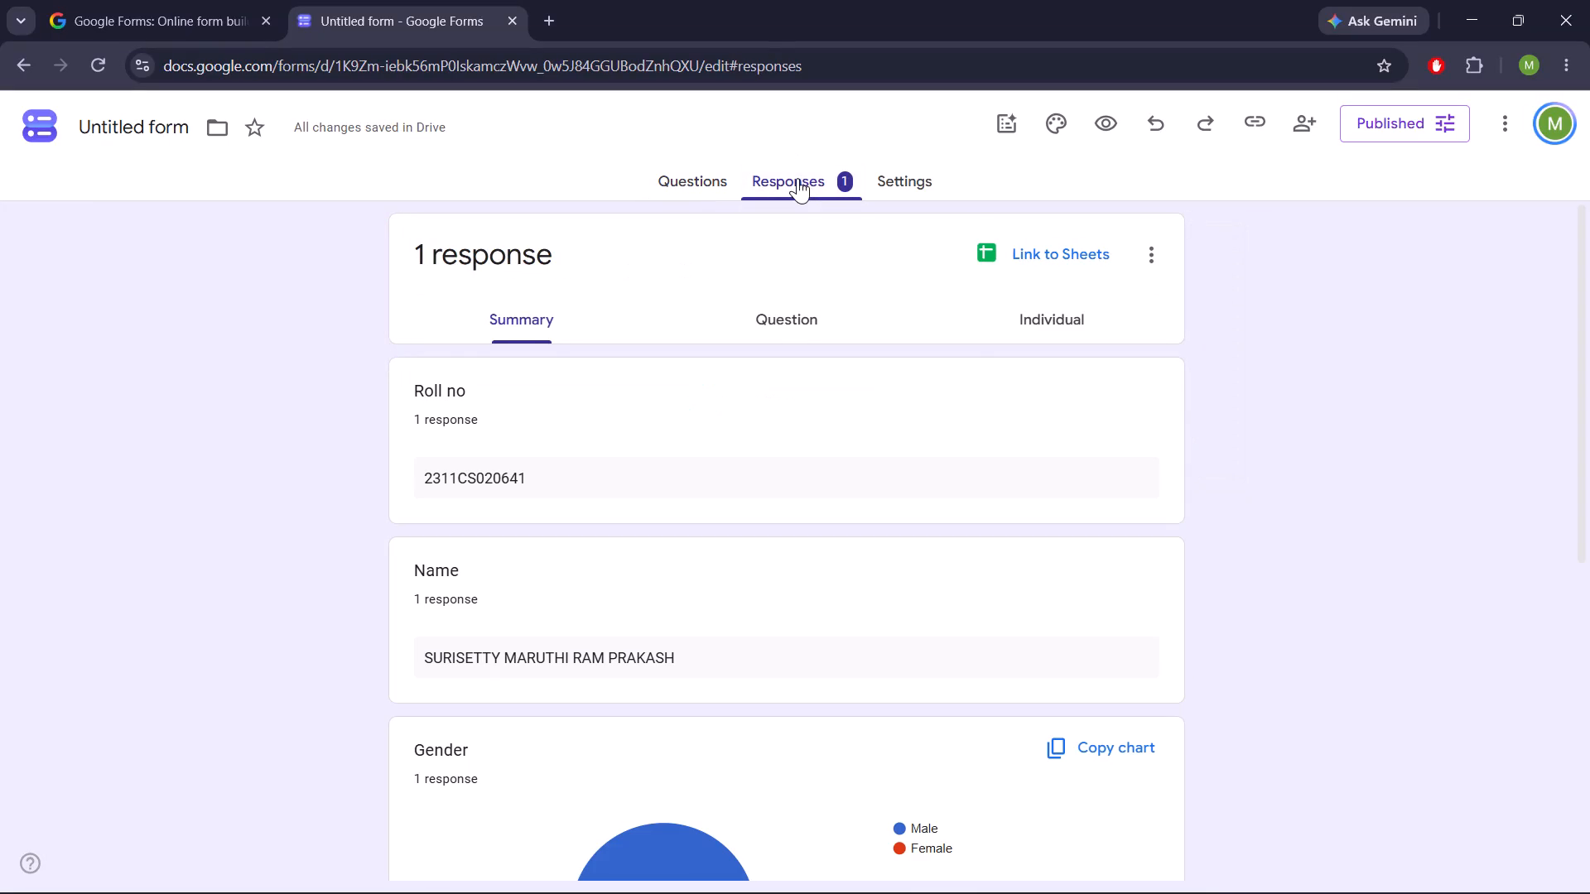
Review the summary of submitted answers and check the destination options for linking responses to a spreadsheet, without creating one.
scroll(847, 464, down, 8)
scroll(847, 464, up, 9)
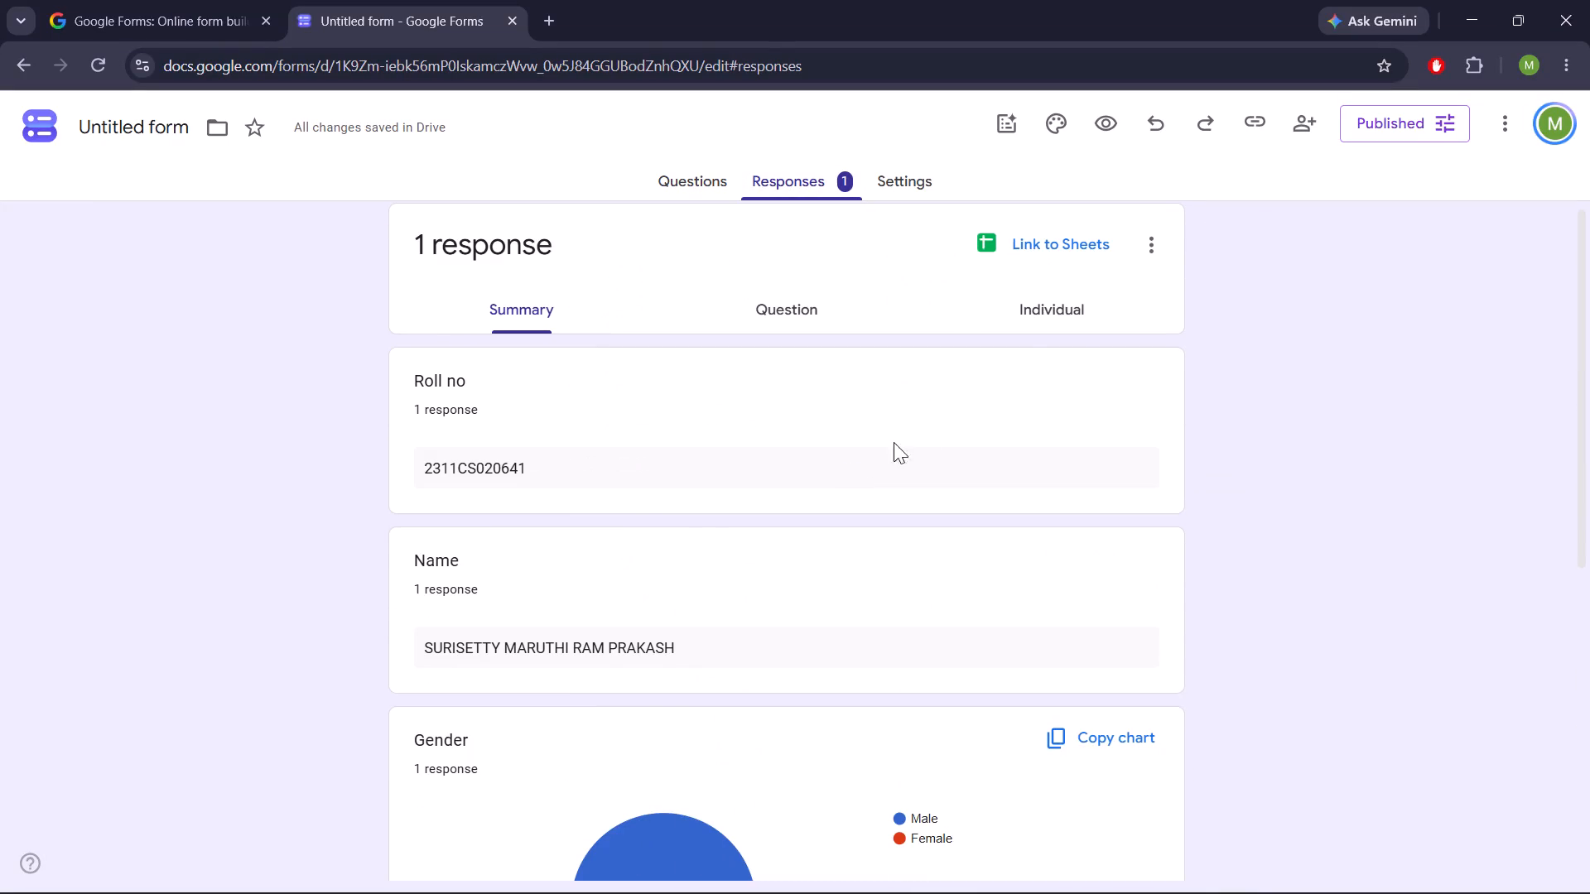
click(1032, 255)
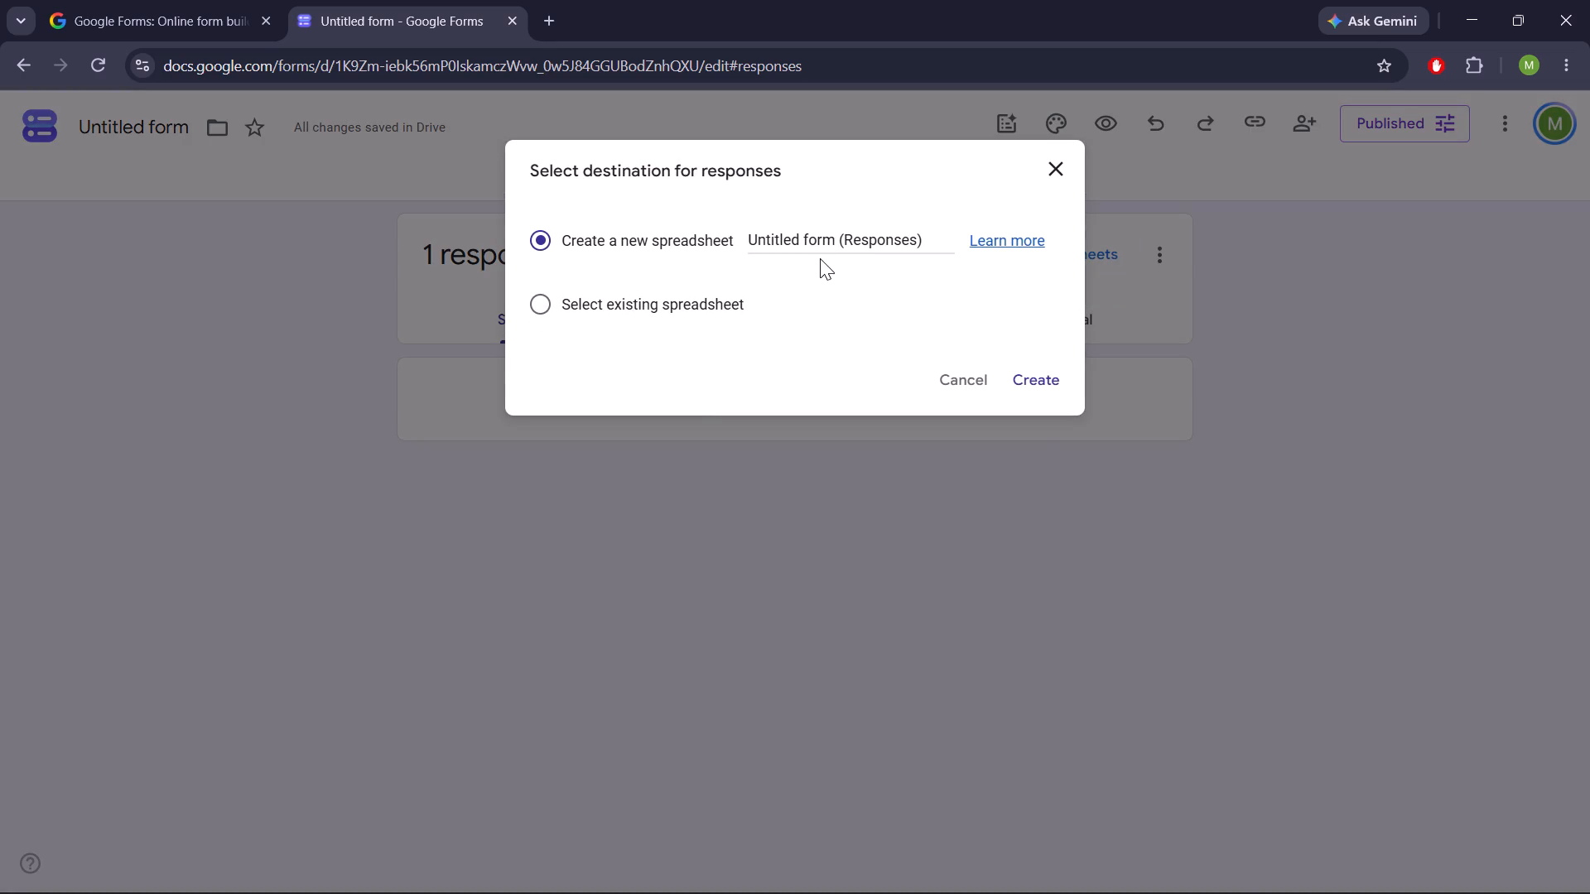
click(973, 383)
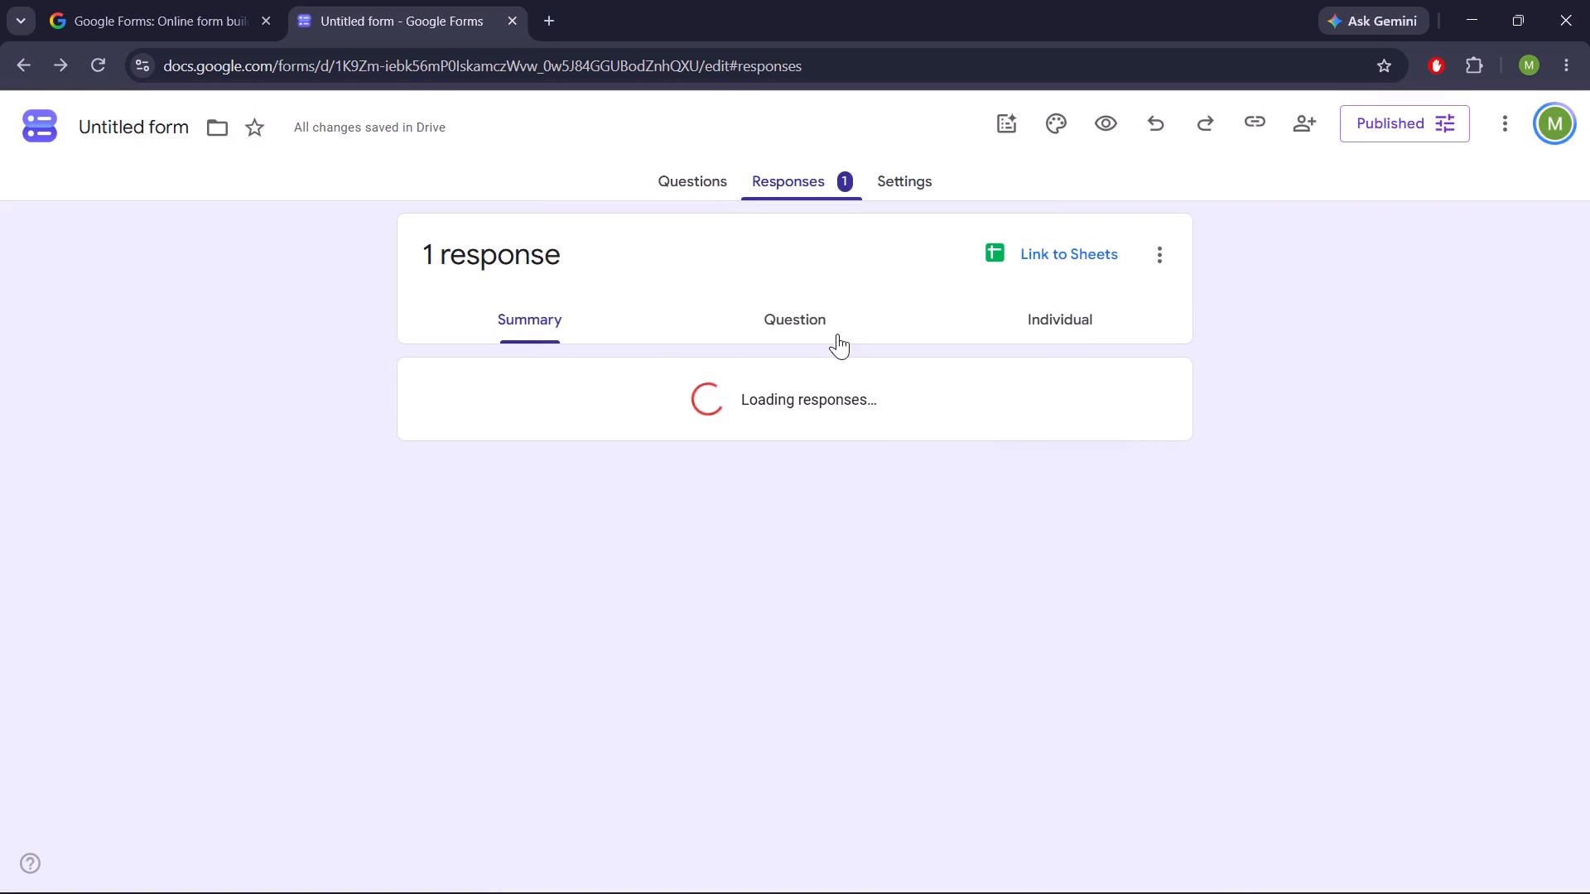
Examine the submitted response in the Individual and Question views, then go over the Summary again.
click(783, 320)
click(1058, 320)
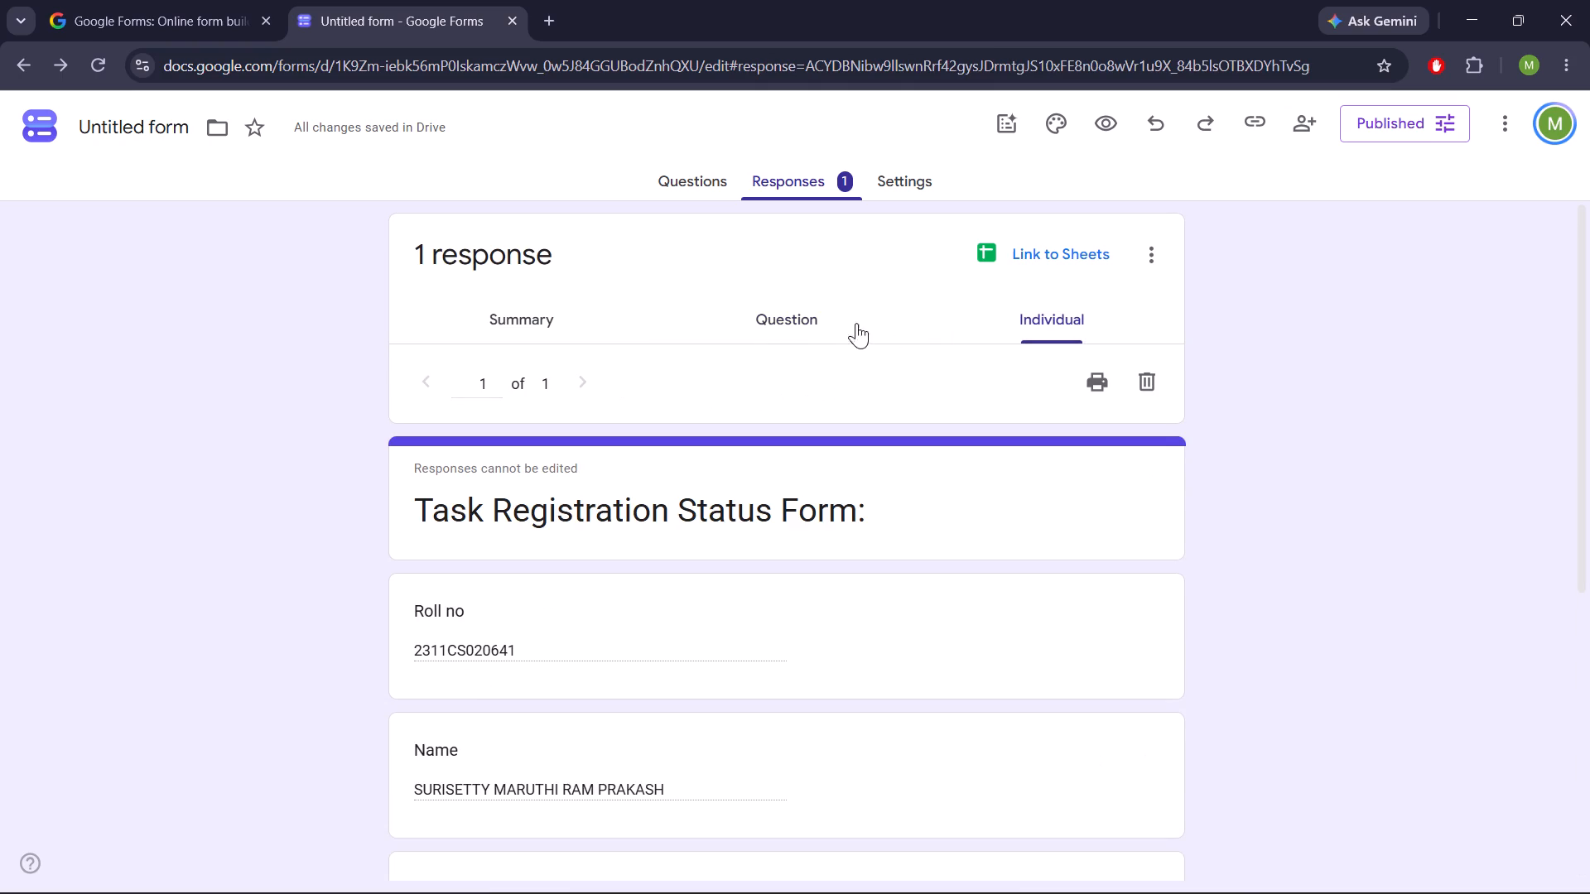
click(836, 323)
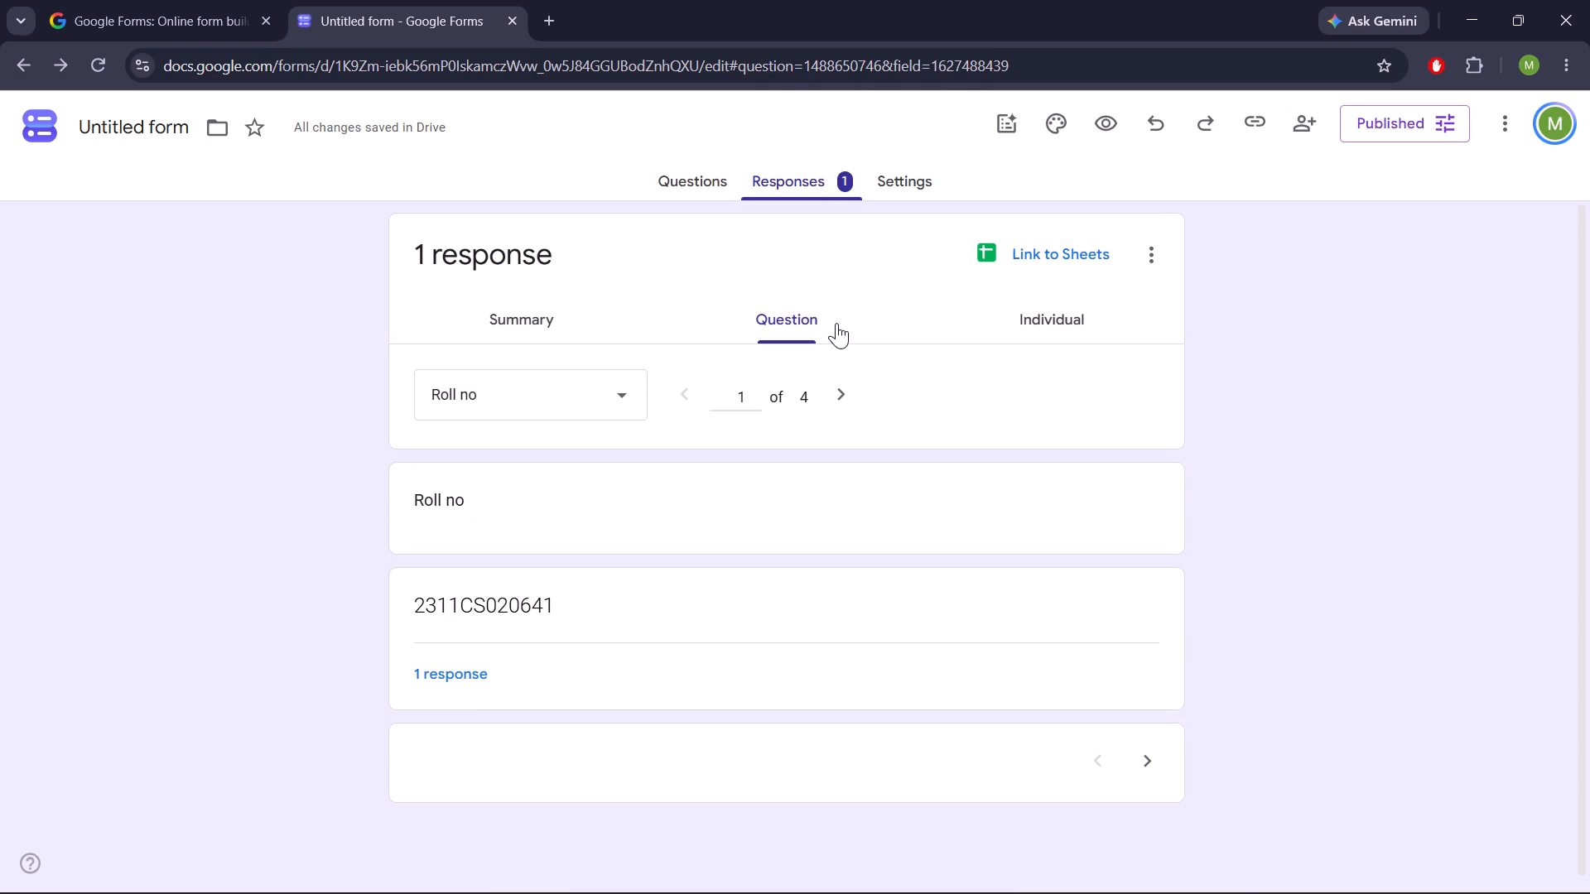
click(509, 310)
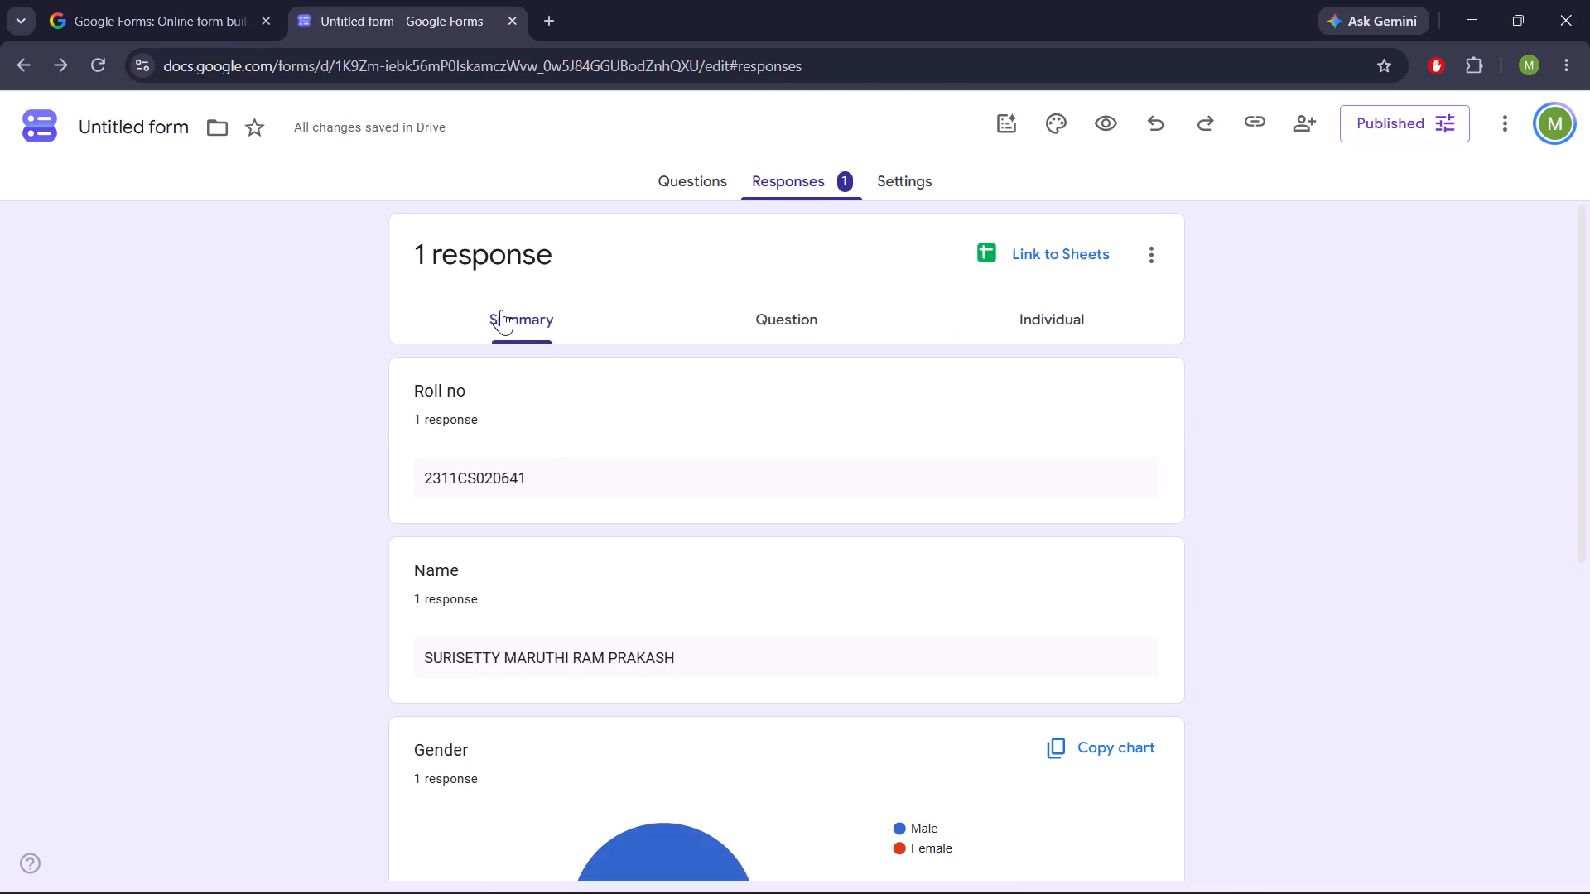
scroll(620, 423, down, 2)
scroll(620, 423, up, 5)
Return to the form's questions and look them over from the title down.
click(700, 178)
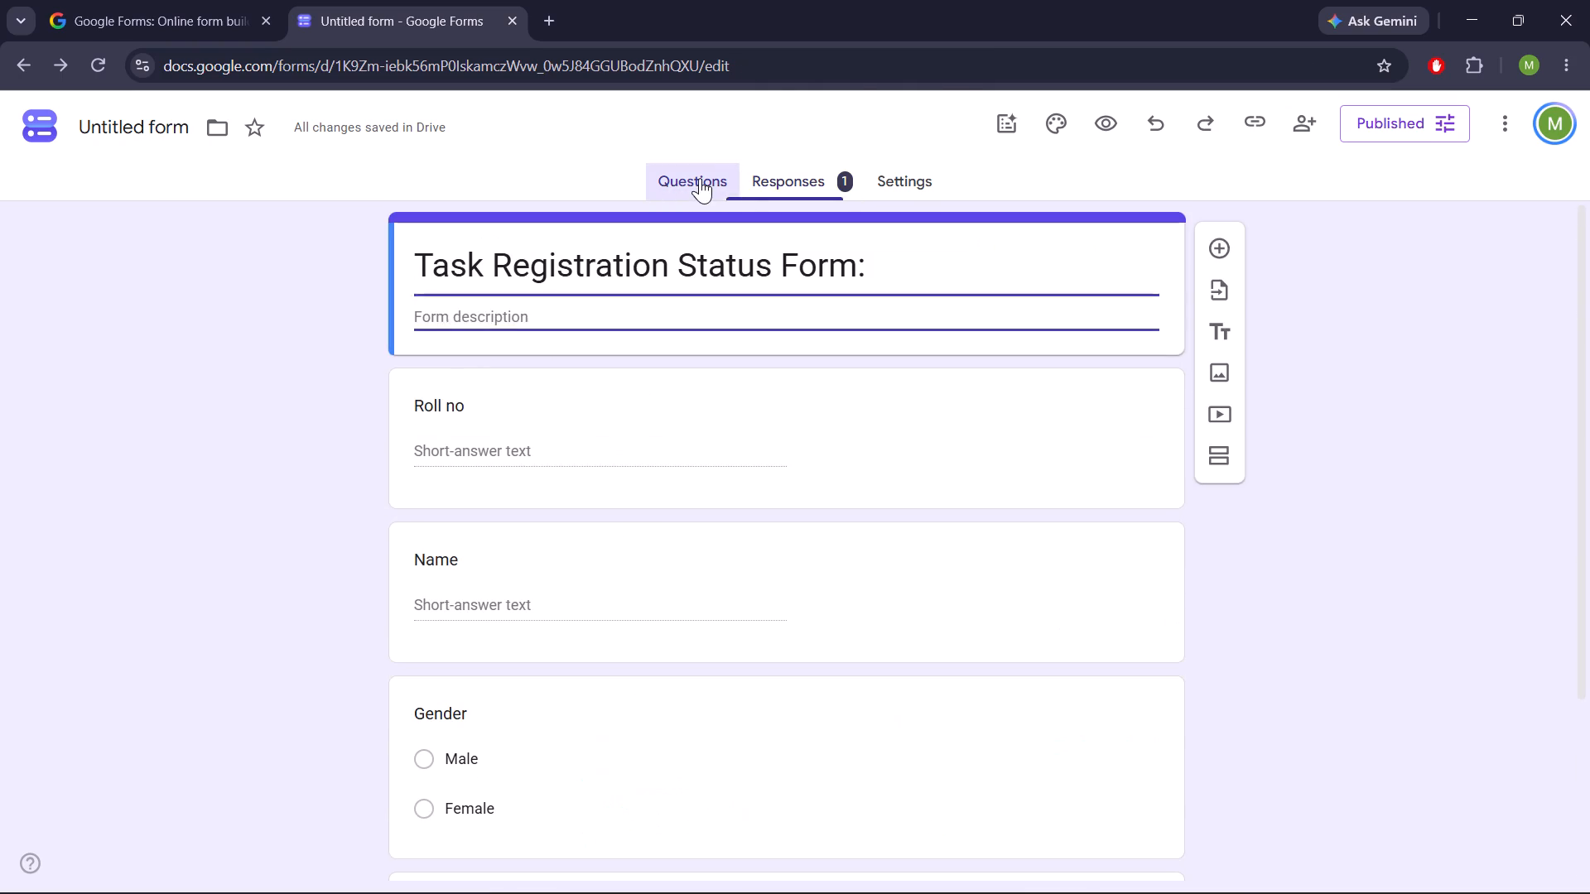
scroll(220, 473, down, 6)
scroll(219, 469, up, 5)
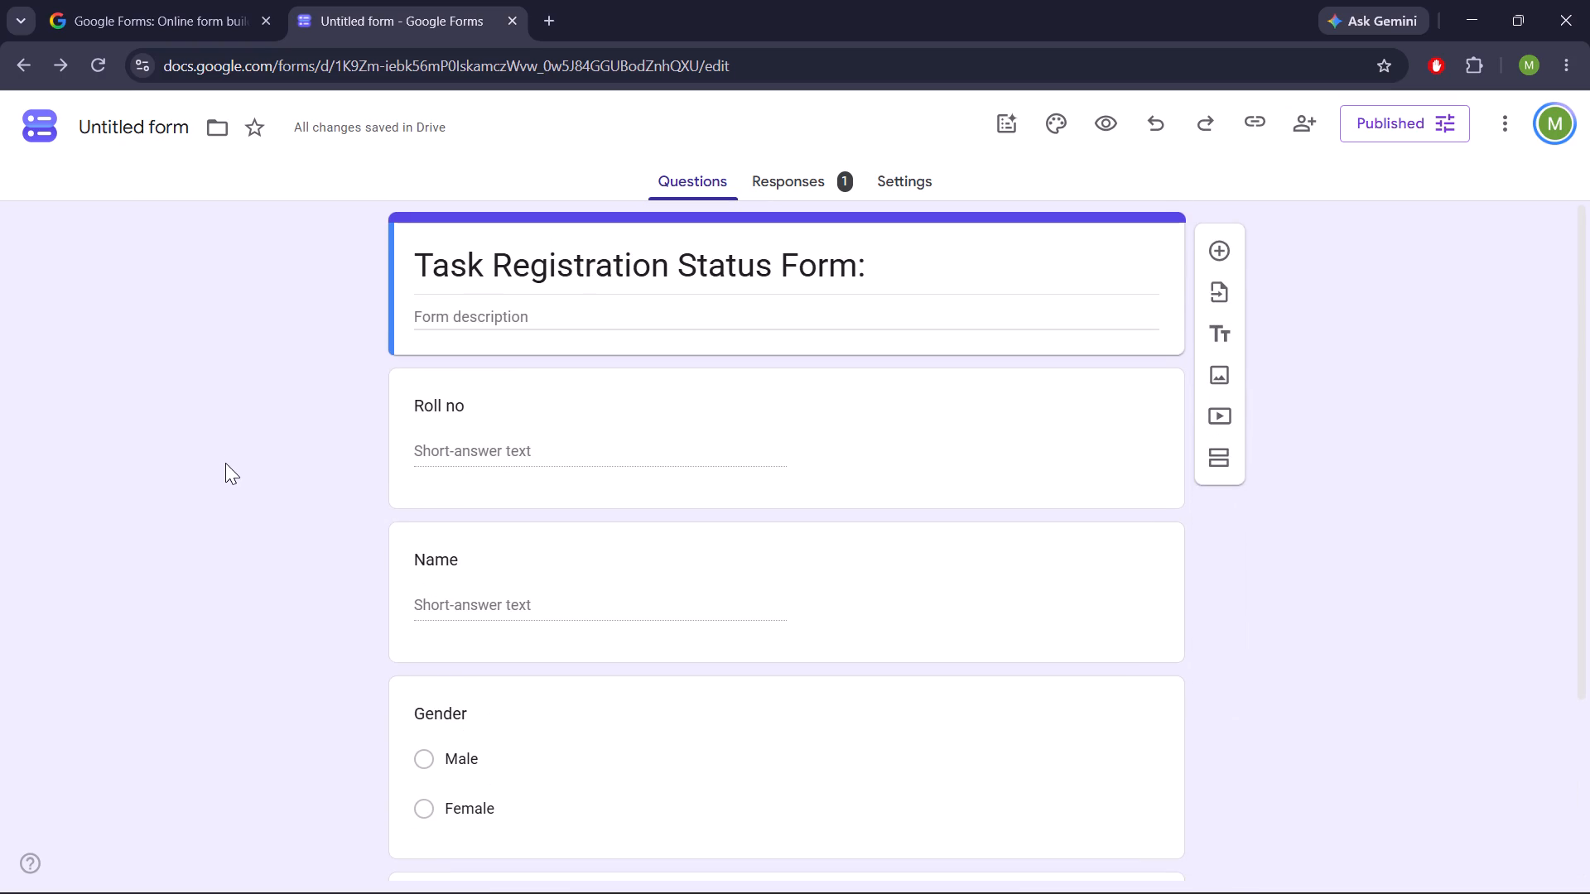
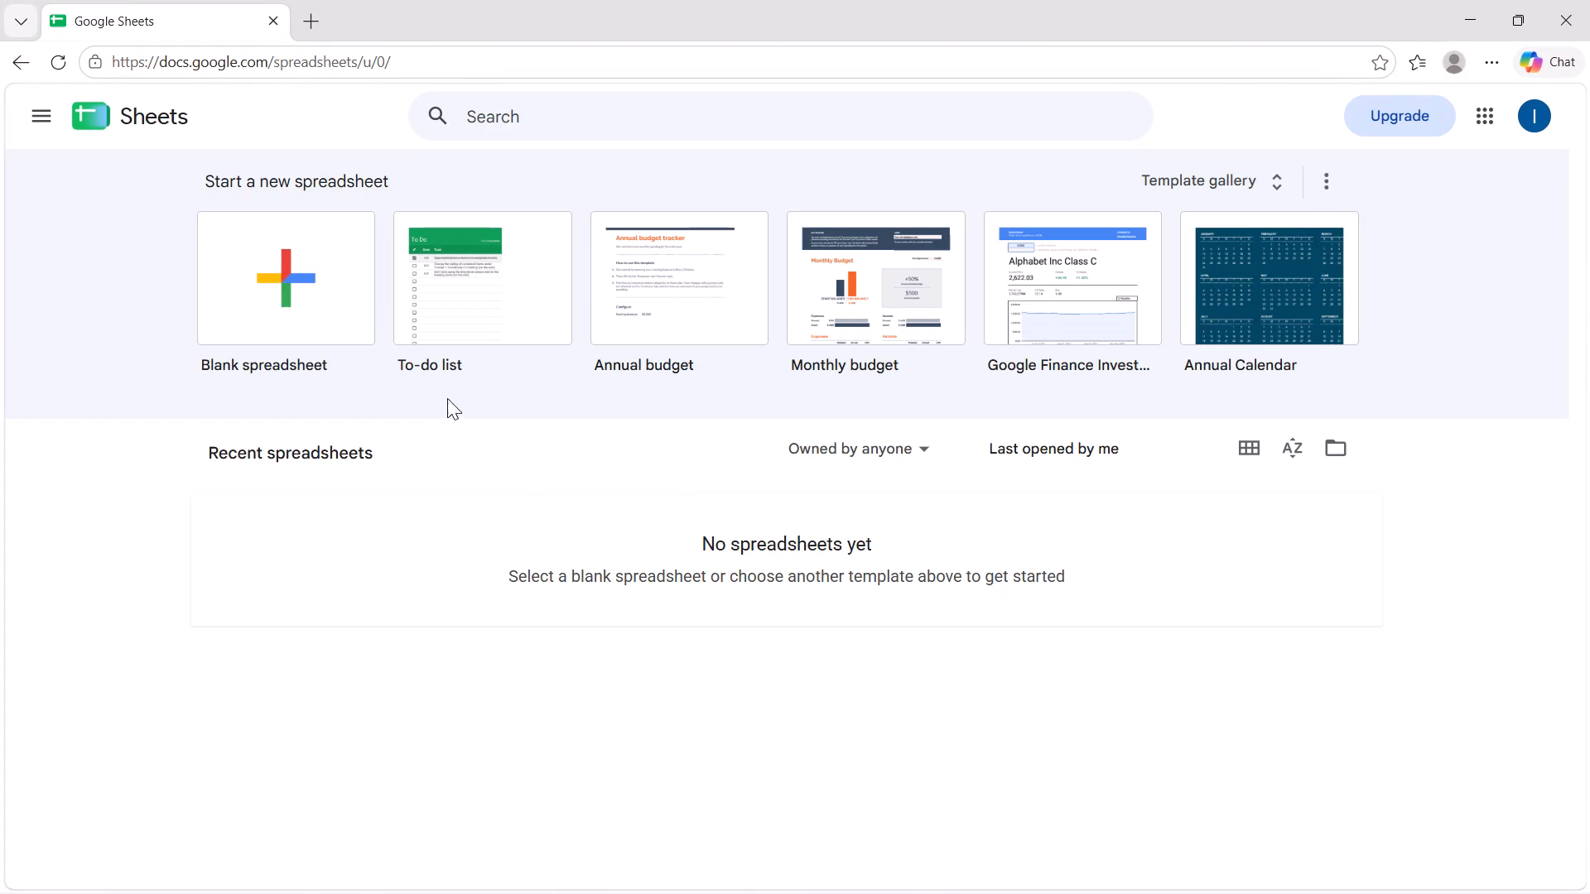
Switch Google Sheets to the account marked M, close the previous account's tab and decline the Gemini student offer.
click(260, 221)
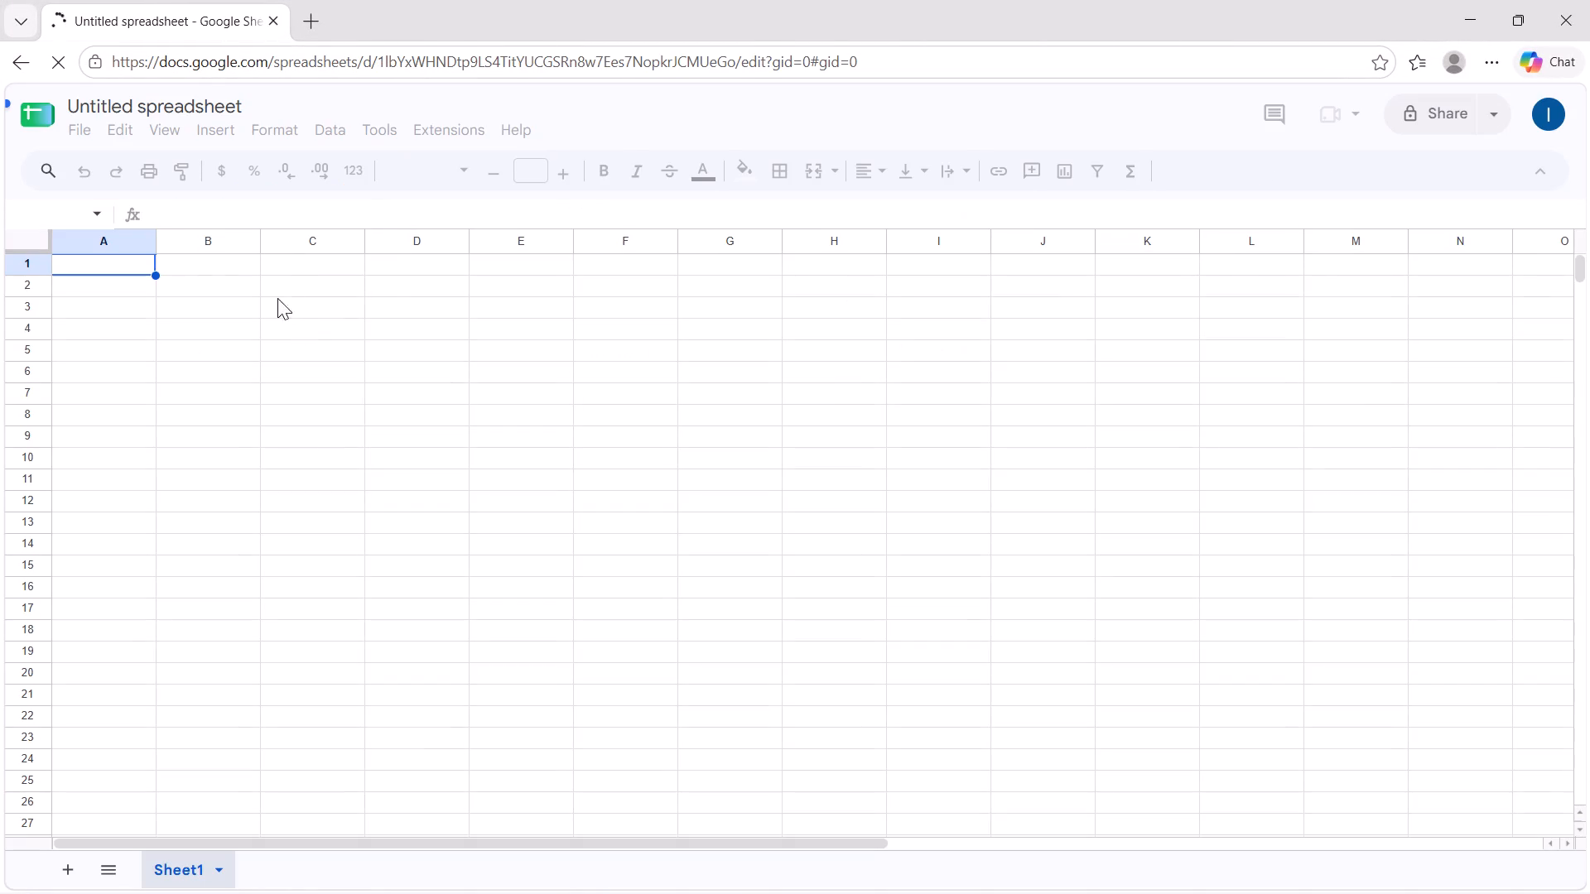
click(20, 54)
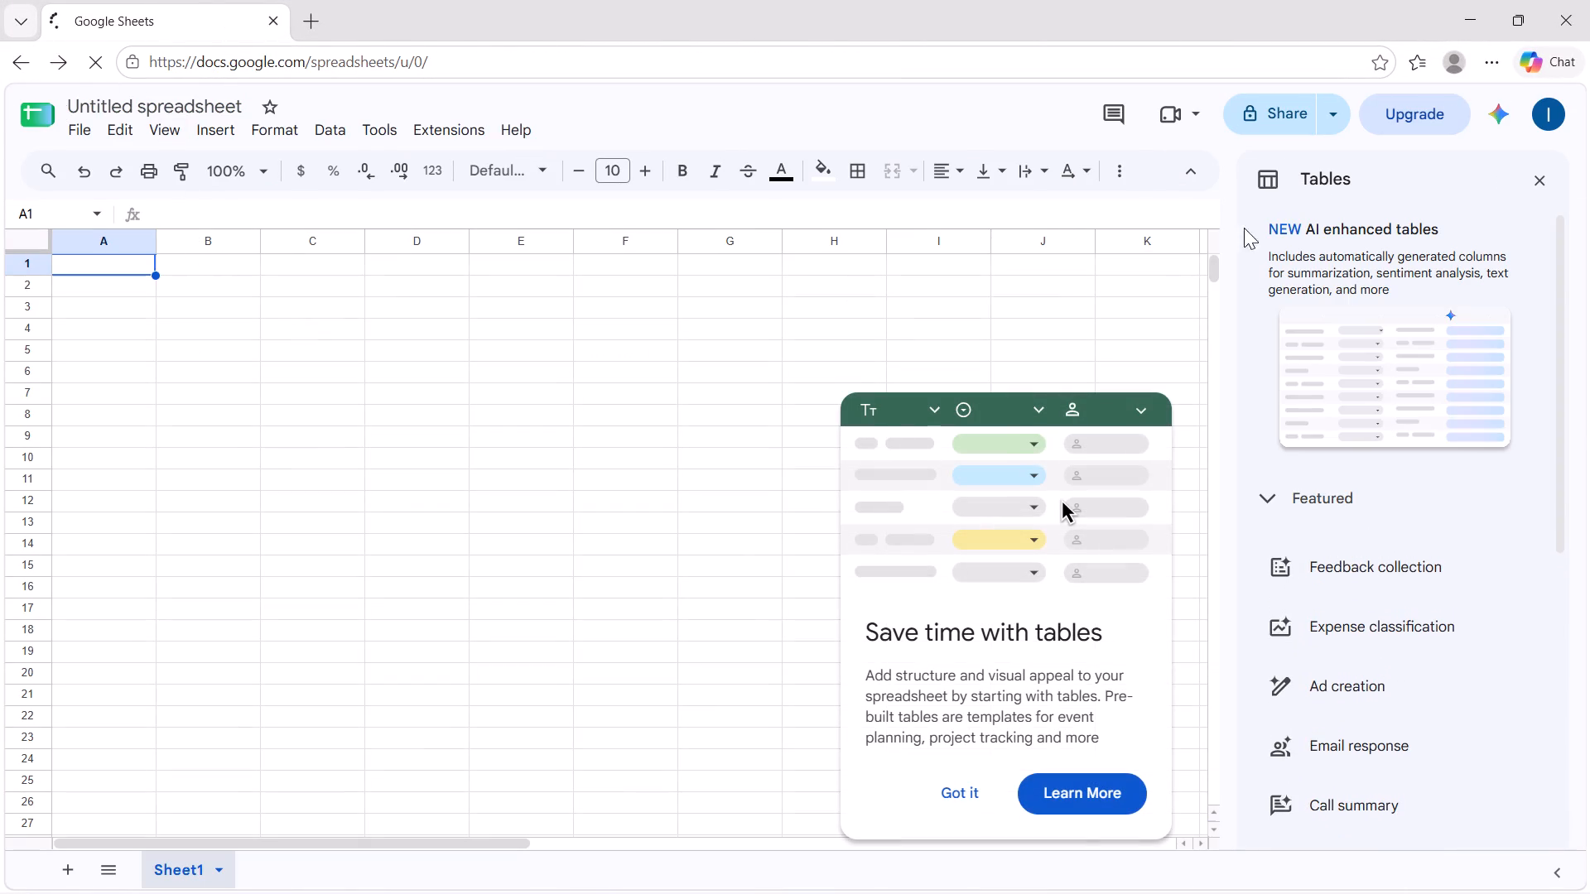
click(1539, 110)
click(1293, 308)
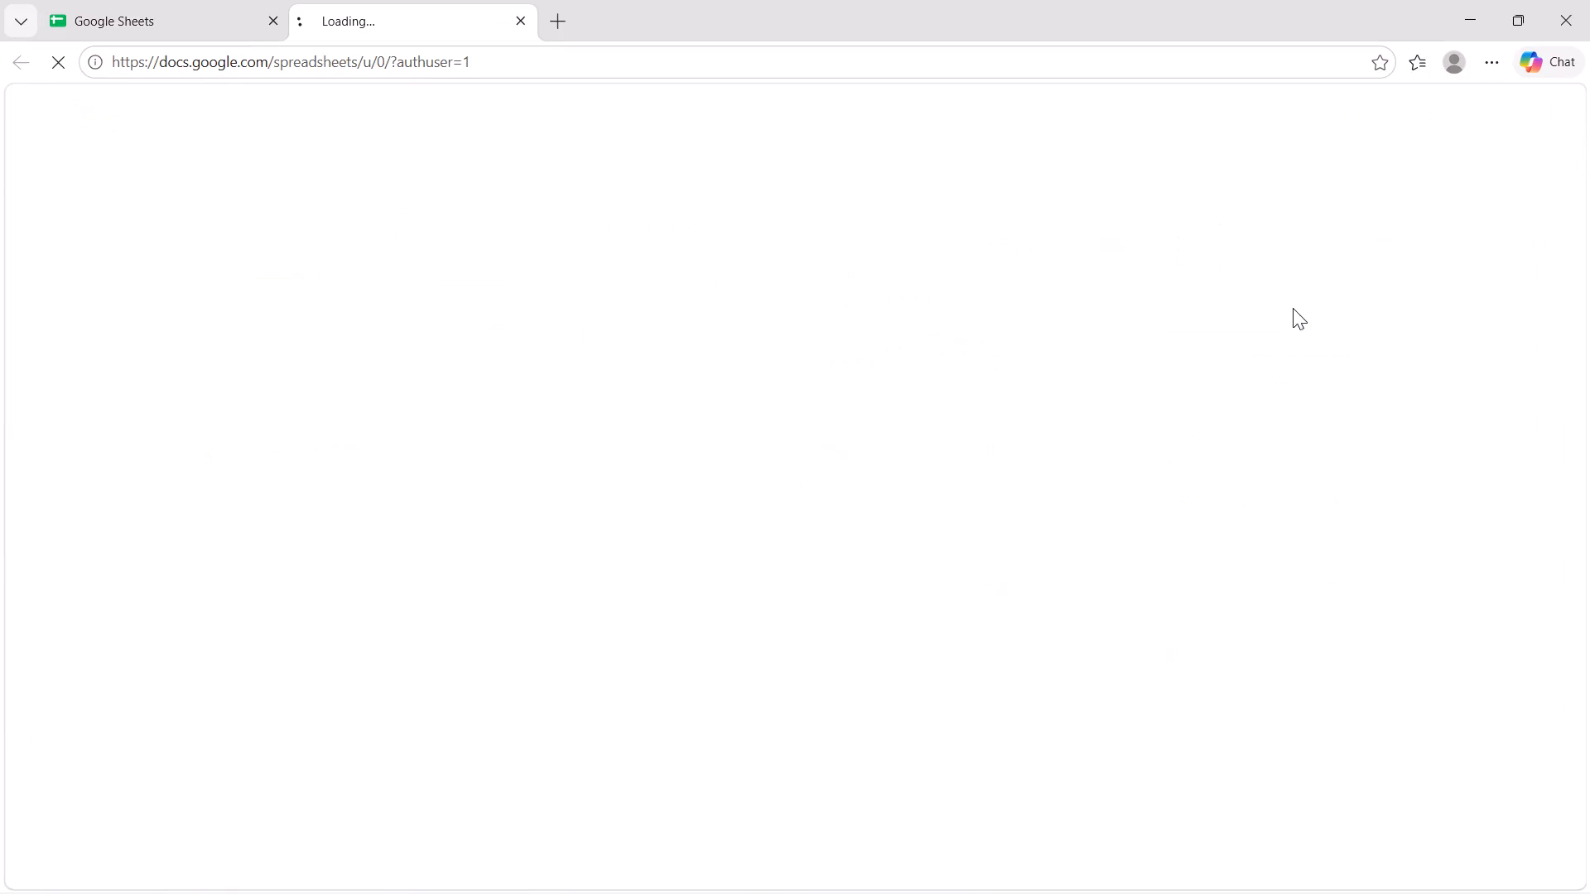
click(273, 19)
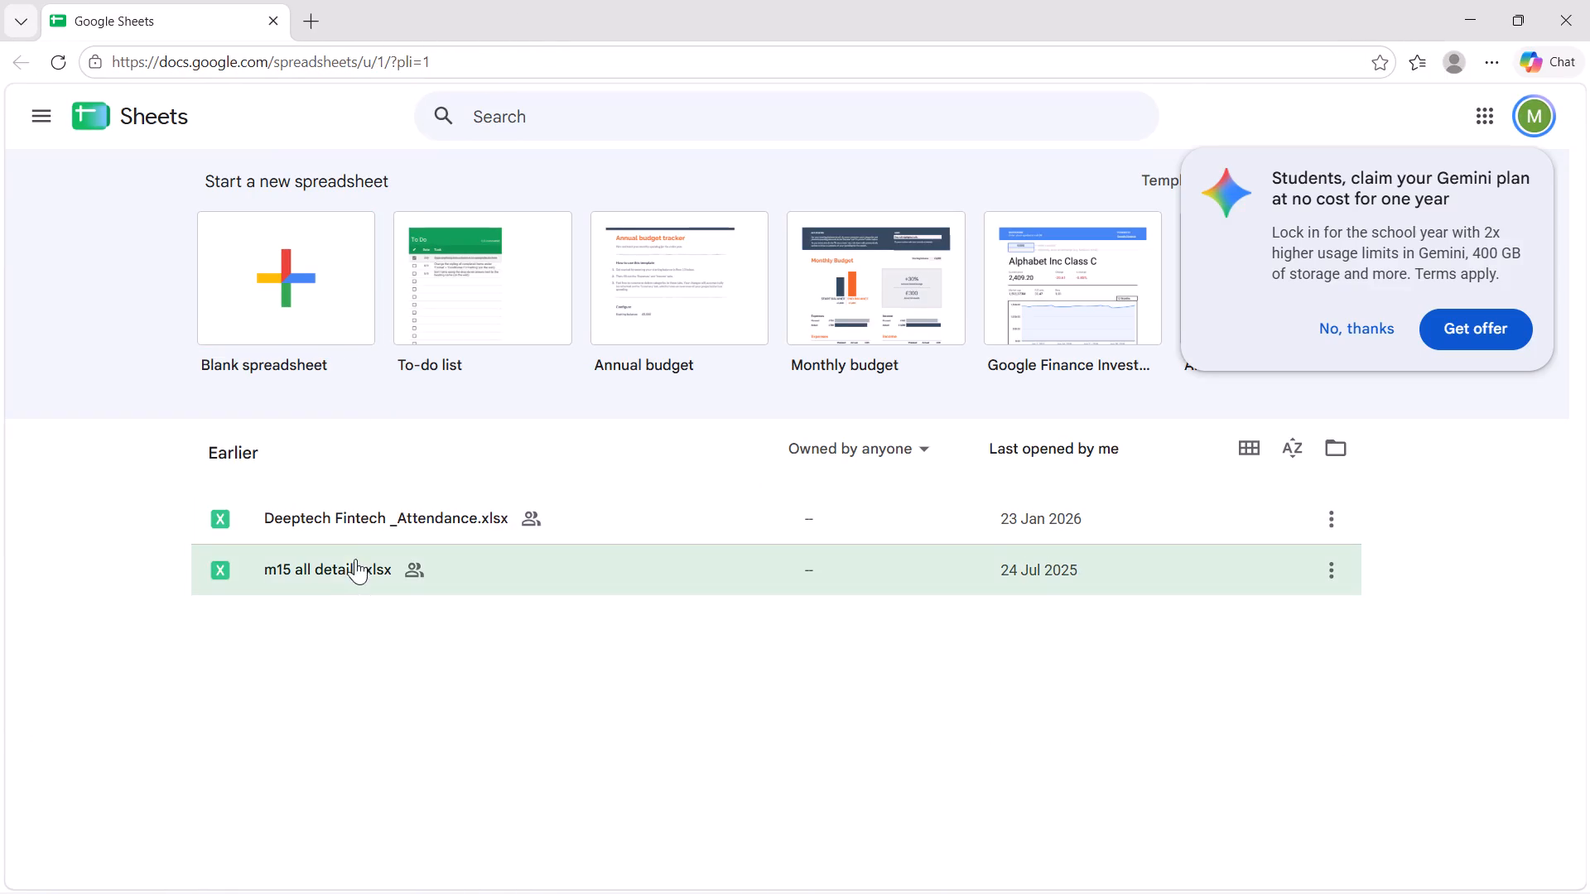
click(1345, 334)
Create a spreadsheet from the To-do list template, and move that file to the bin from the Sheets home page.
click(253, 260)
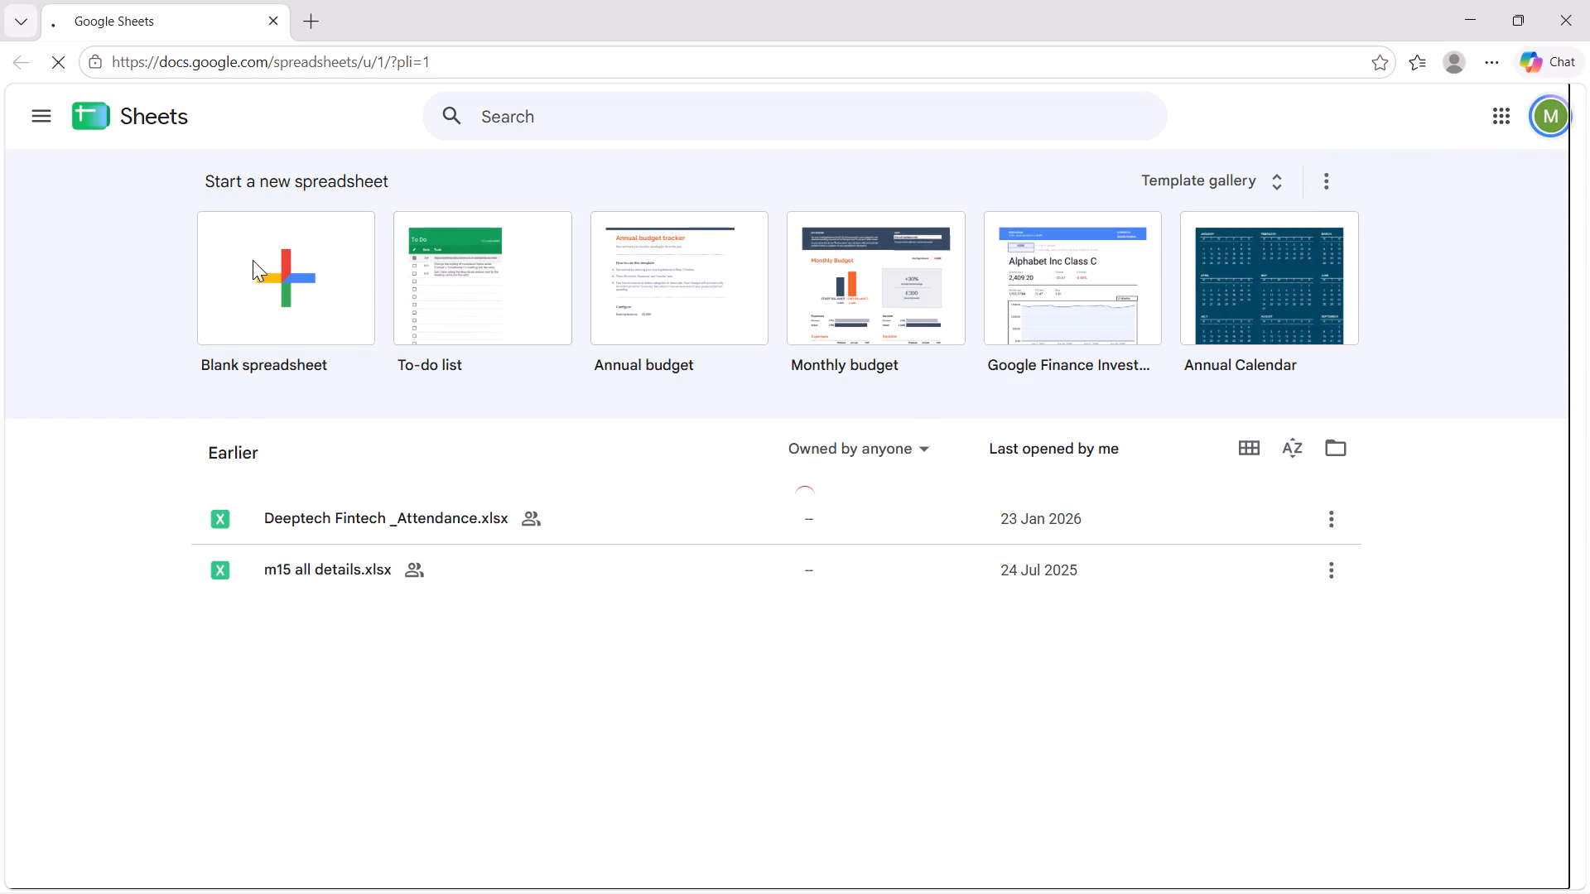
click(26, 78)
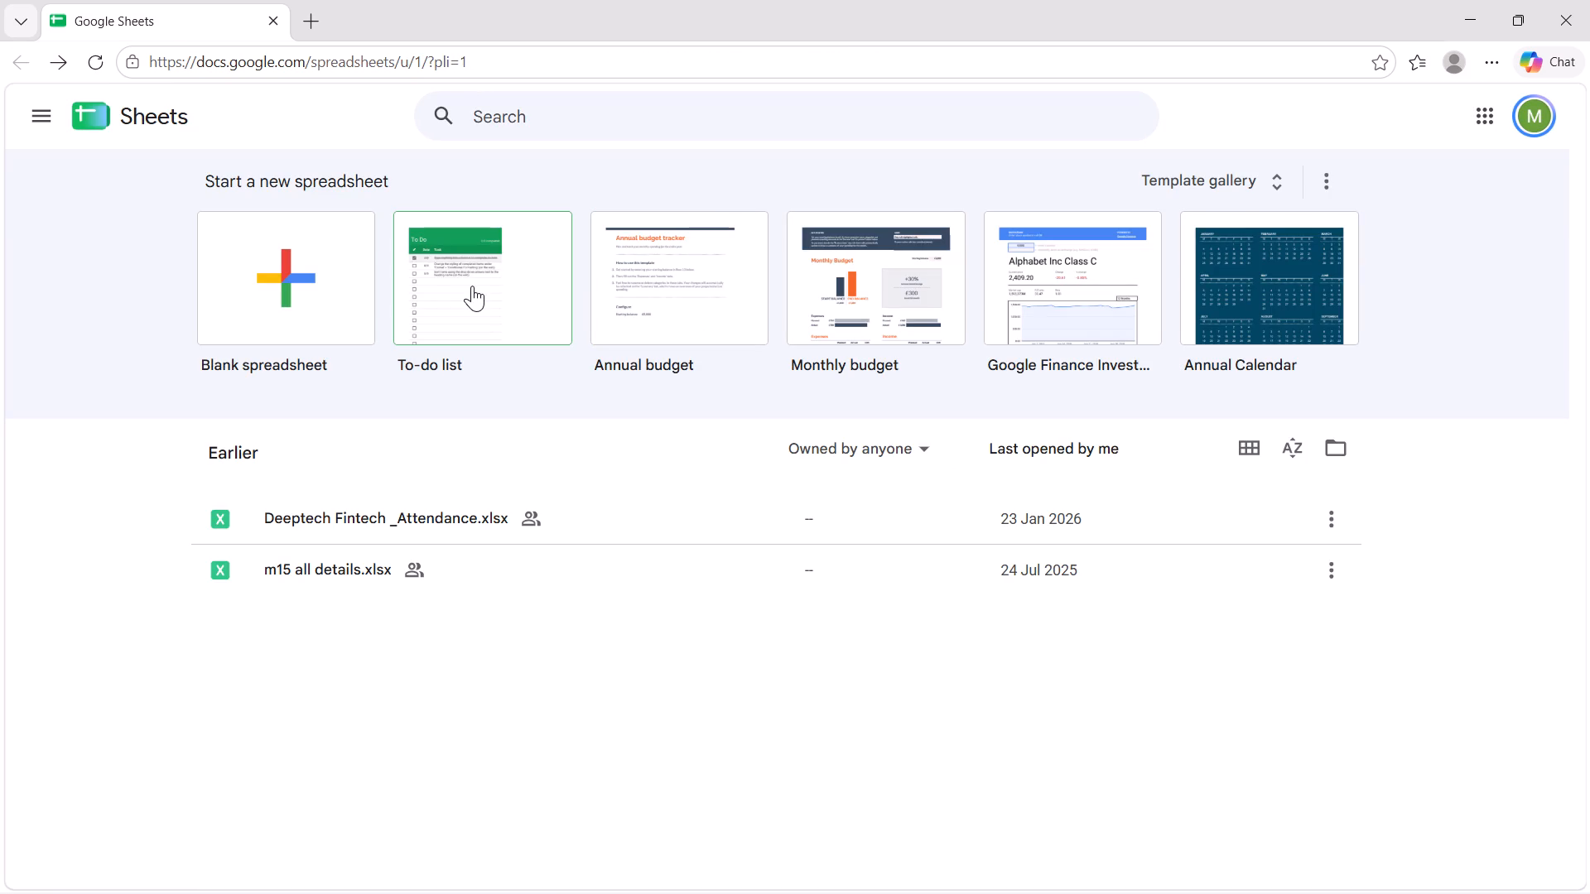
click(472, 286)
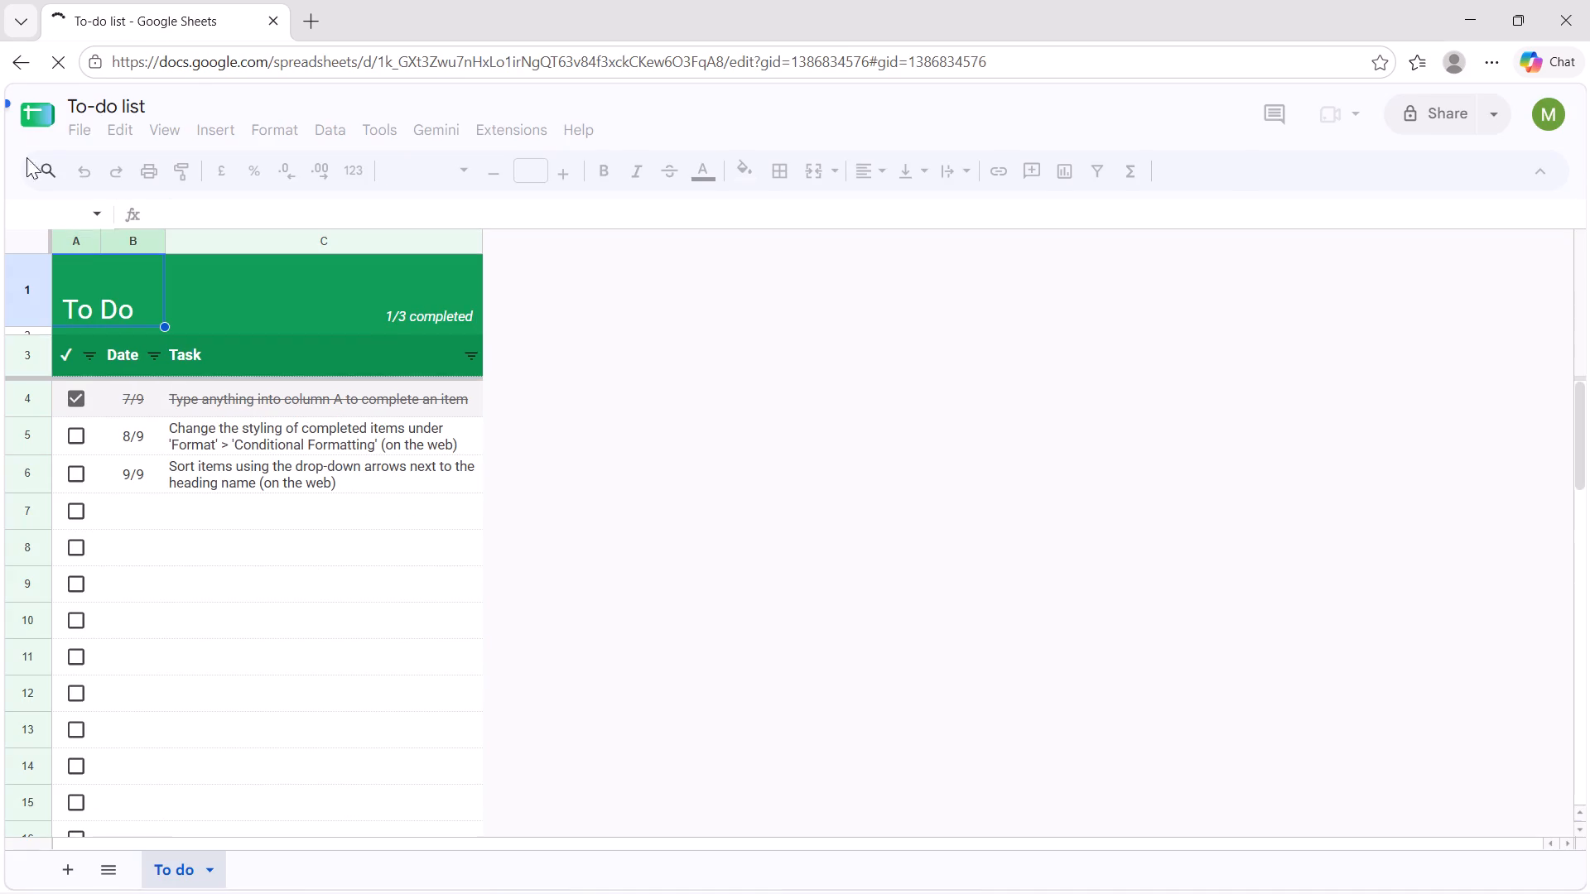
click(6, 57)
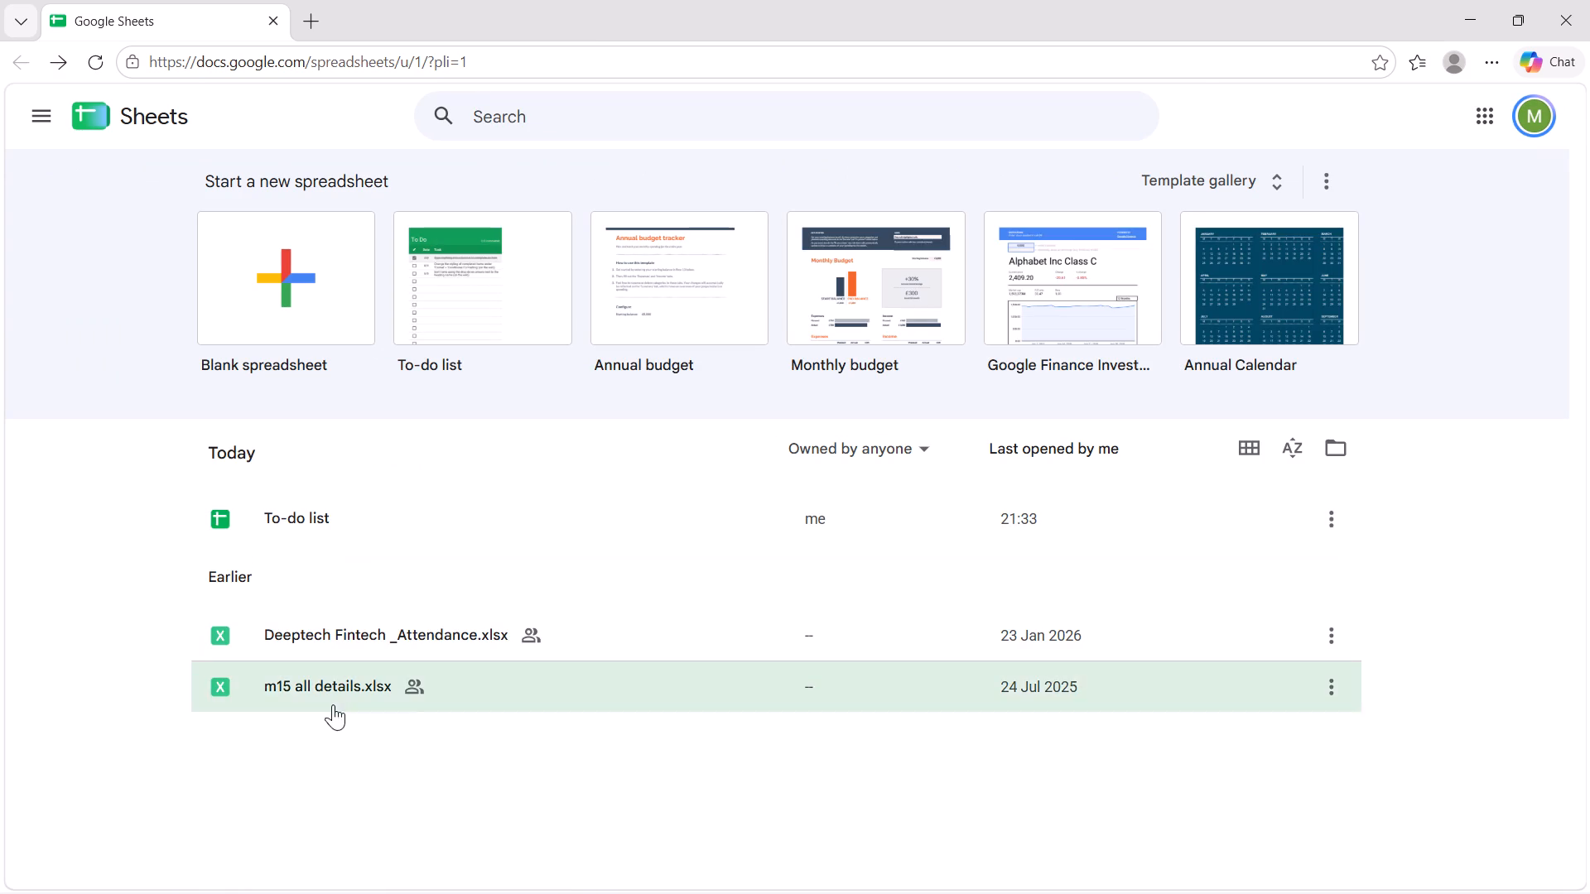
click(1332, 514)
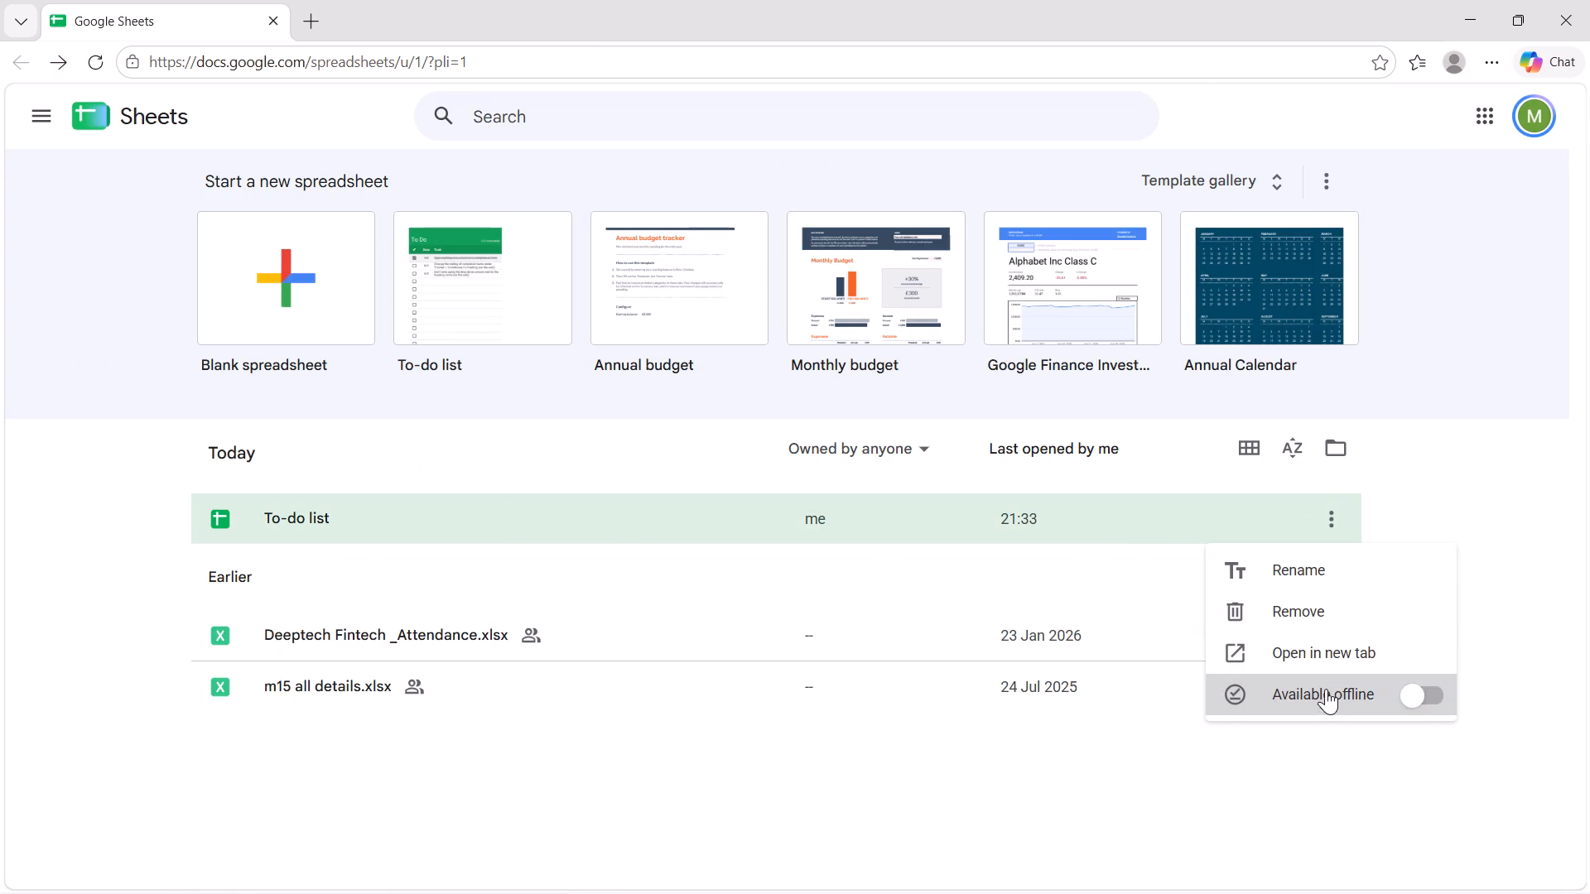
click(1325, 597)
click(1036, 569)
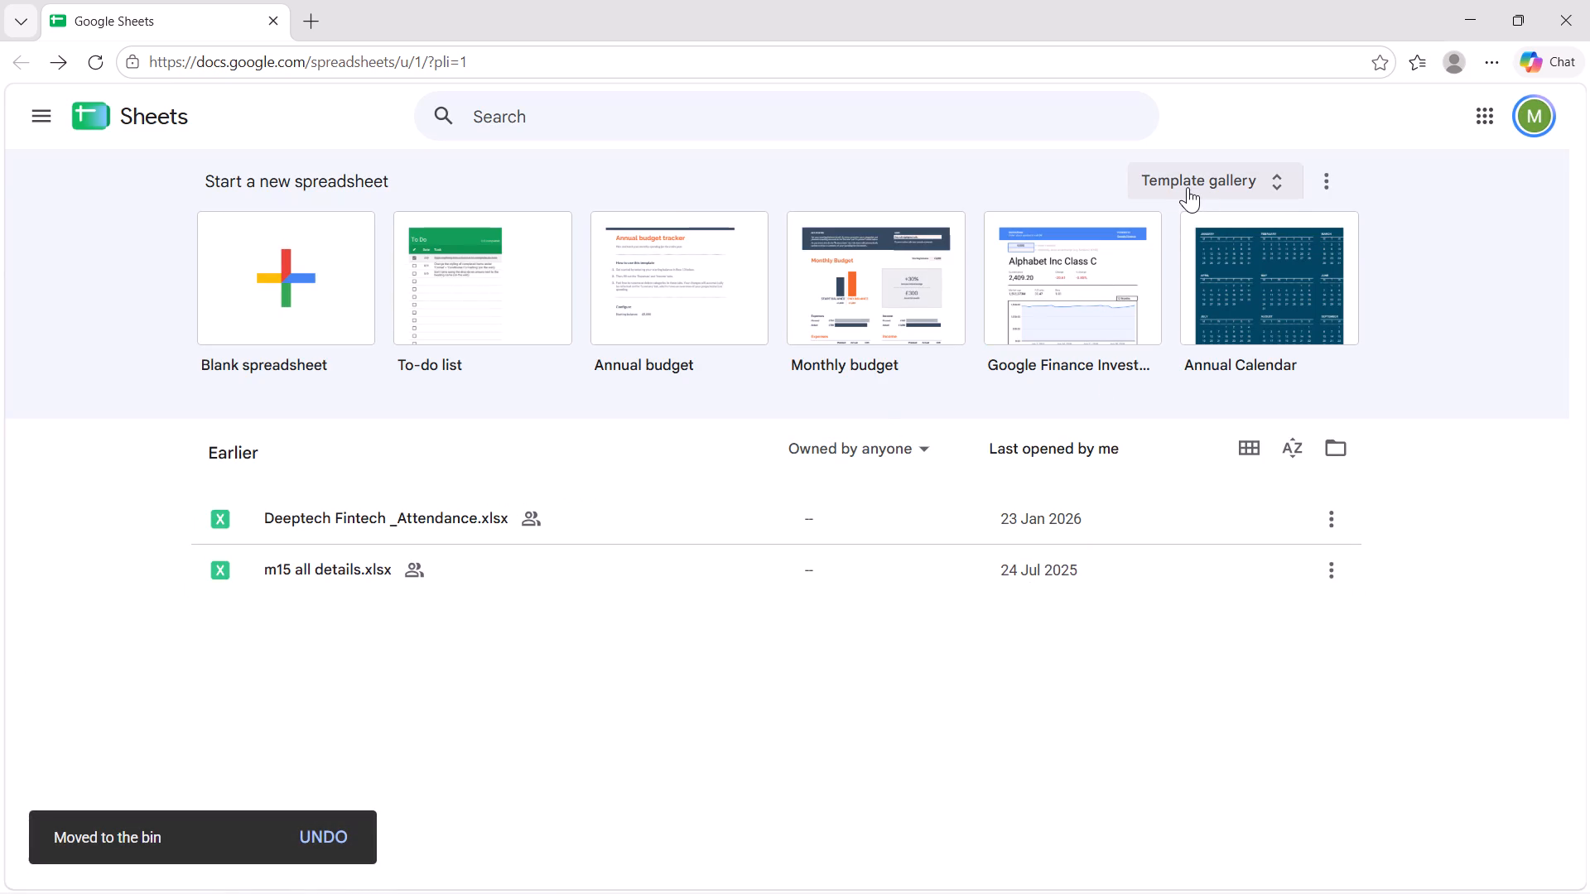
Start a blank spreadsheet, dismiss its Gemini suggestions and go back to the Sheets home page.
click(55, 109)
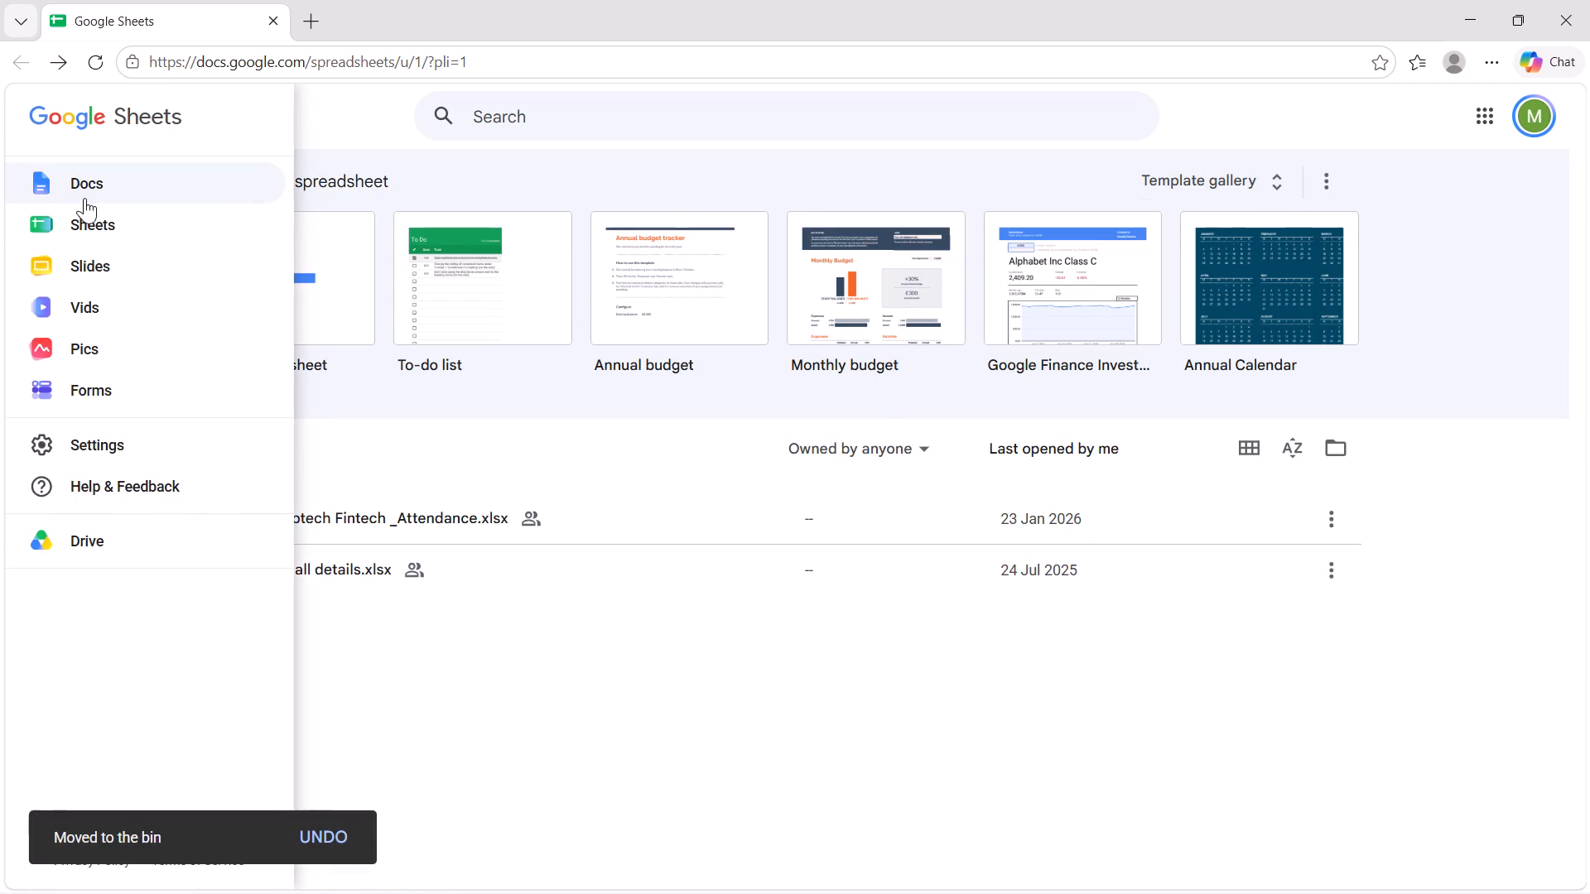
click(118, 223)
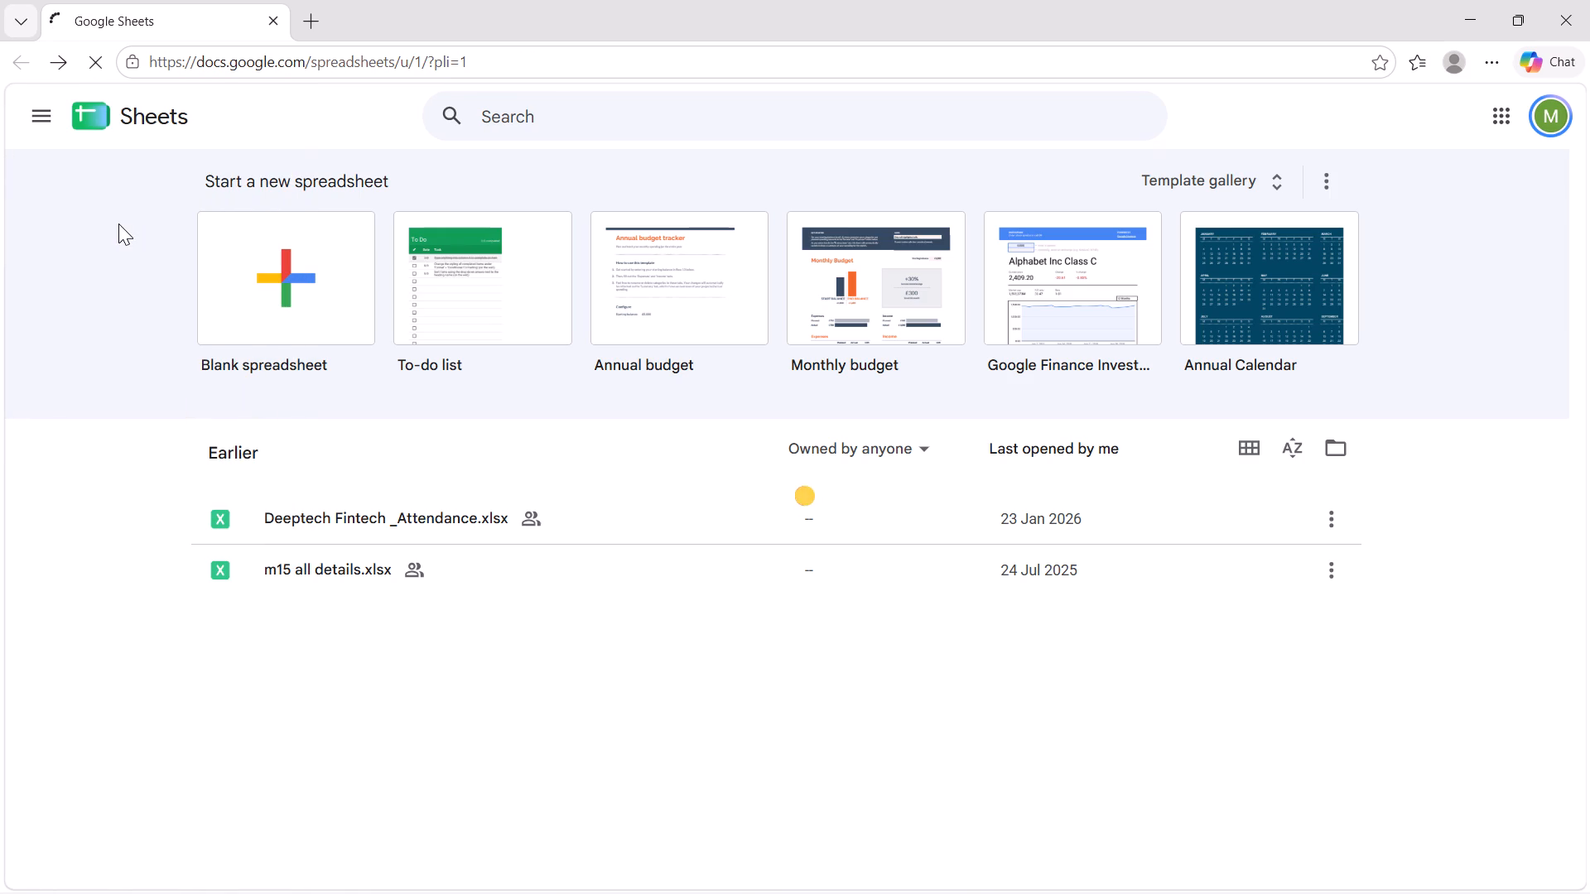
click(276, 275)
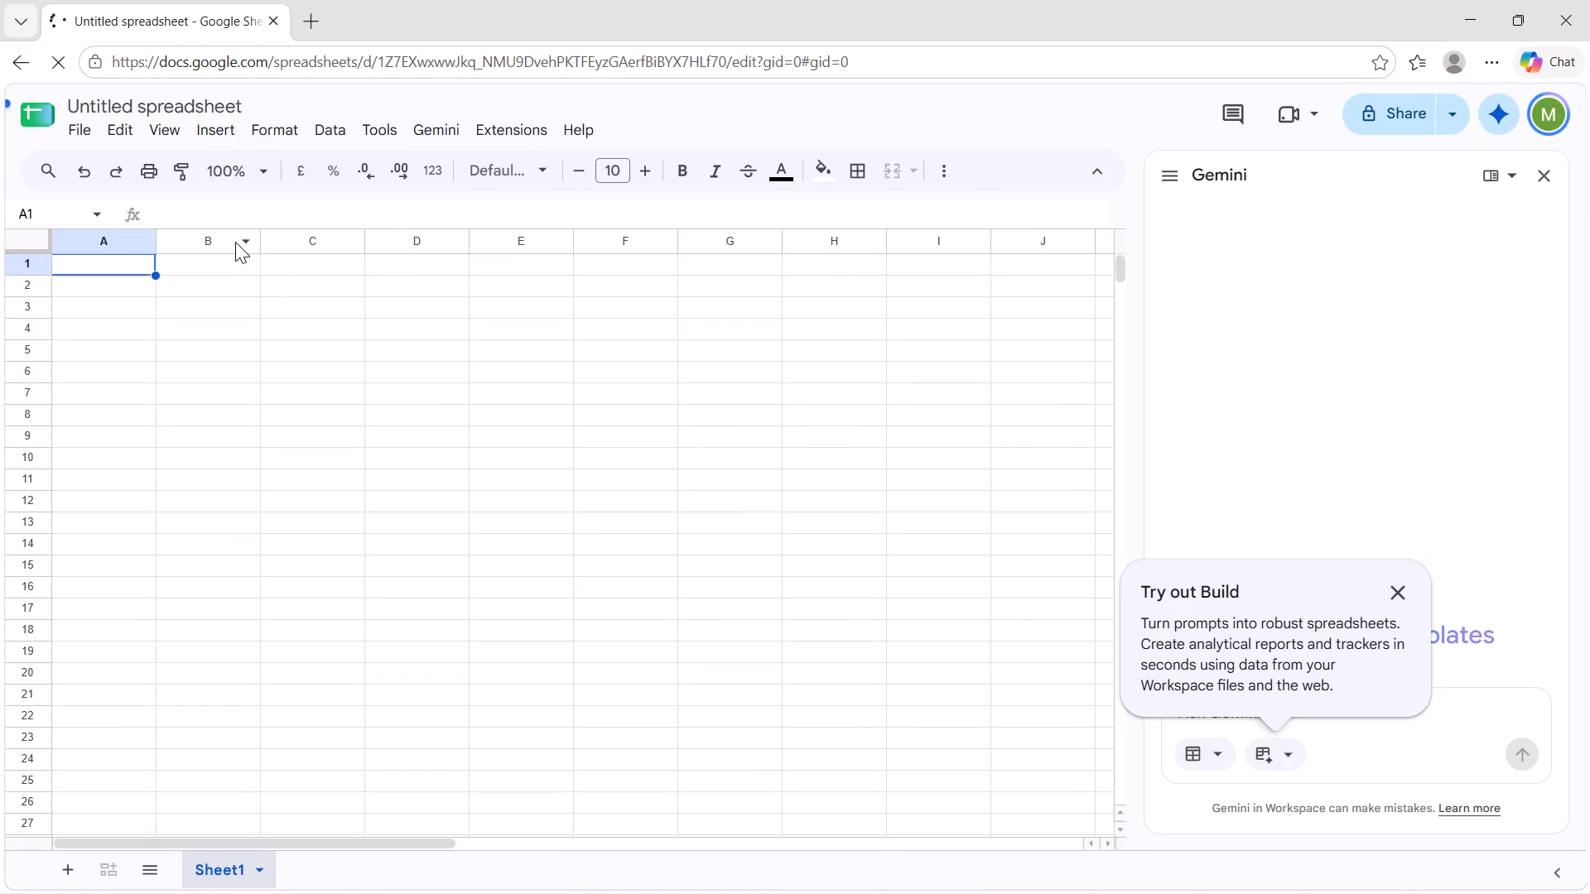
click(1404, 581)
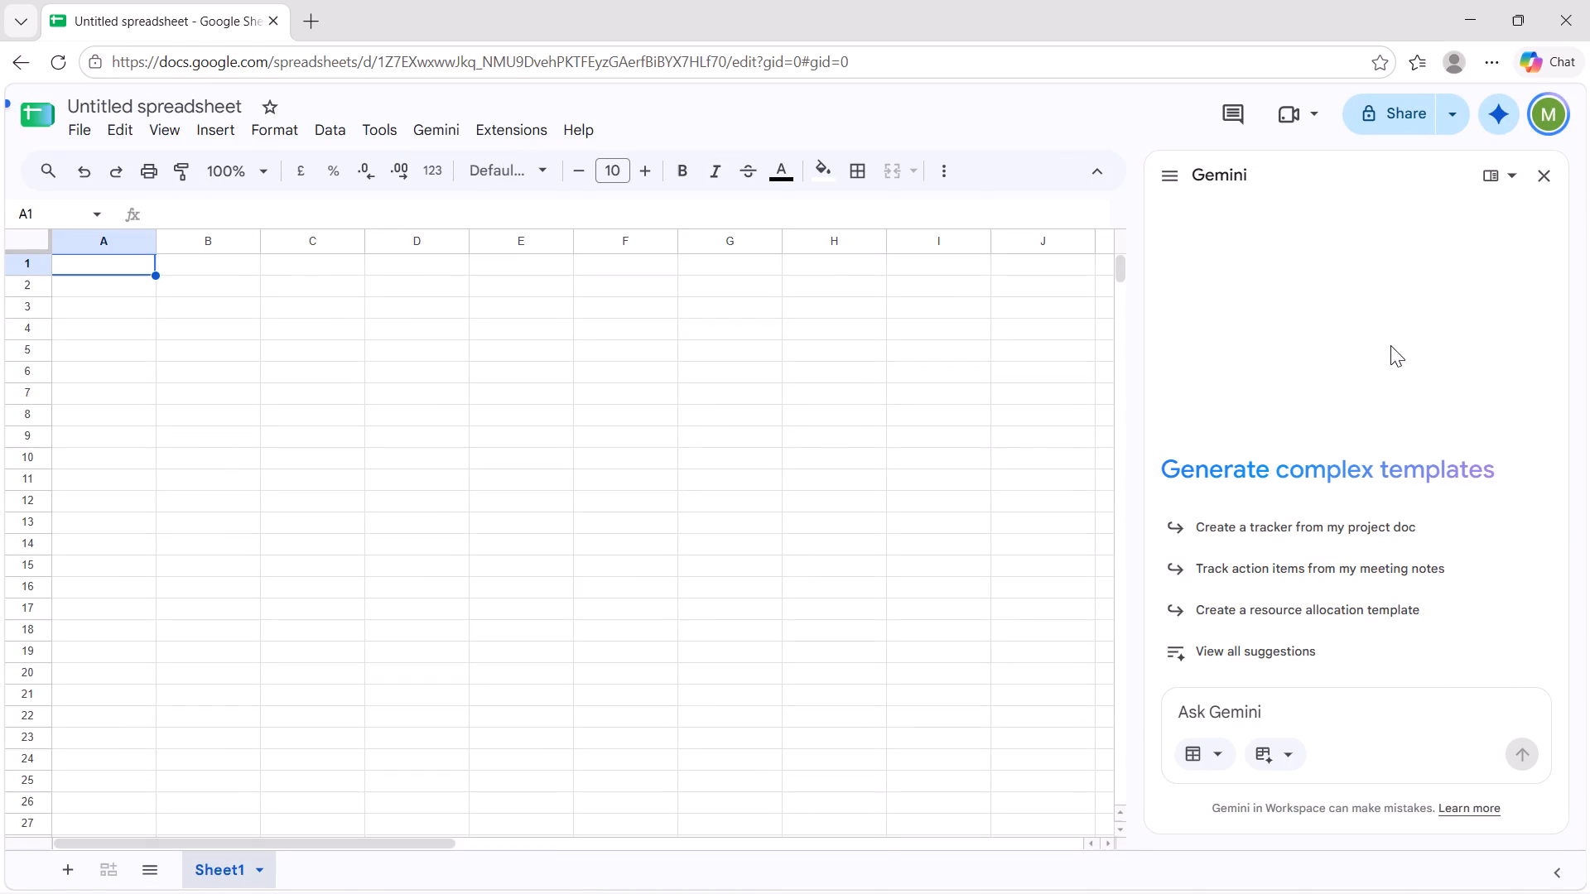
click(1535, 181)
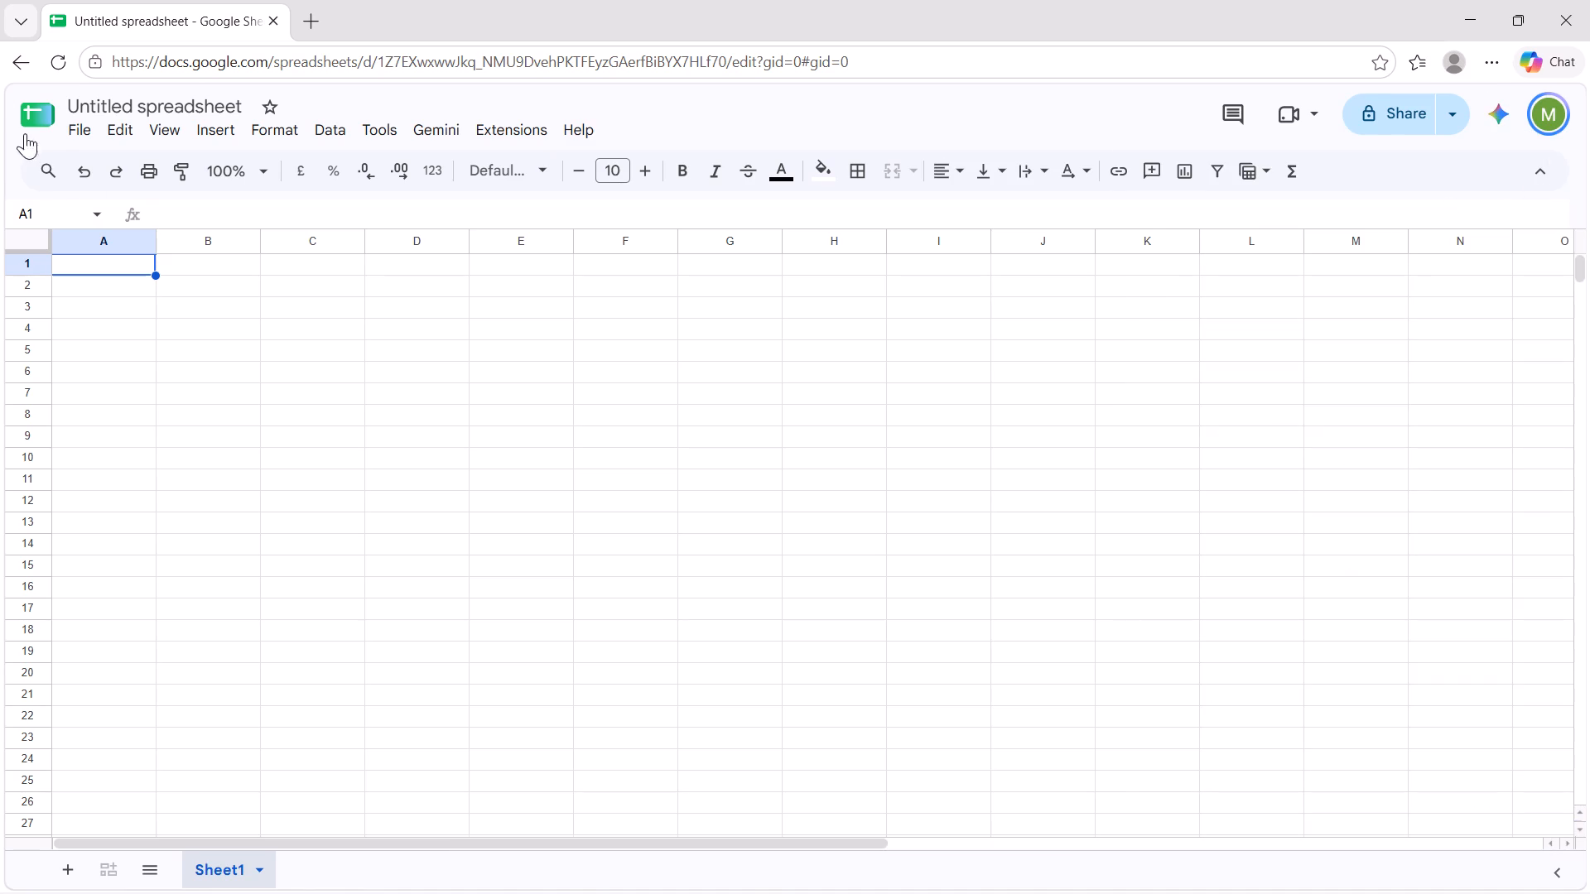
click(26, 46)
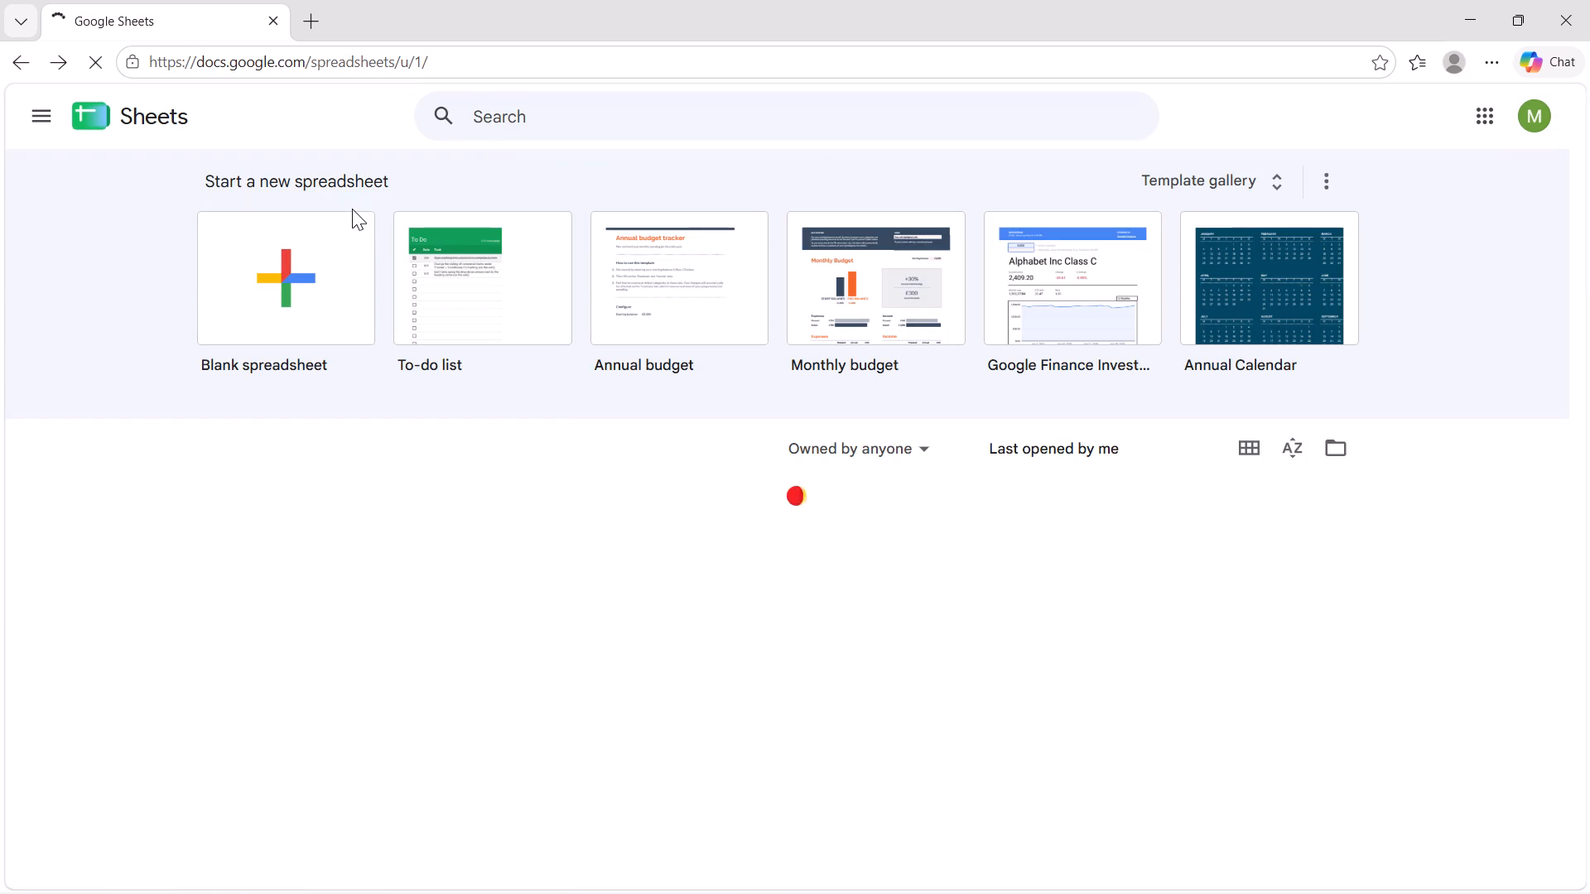
Look through the list of available Google apps, down past Forms, without opening any.
click(1505, 94)
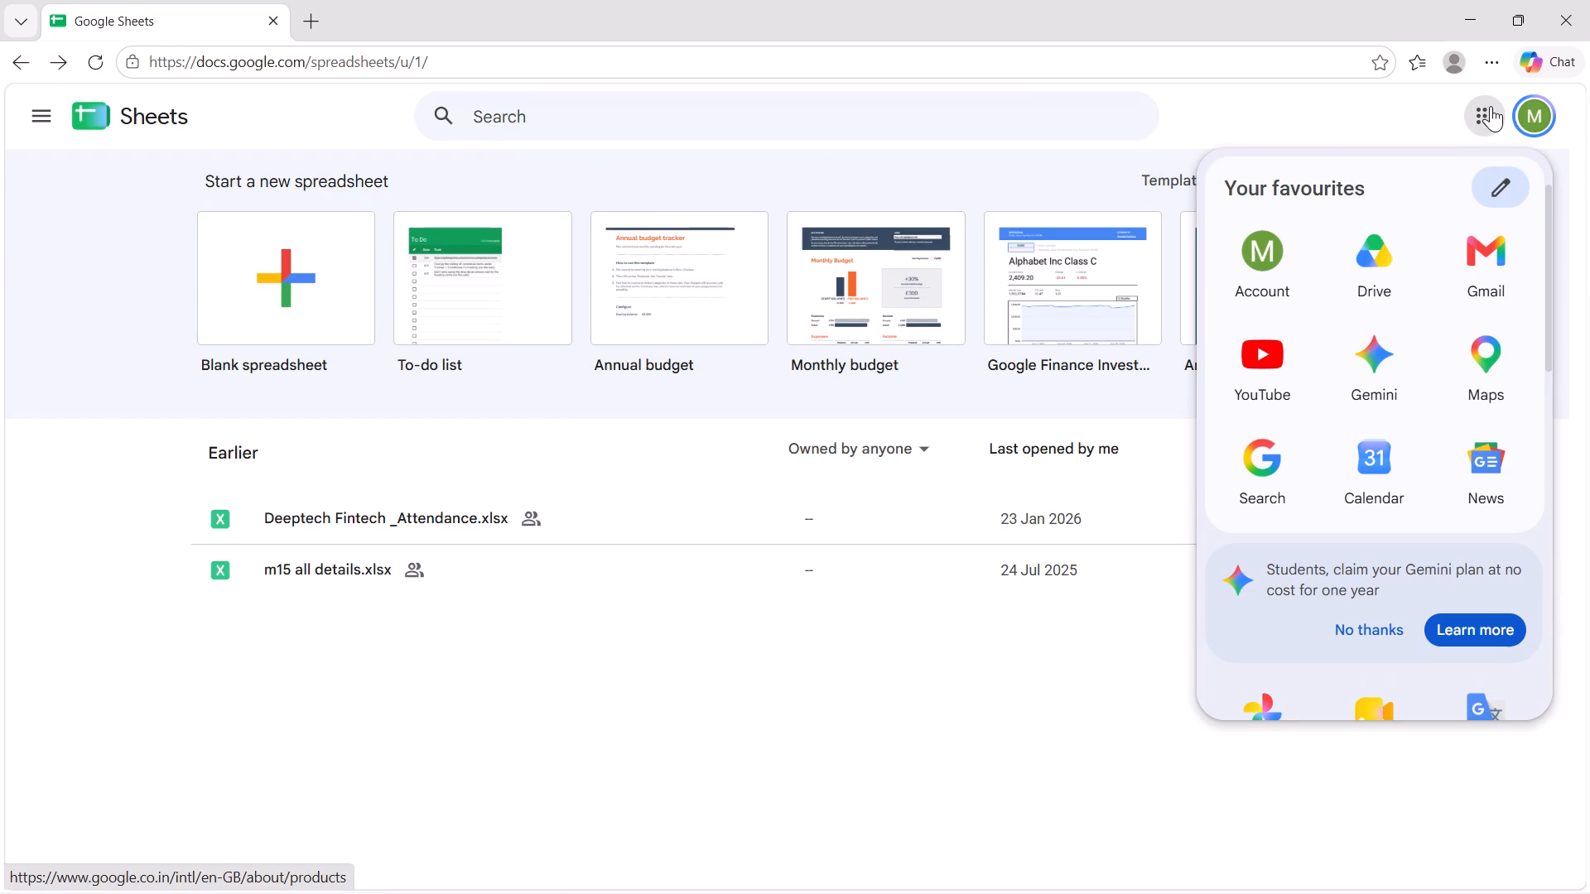
scroll(1457, 300, down, 5)
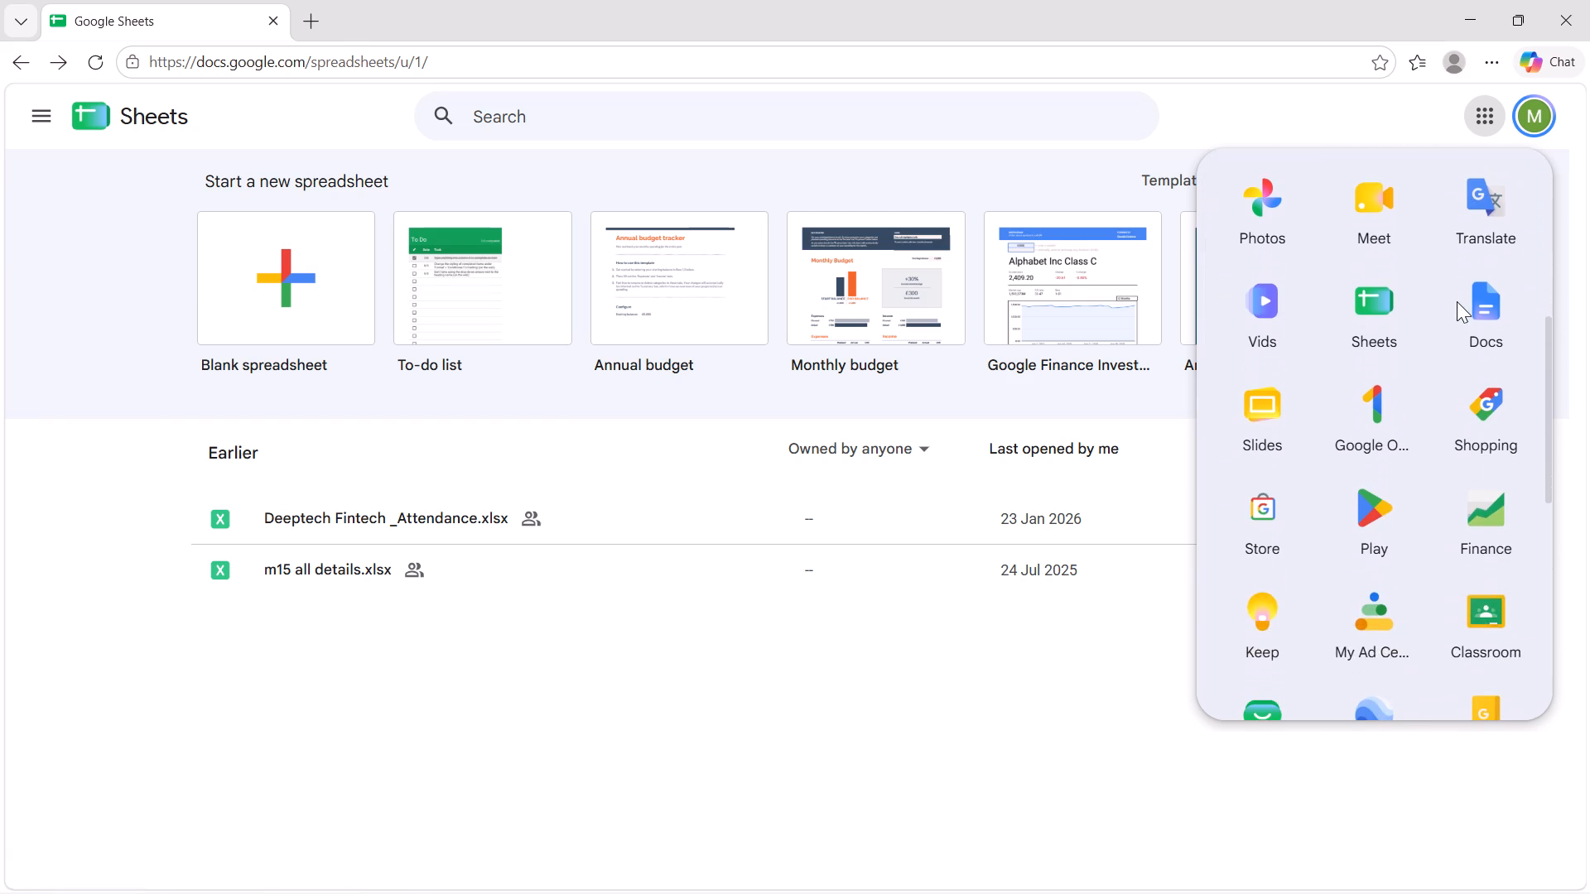
scroll(1457, 301, down, 6)
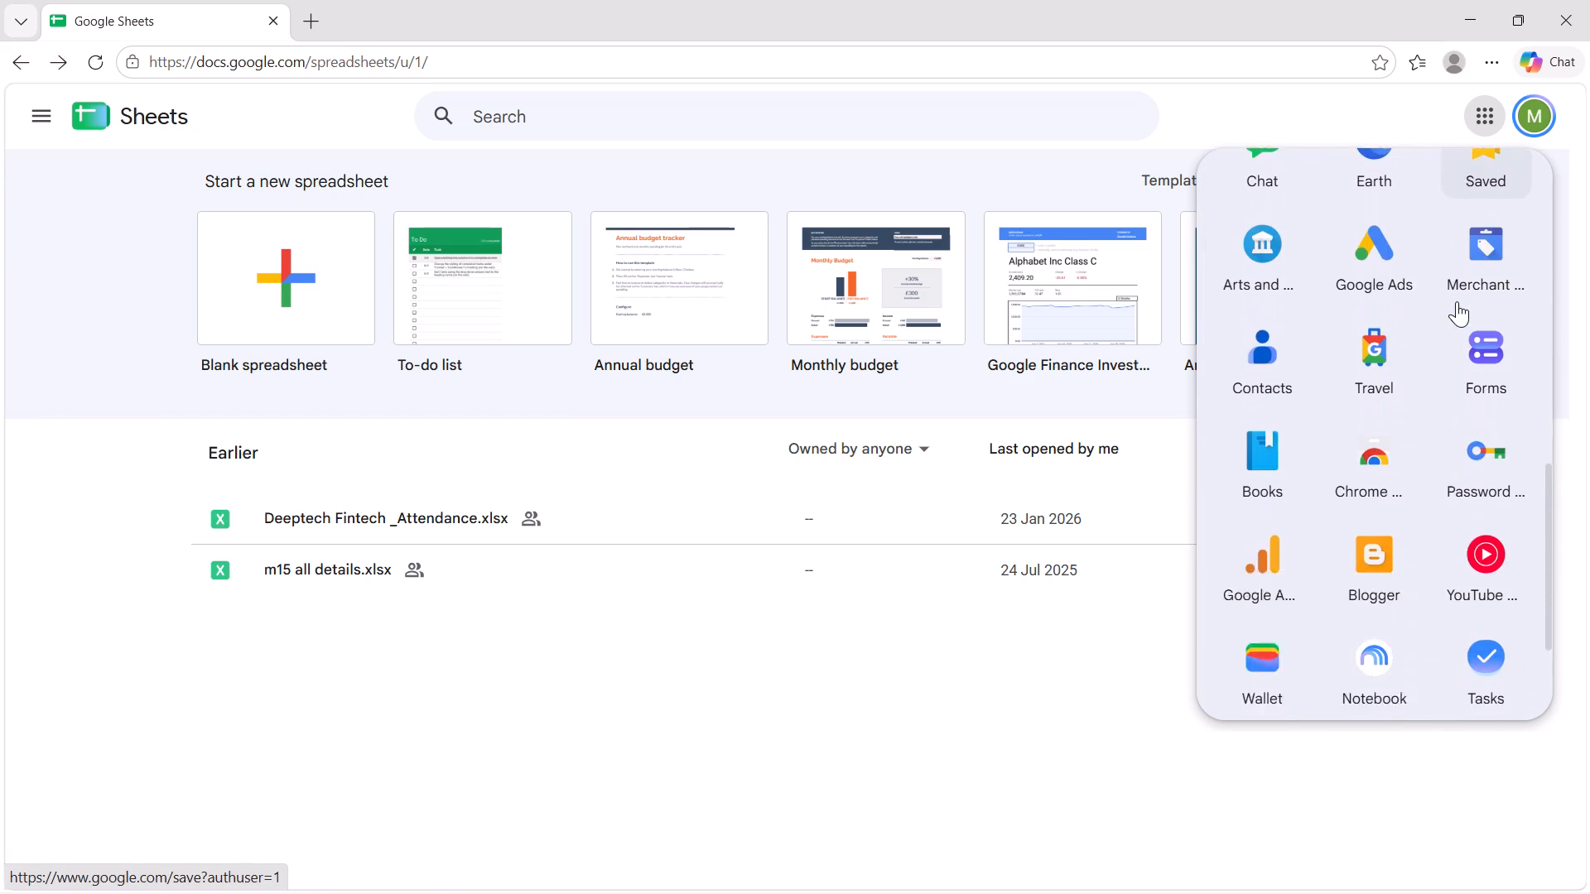
scroll(1457, 301, down, 2)
right_drag(1171, 596, 1146, 627)
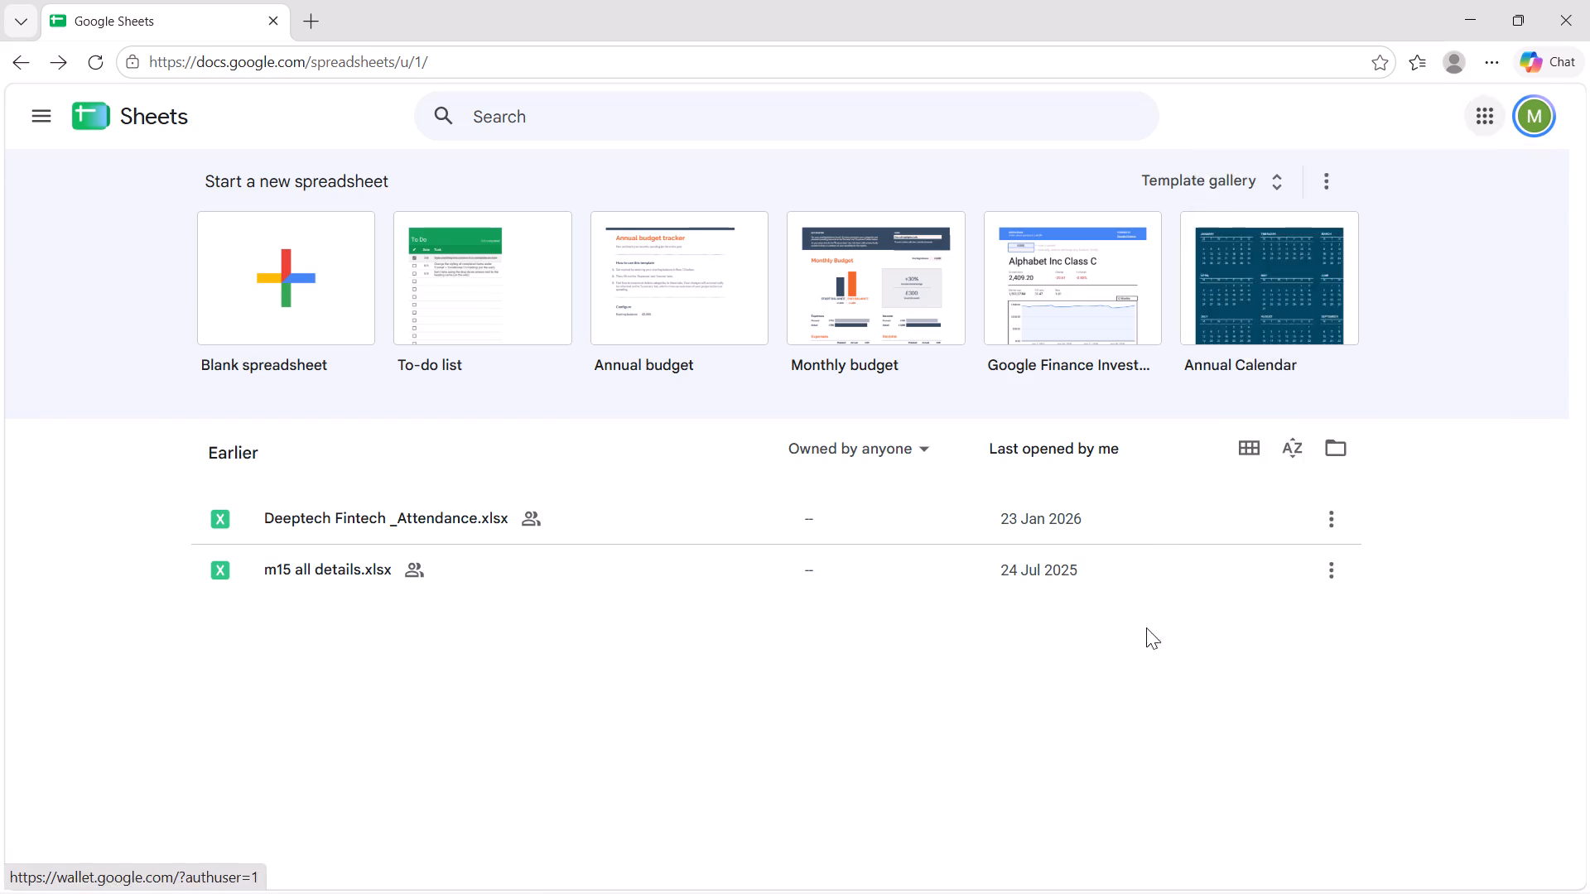
right_drag(1146, 627, 1134, 649)
click(1096, 681)
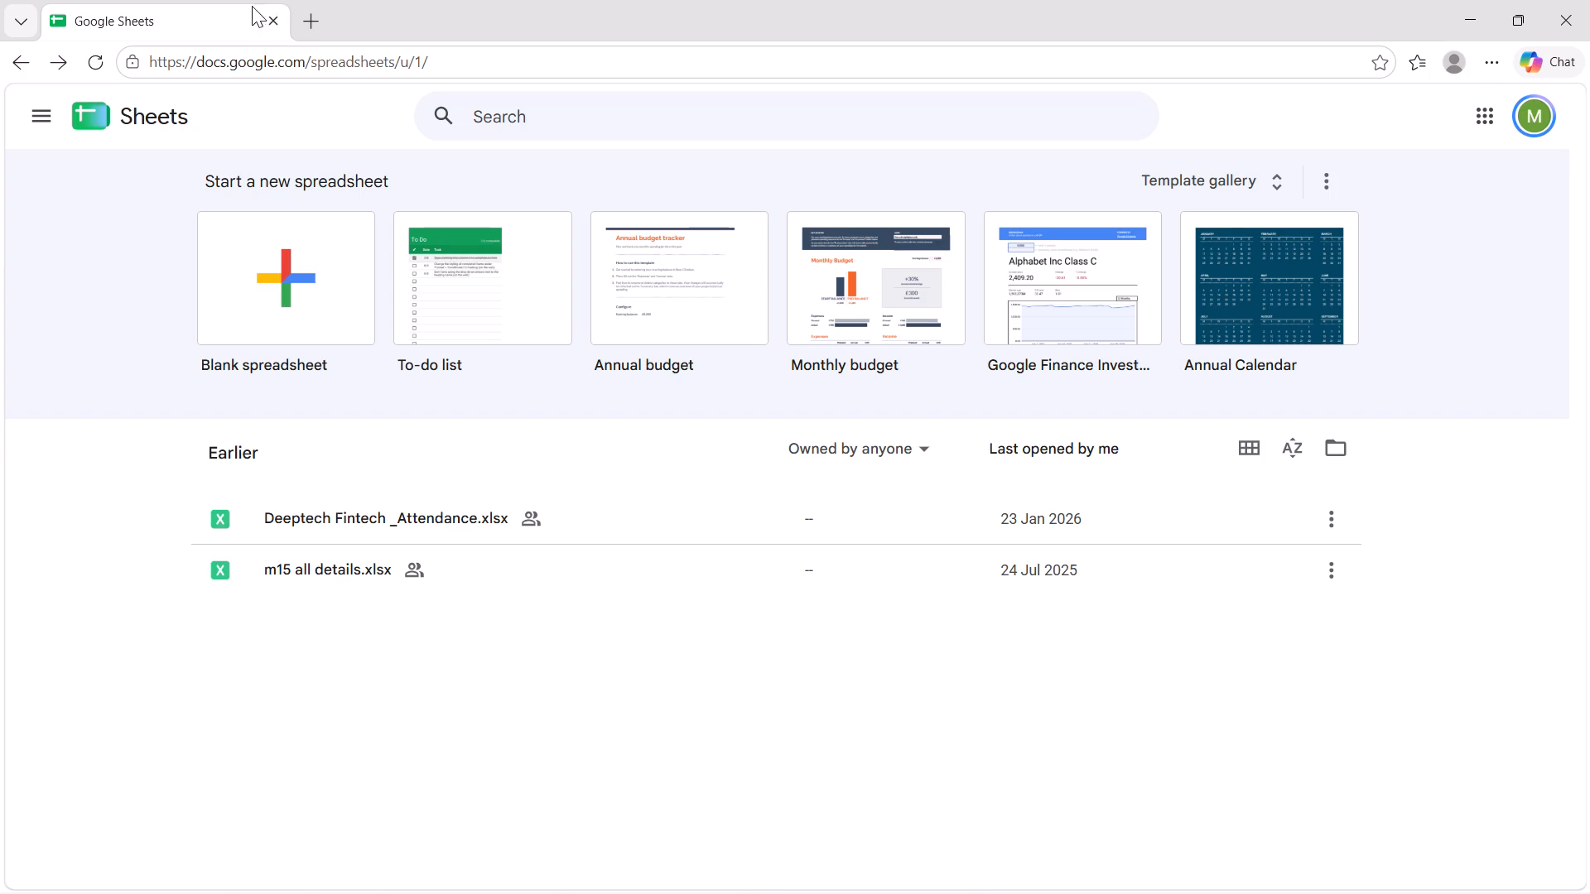
Close the Google Sheets browser window.
click(312, 23)
click(265, 28)
click(285, 26)
click(272, 25)
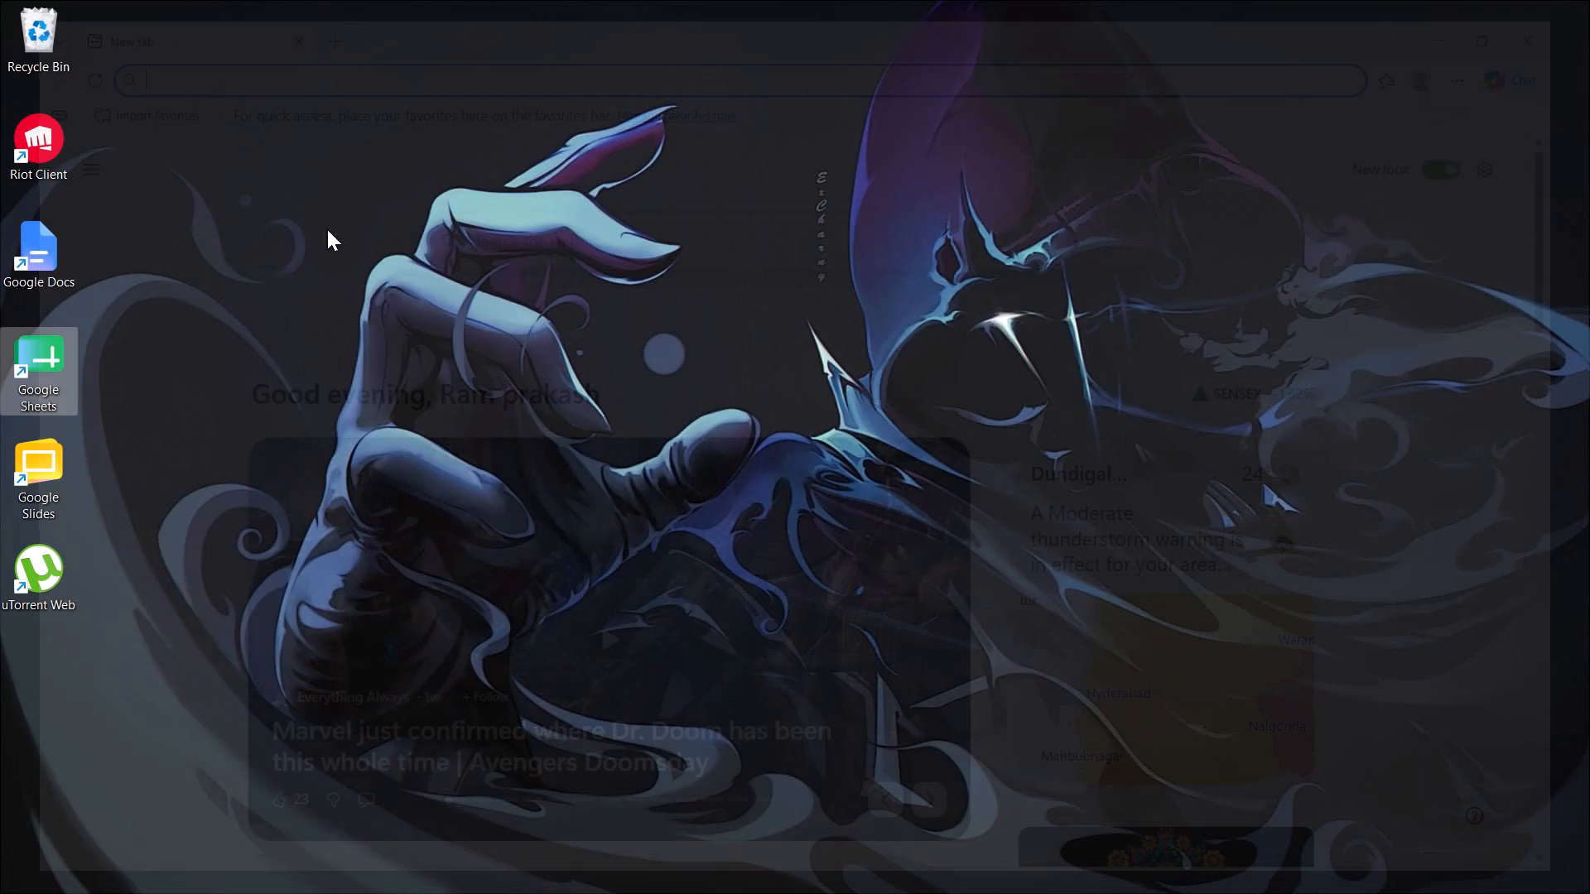
Switch to Google Chrome with the profile marked M, search for google forms and open the recent "Untitled form".
click(817, 871)
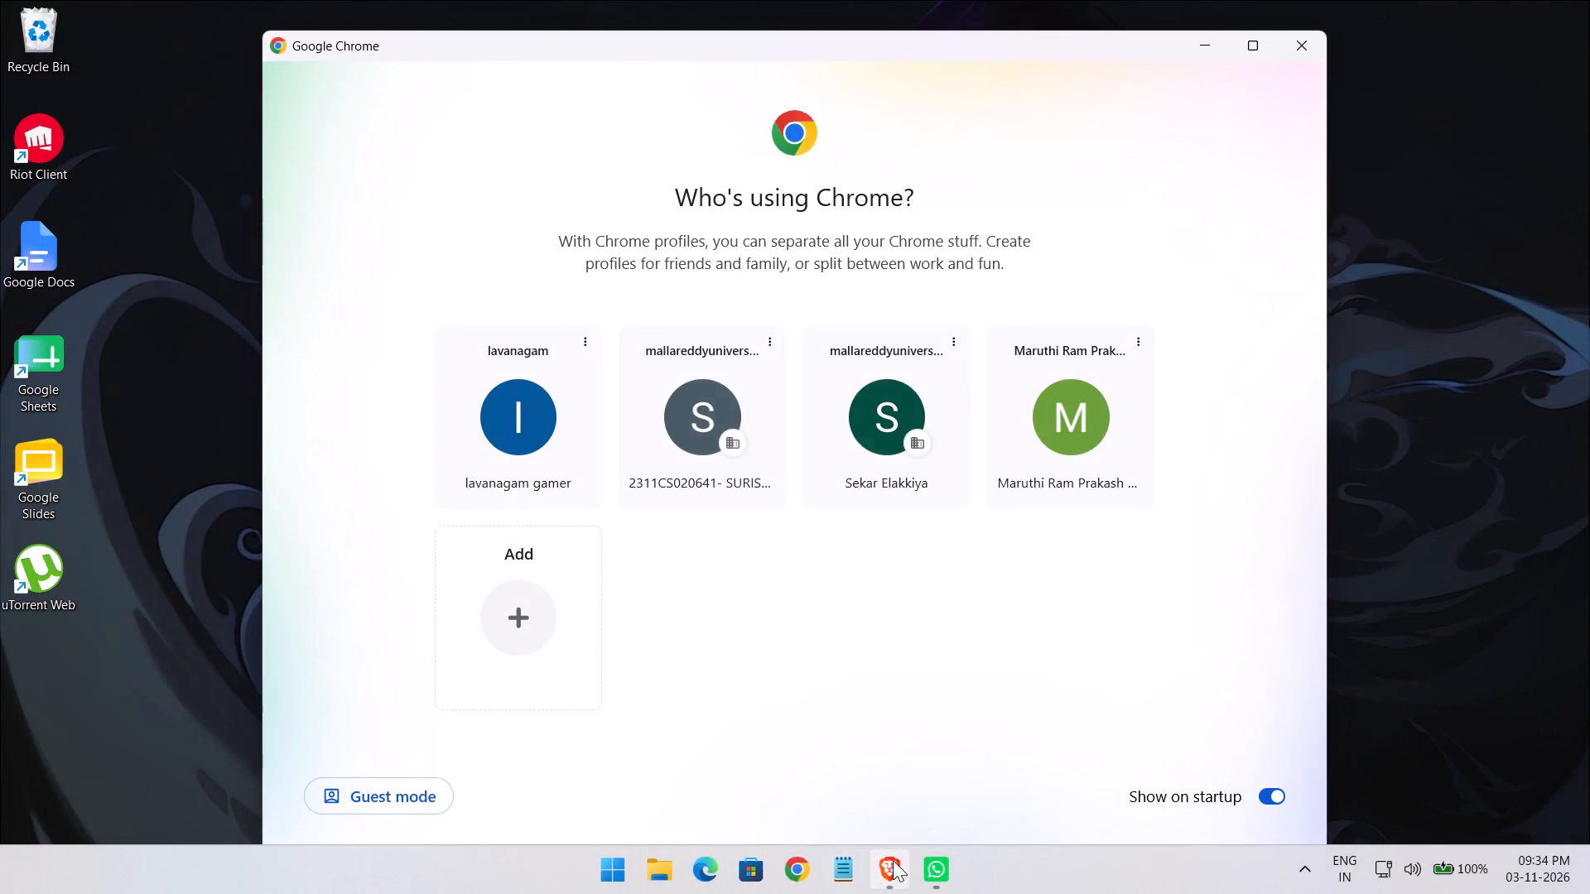
click(1030, 404)
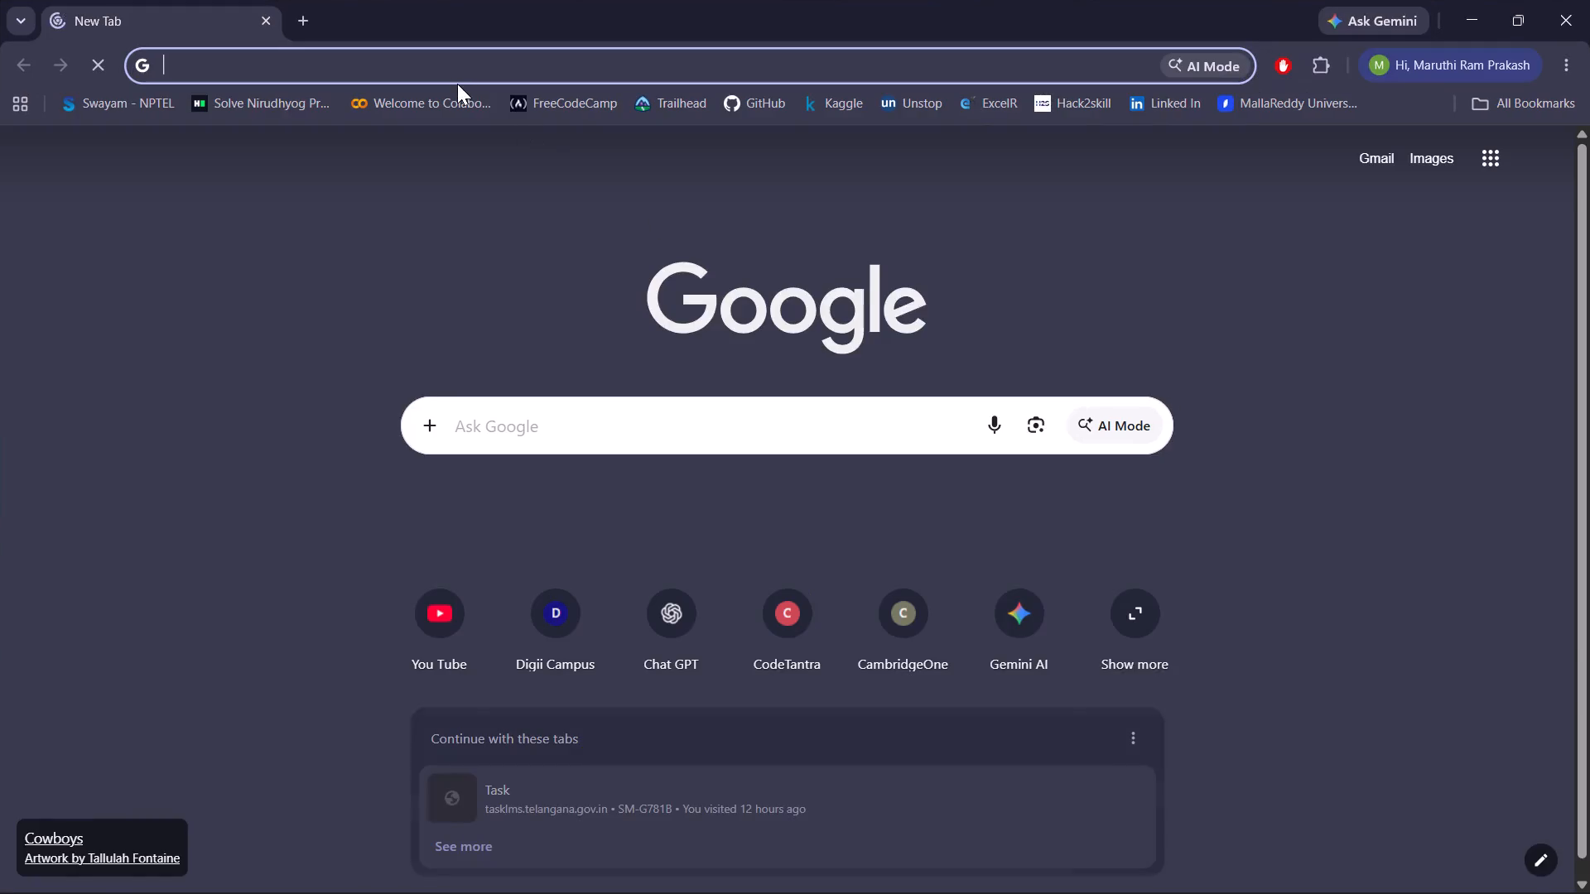
key(g)
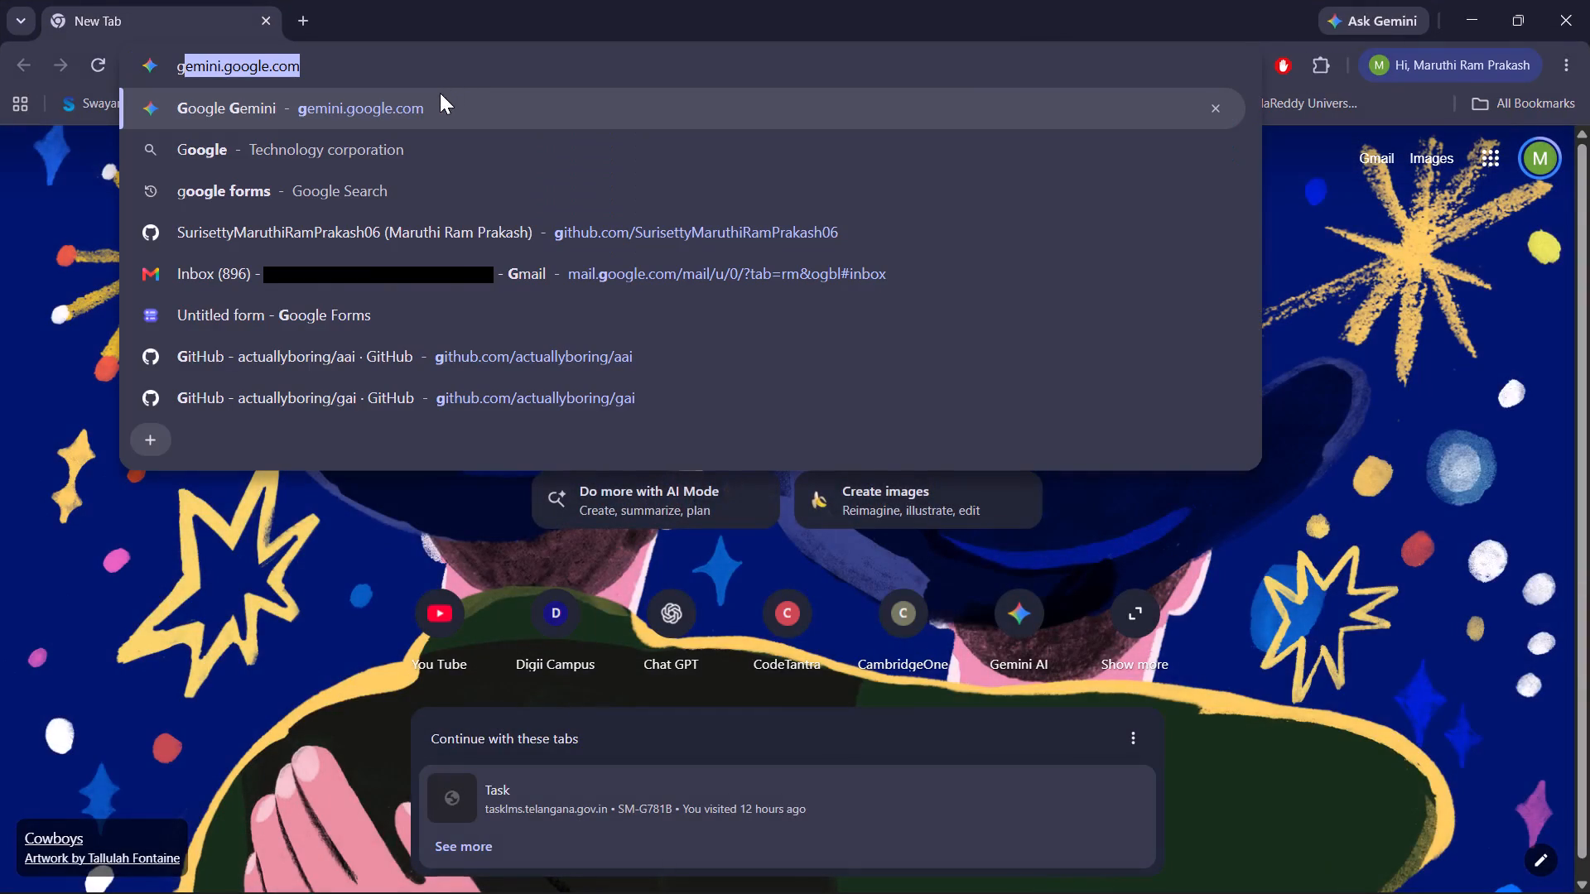
click(310, 192)
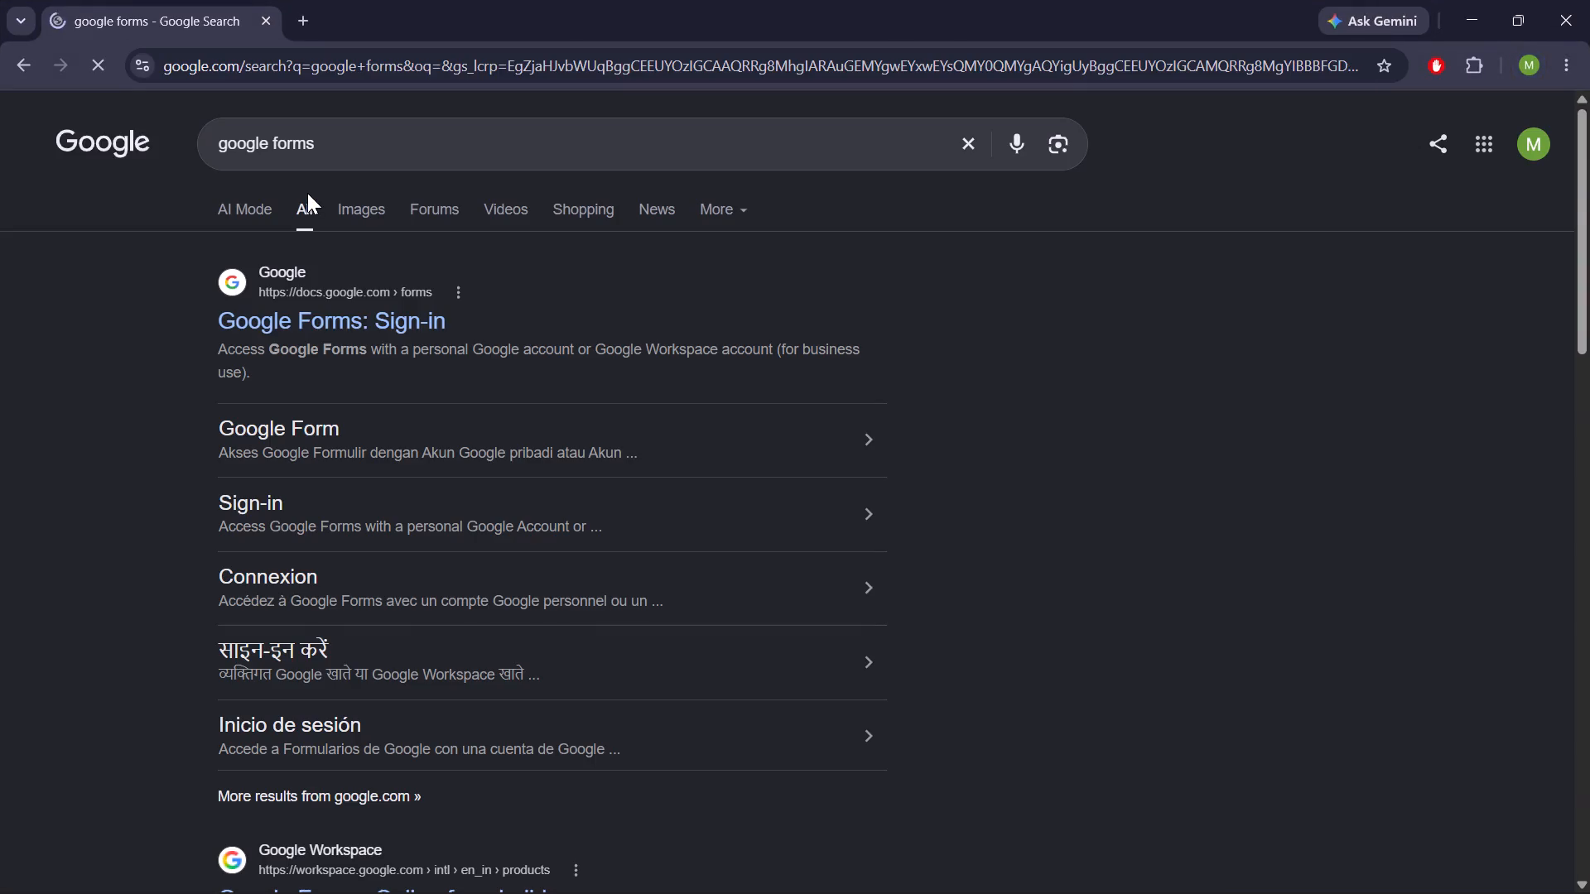
click(309, 320)
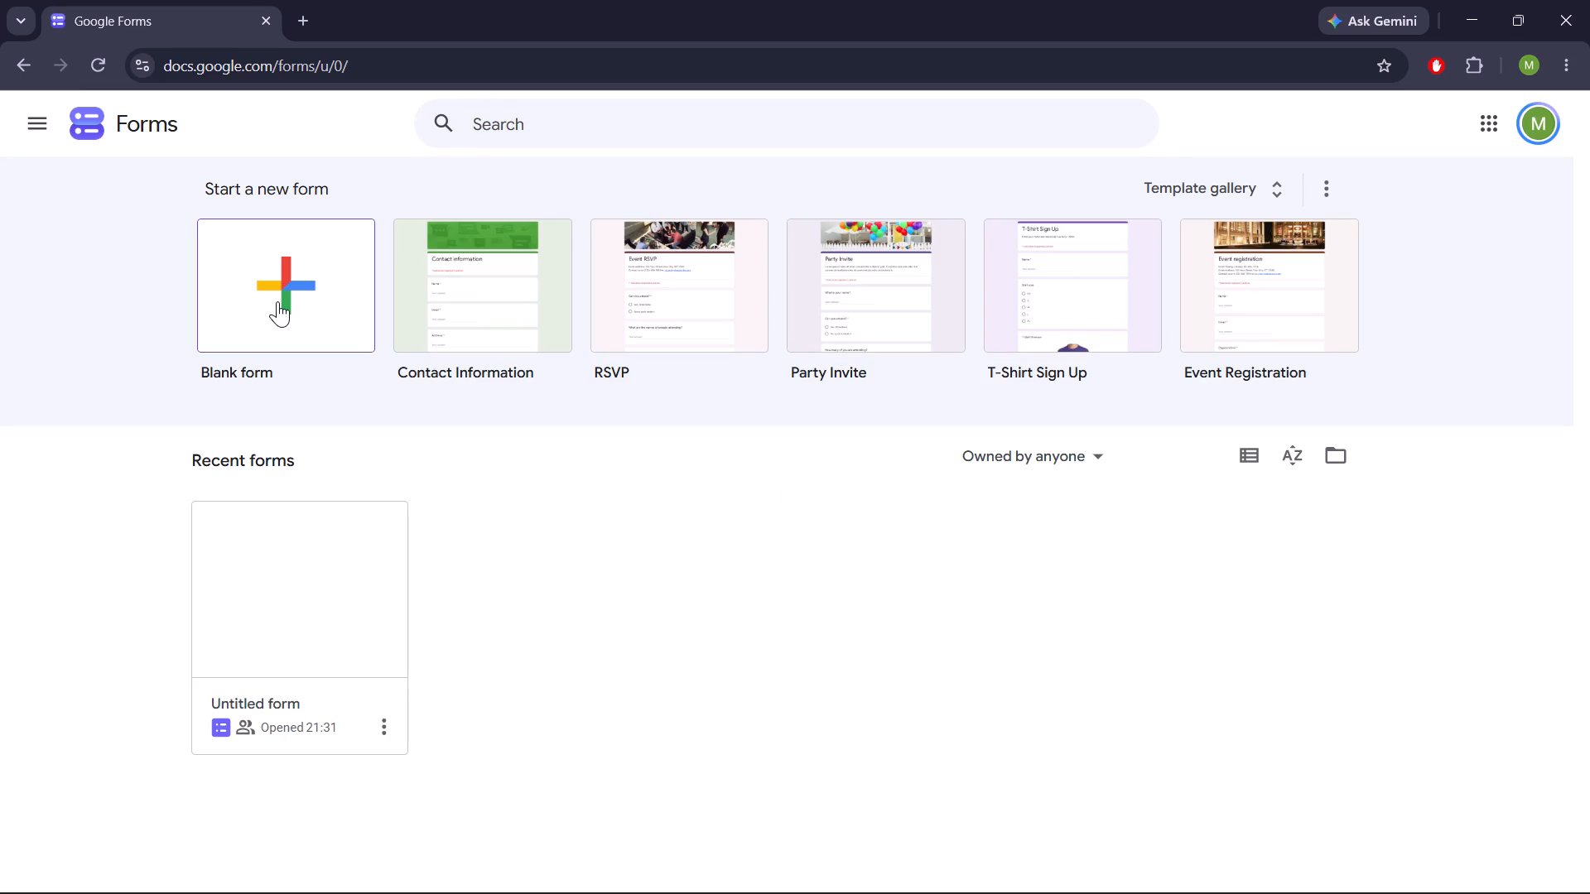
click(268, 536)
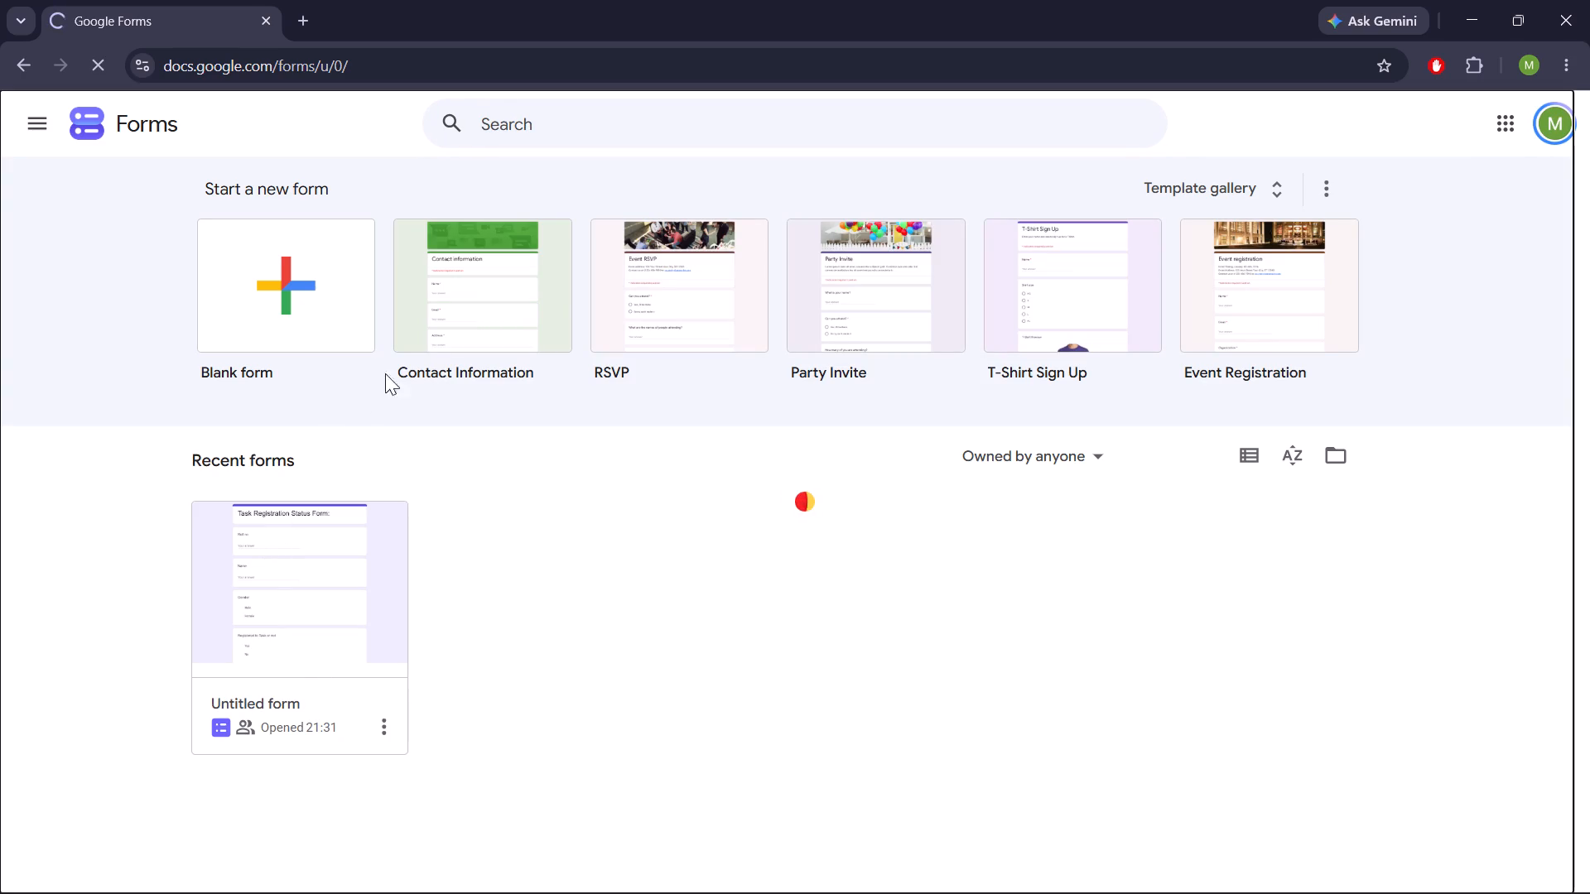
Link the form's responses to a new spreadsheet named "Task Registration Form".
click(787, 170)
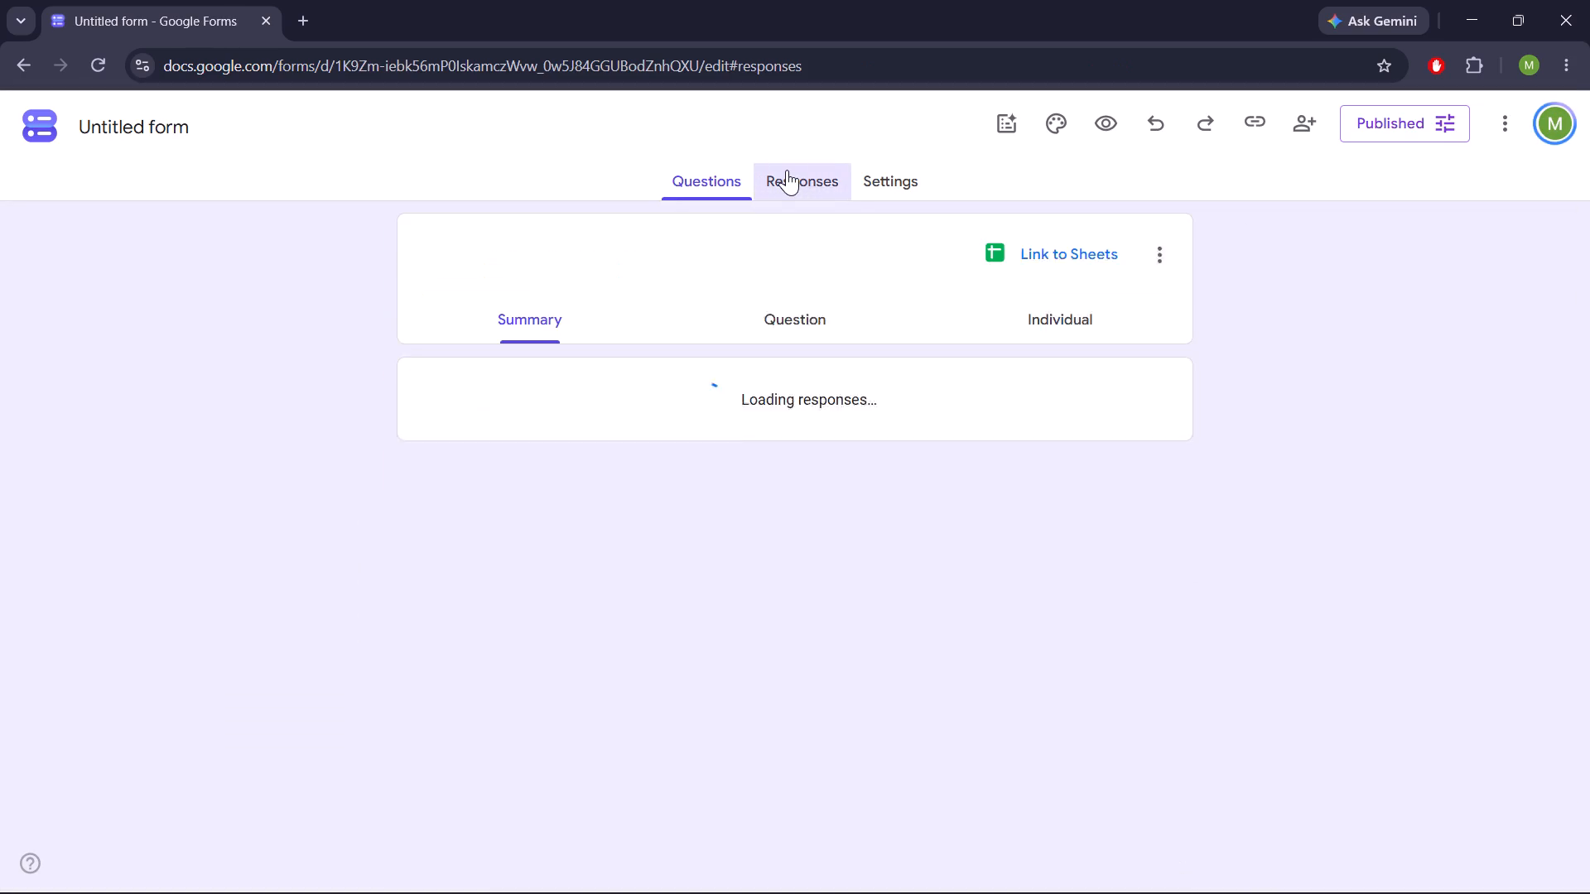
click(700, 197)
click(823, 174)
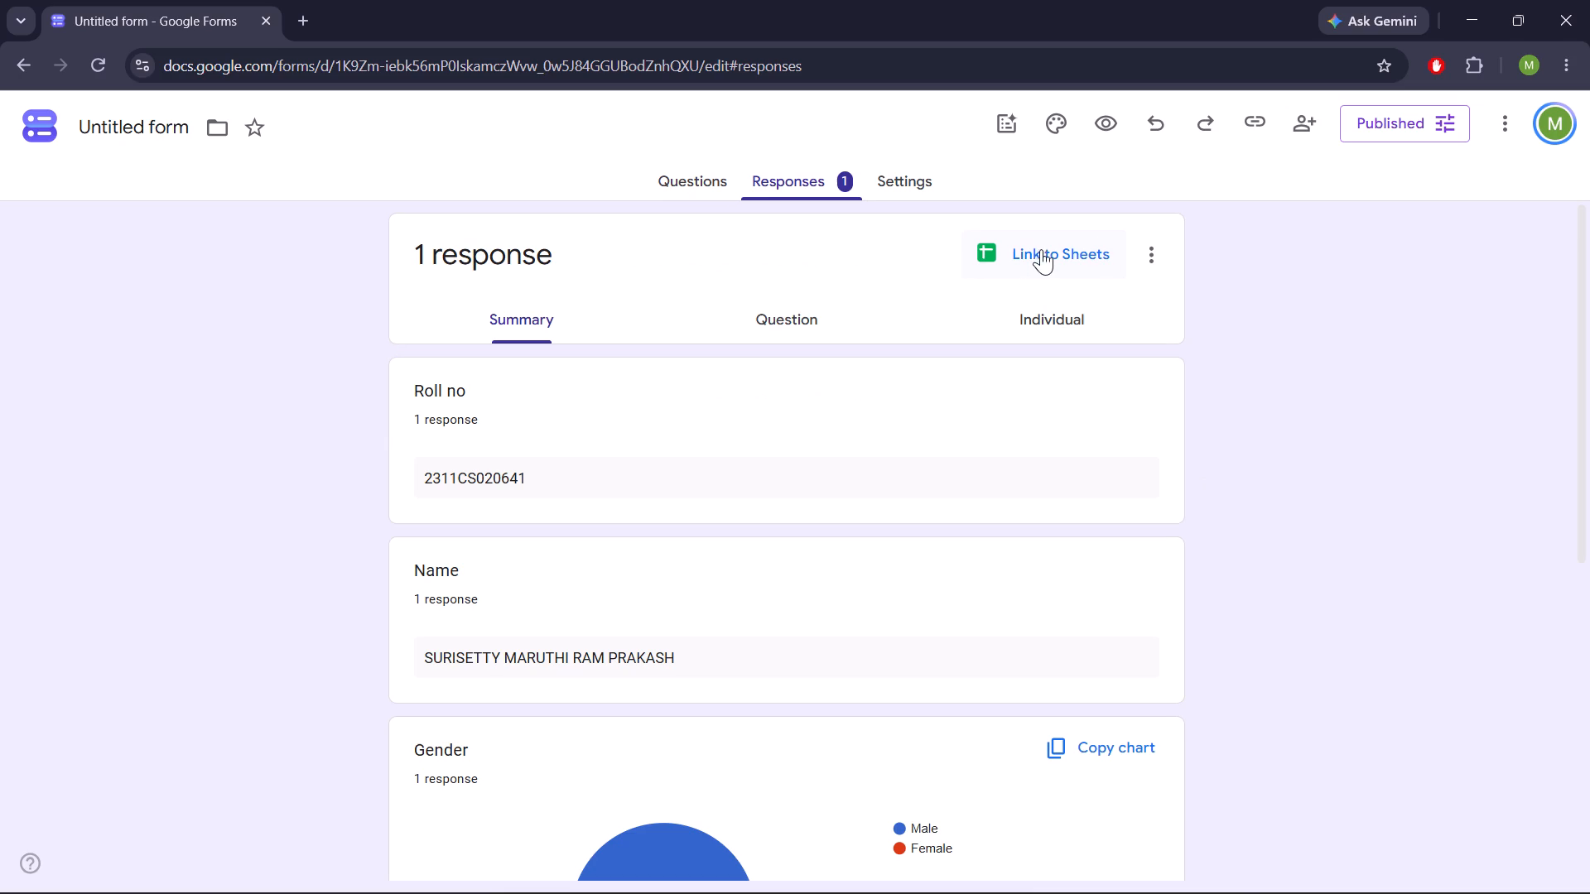
click(1145, 243)
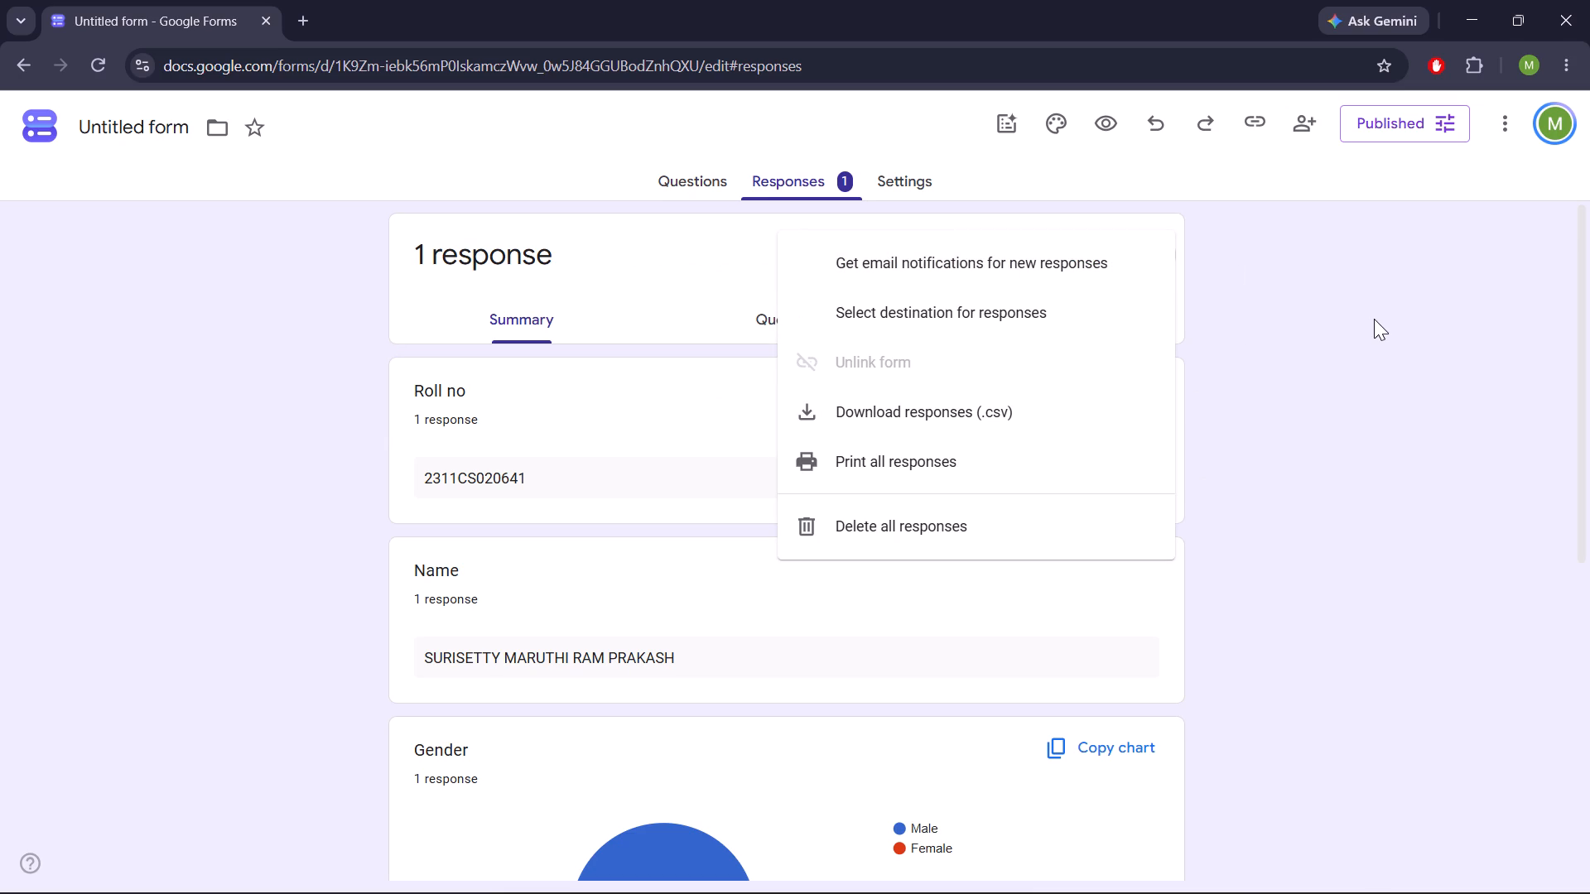
click(1374, 319)
click(1066, 249)
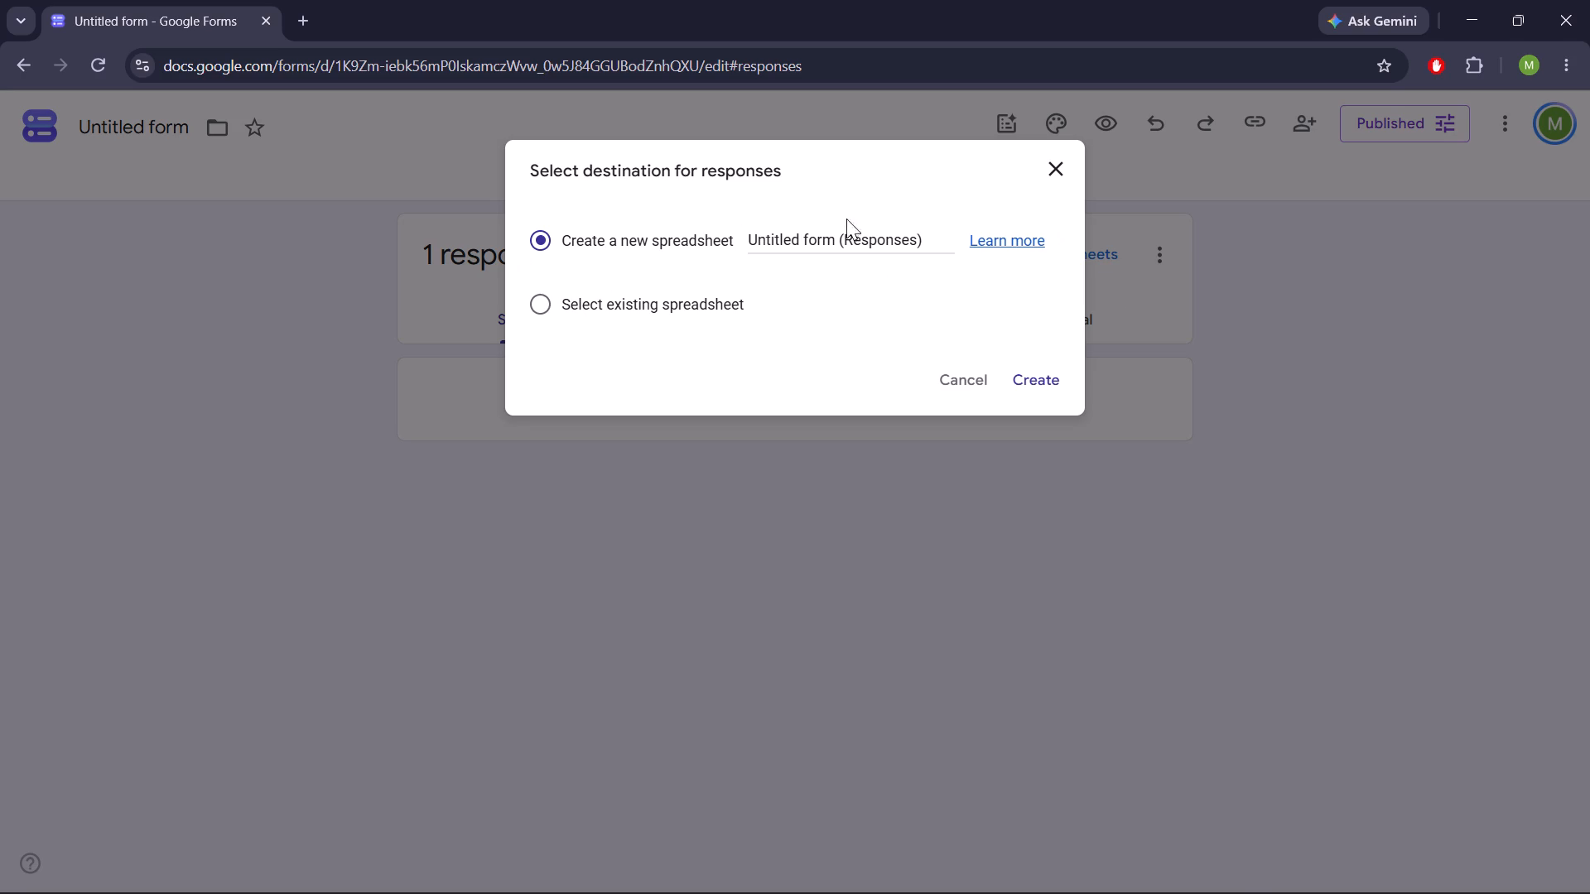
click(802, 236)
drag(937, 242, 783, 239)
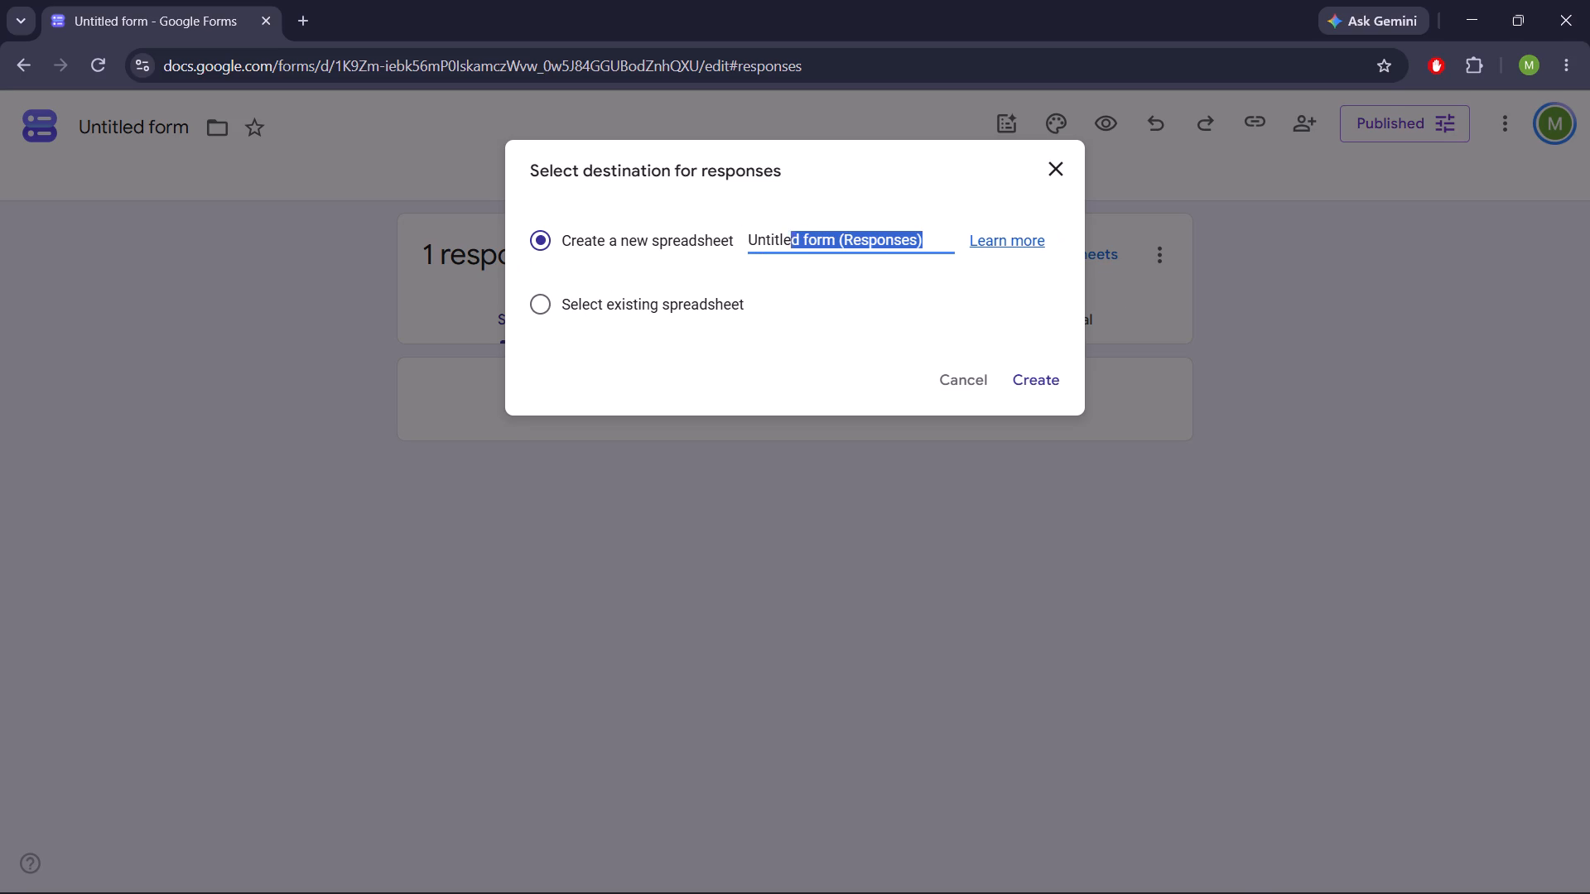
drag(783, 239, 721, 240)
text(Task Registration Form)
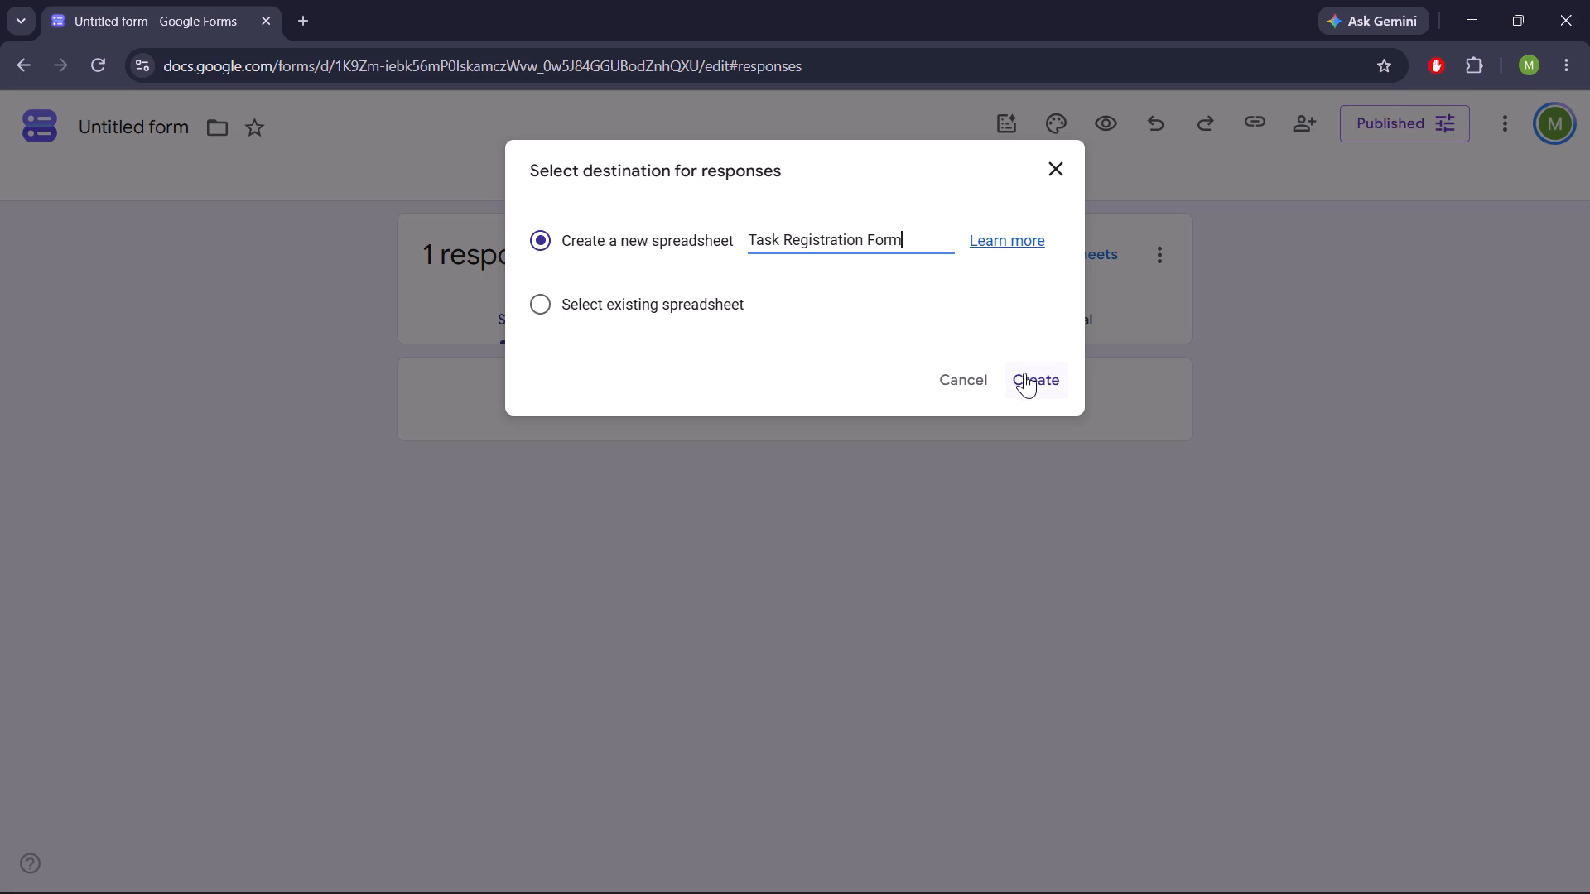
click(1024, 372)
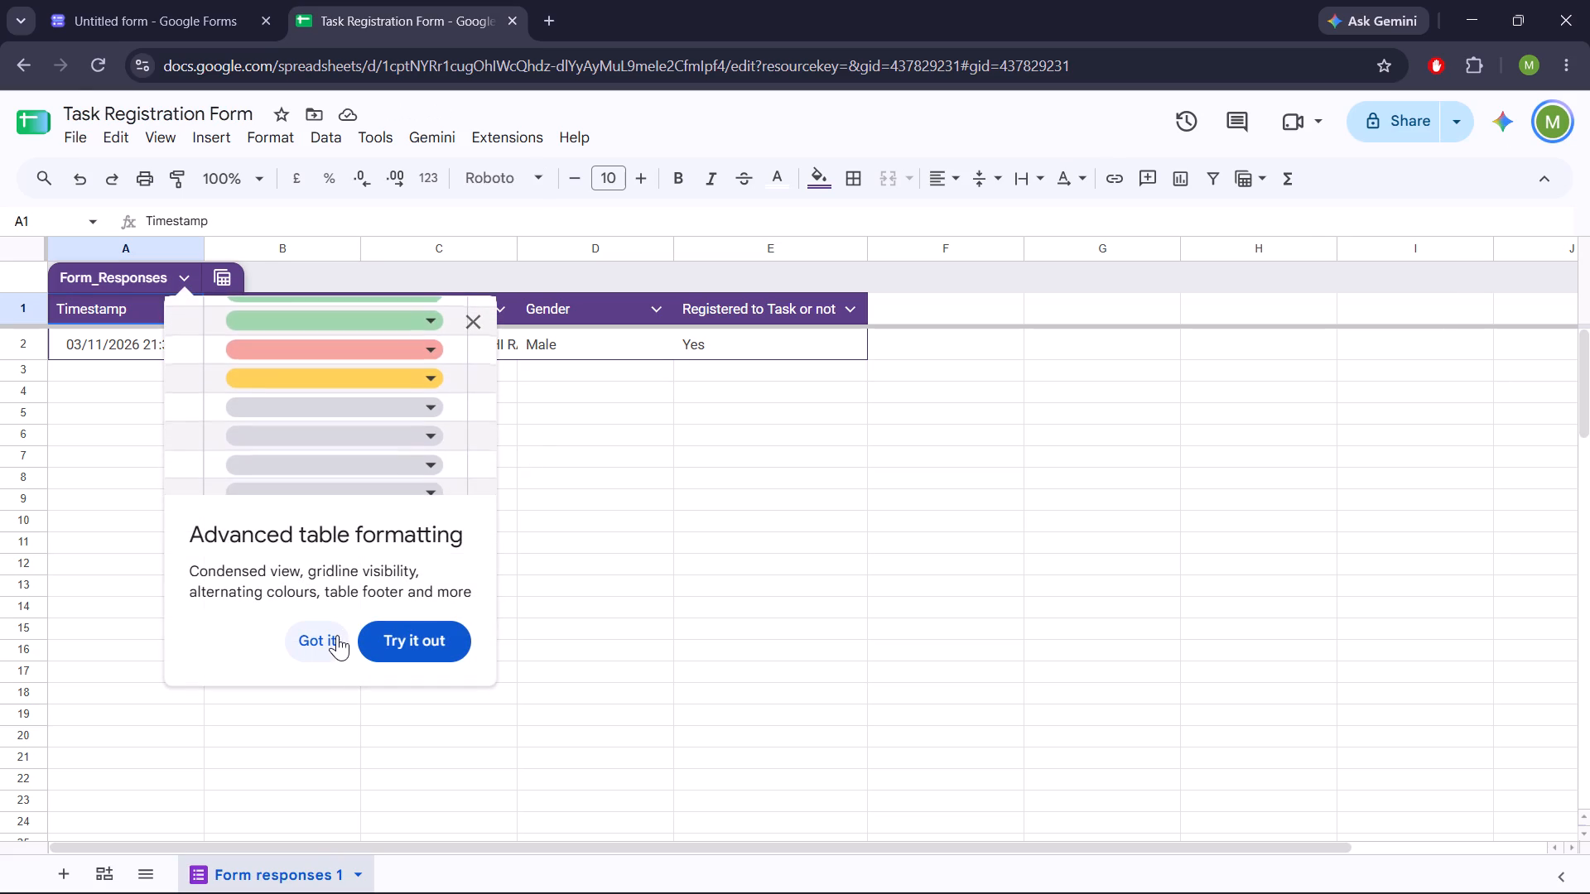
Dismiss the advanced table formatting tip.
click(316, 642)
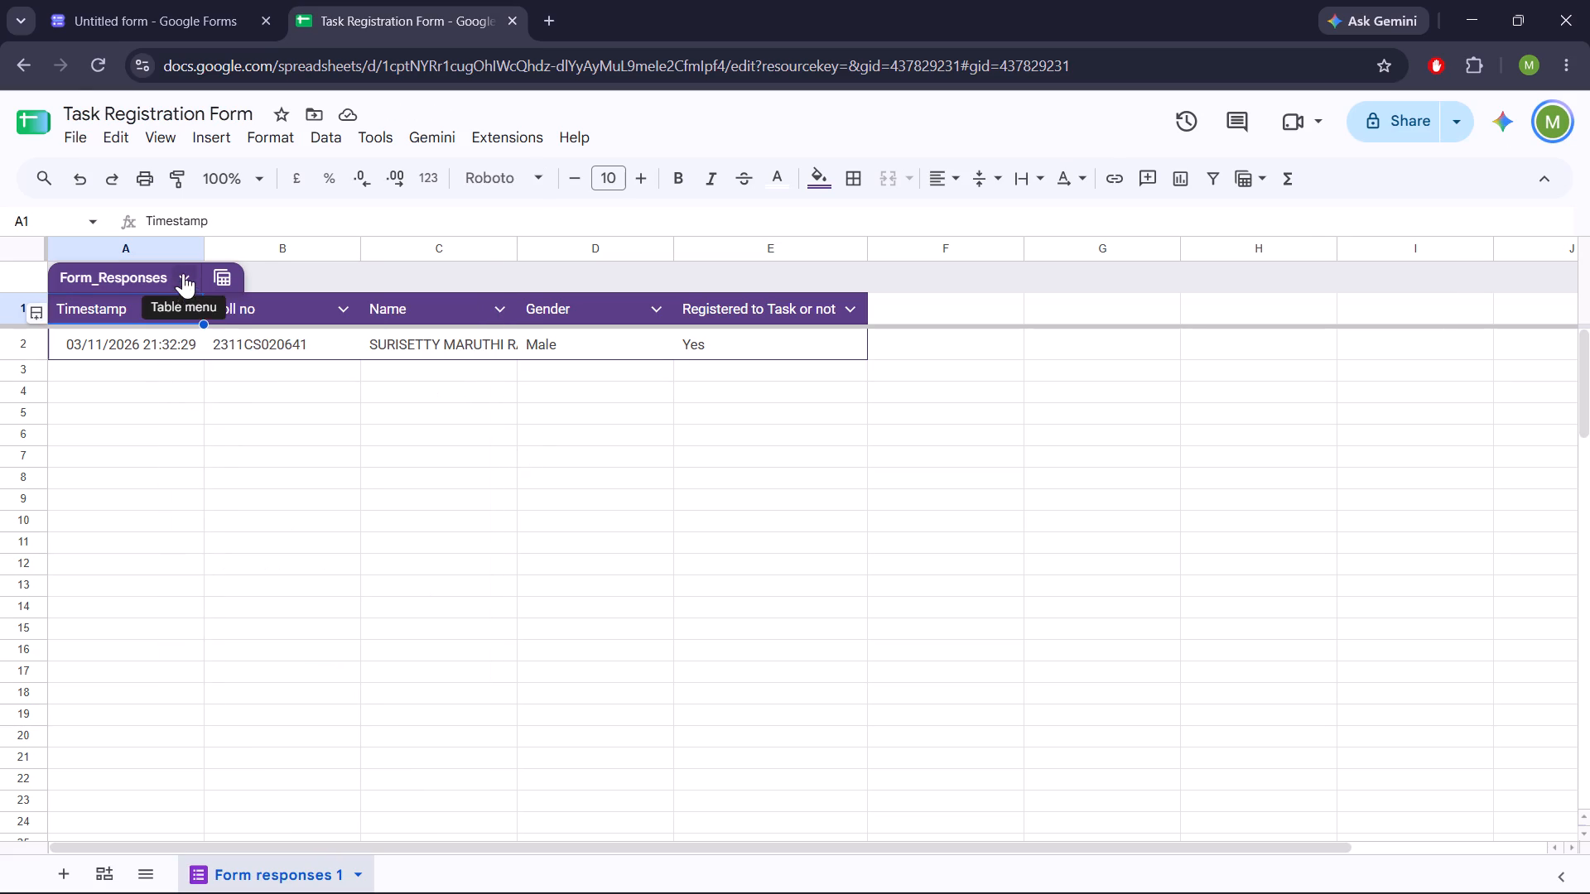
View the Roll no column's options without applying any, and return to the Timestamp header.
click(252, 306)
click(340, 315)
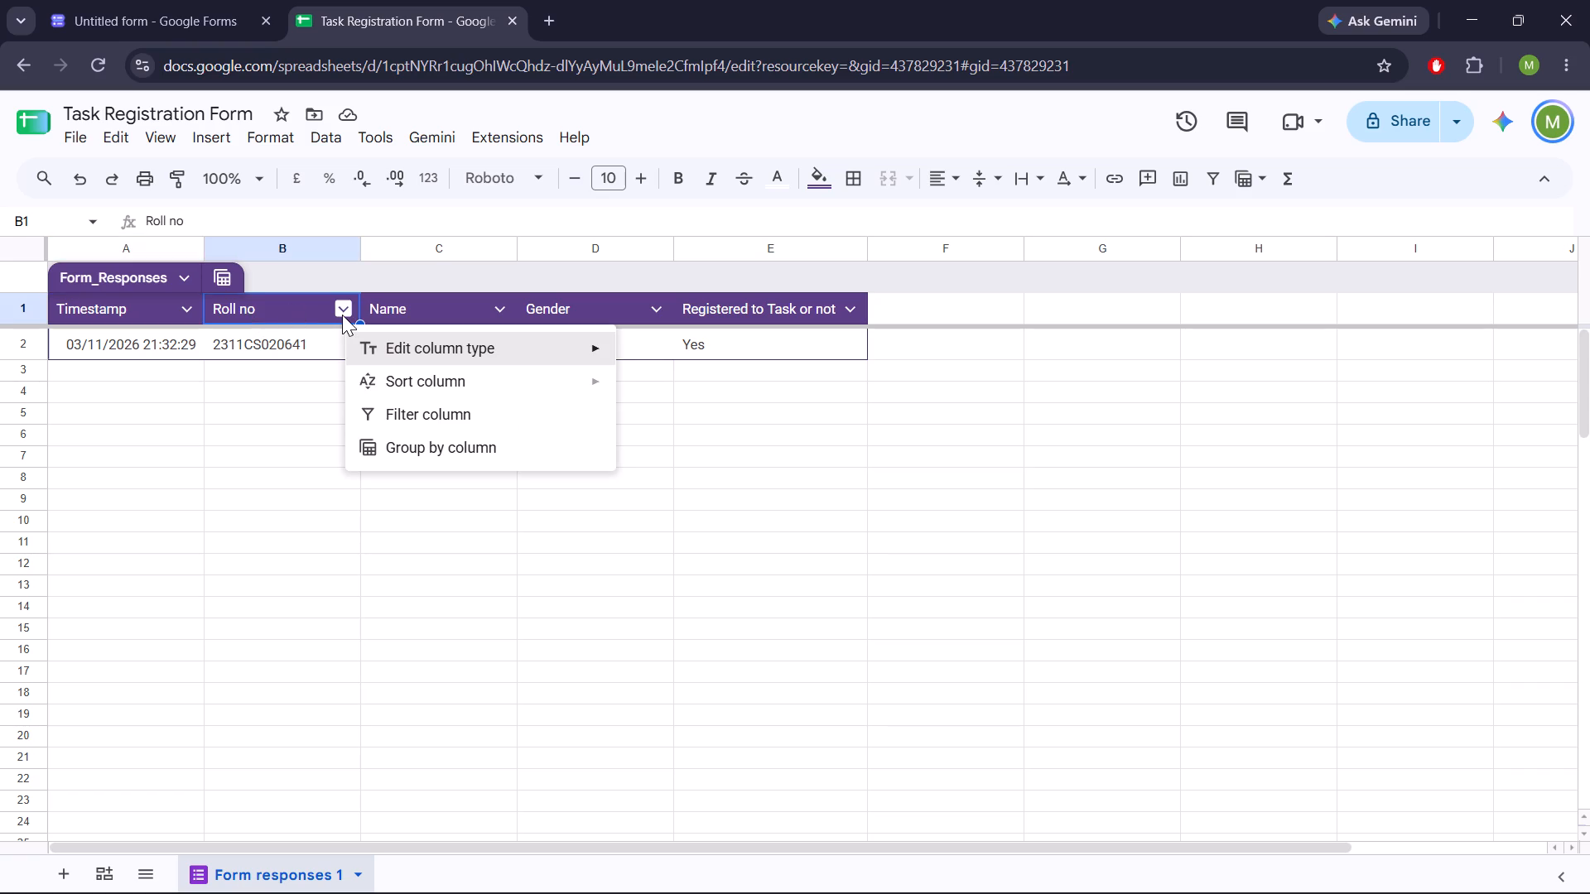
click(342, 315)
click(137, 316)
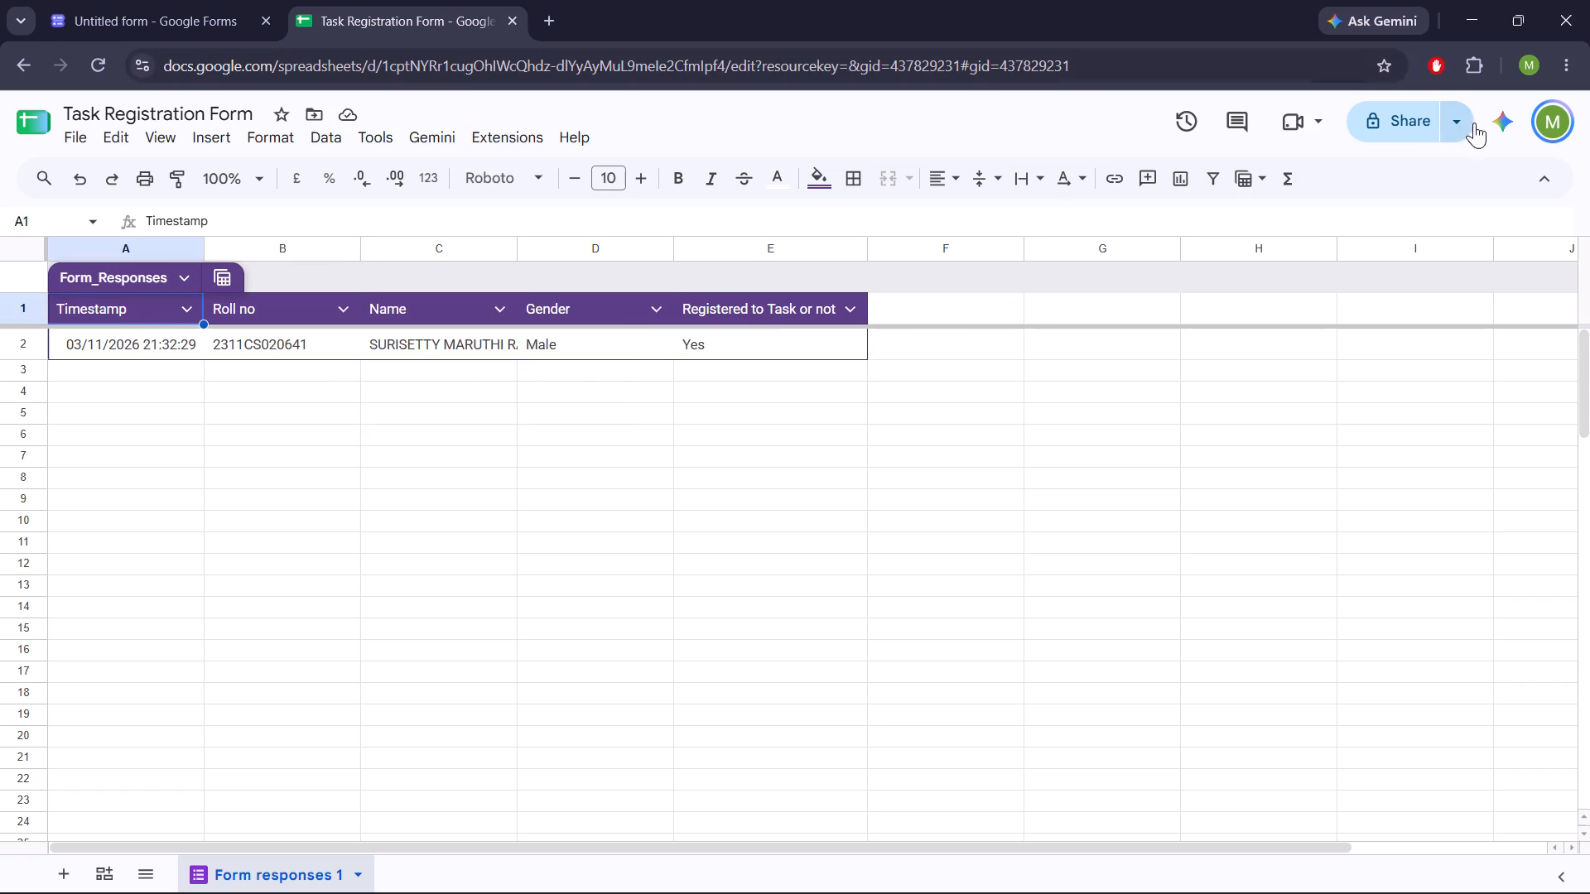
Open sharing for the "Task Registration Form" spreadsheet and review its access settings.
click(1409, 111)
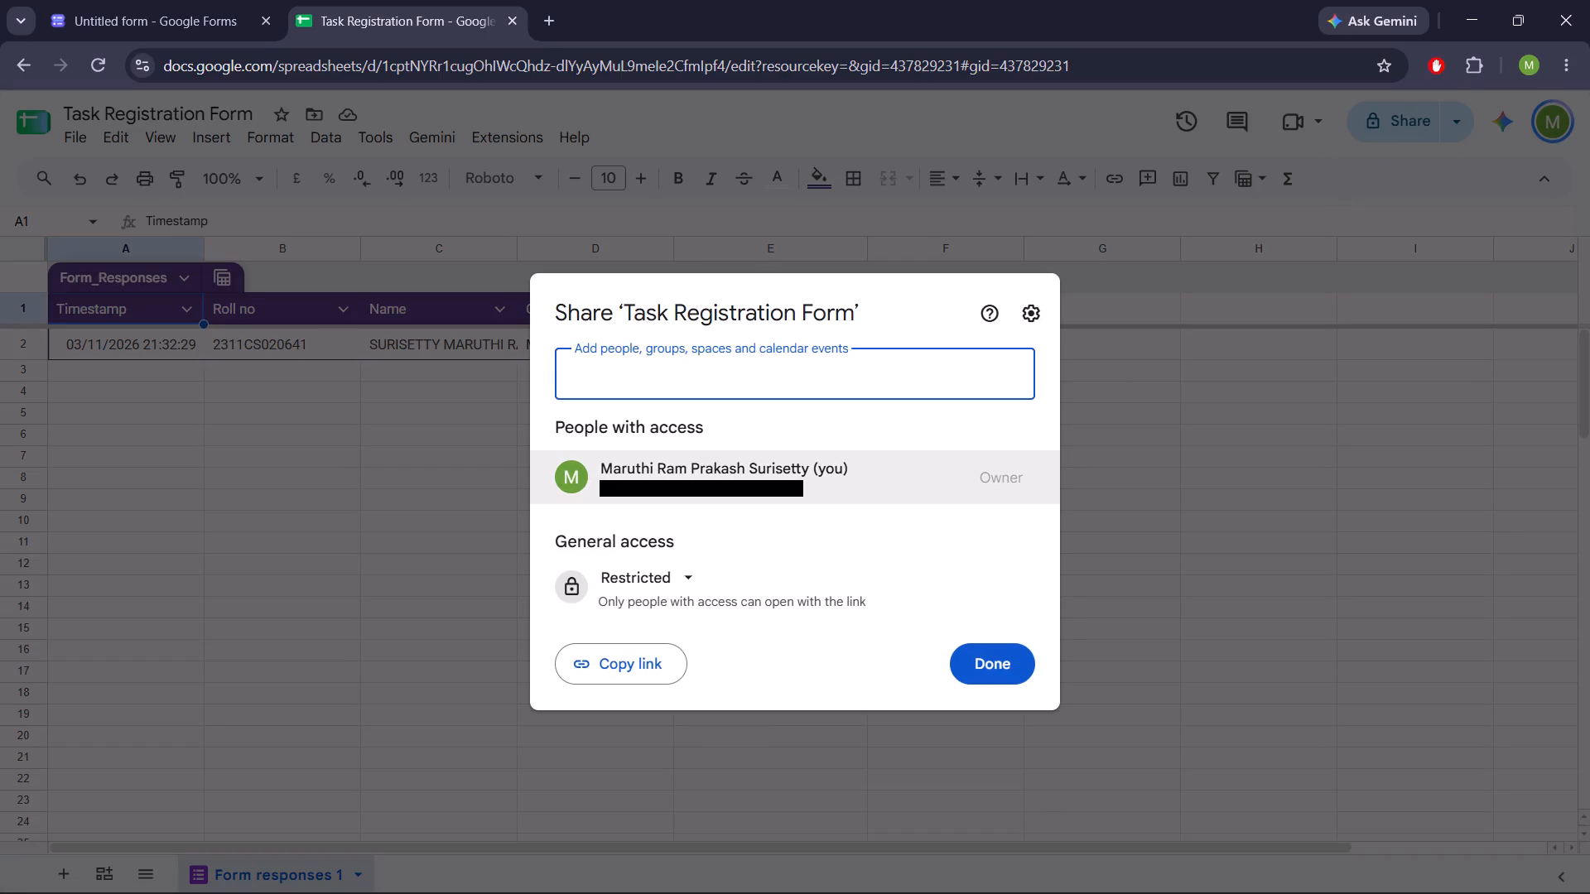
click(978, 494)
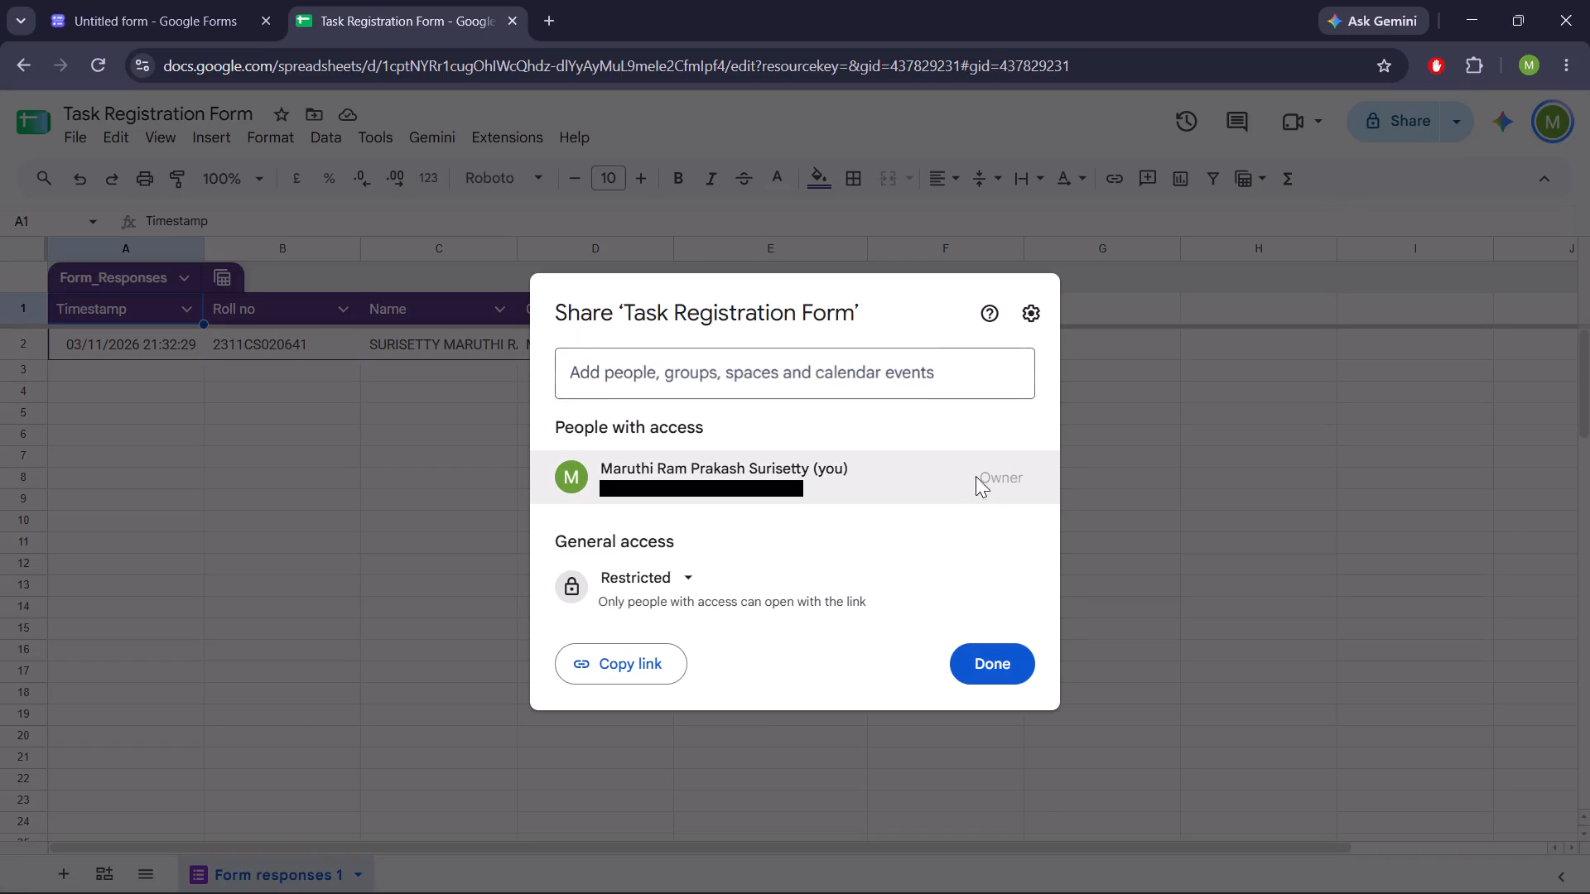
click(1030, 318)
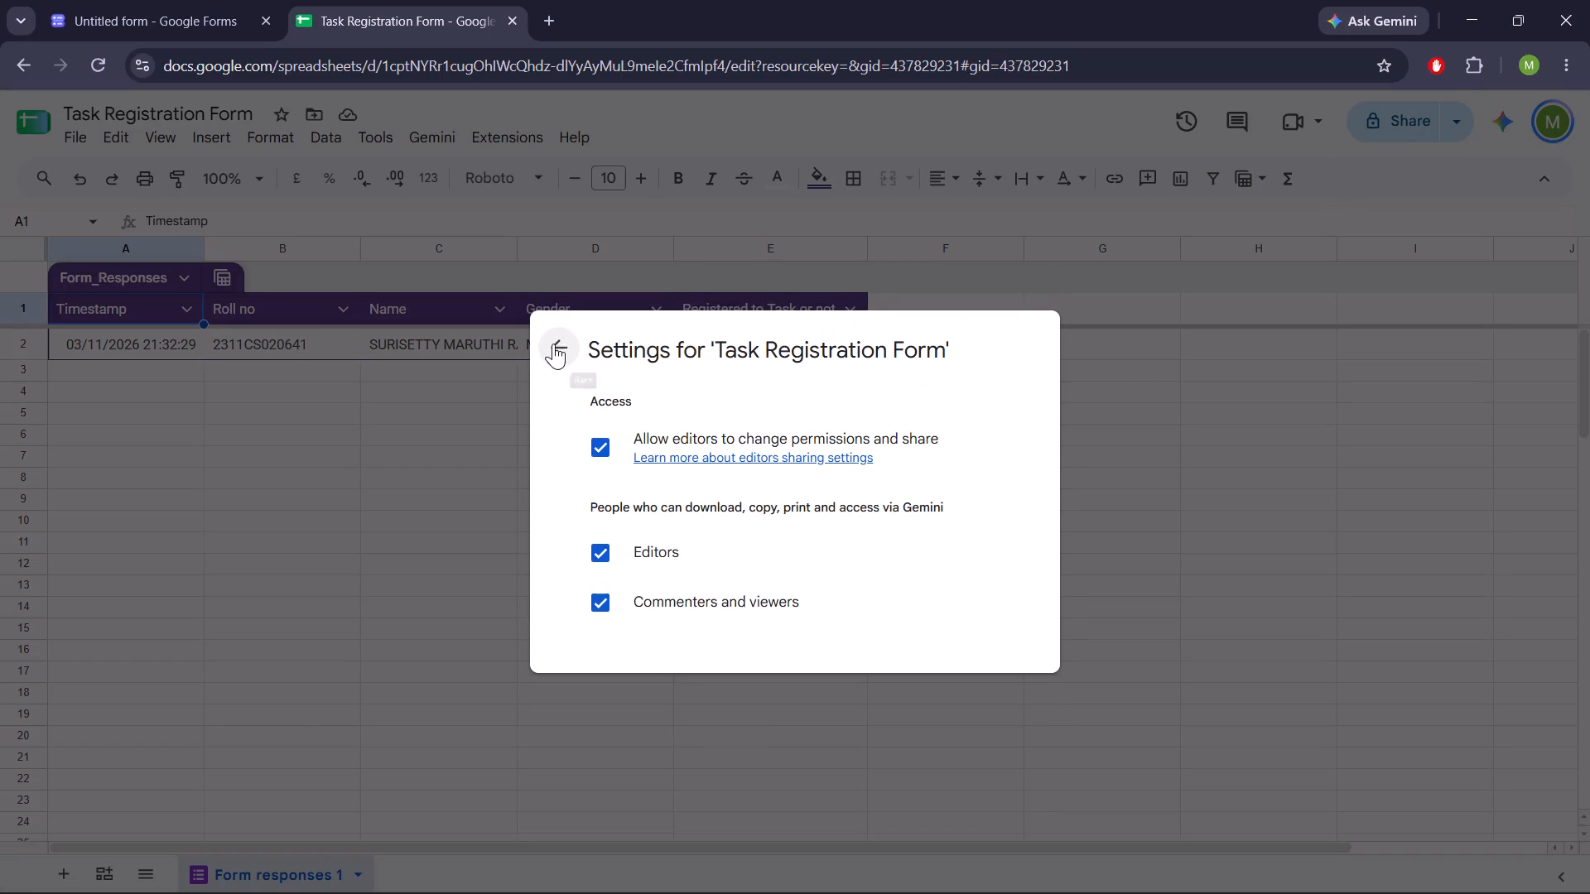
click(553, 344)
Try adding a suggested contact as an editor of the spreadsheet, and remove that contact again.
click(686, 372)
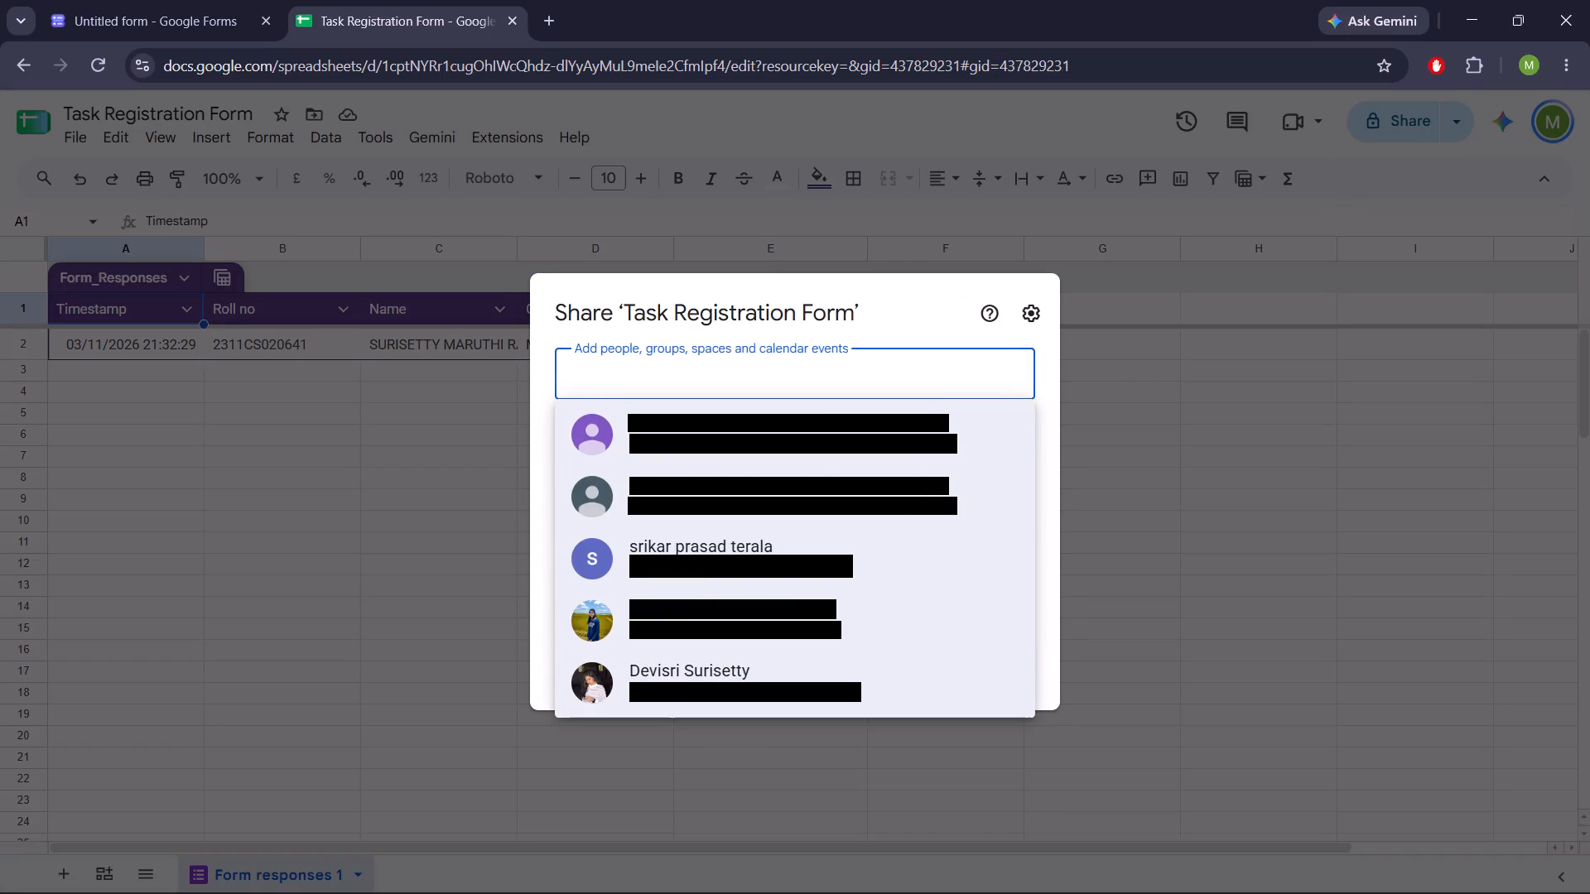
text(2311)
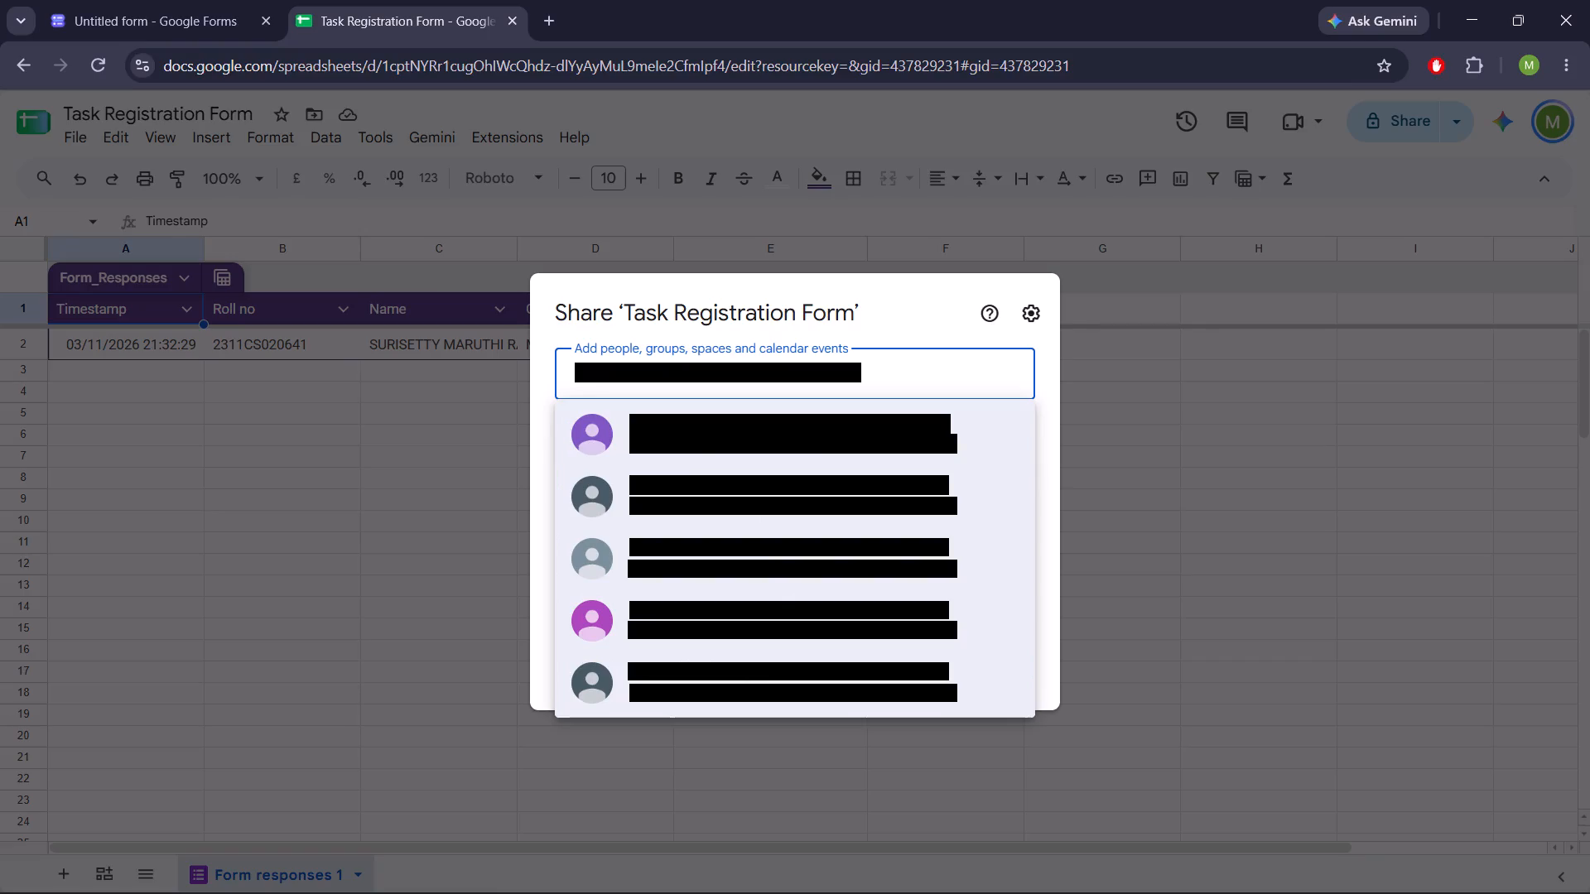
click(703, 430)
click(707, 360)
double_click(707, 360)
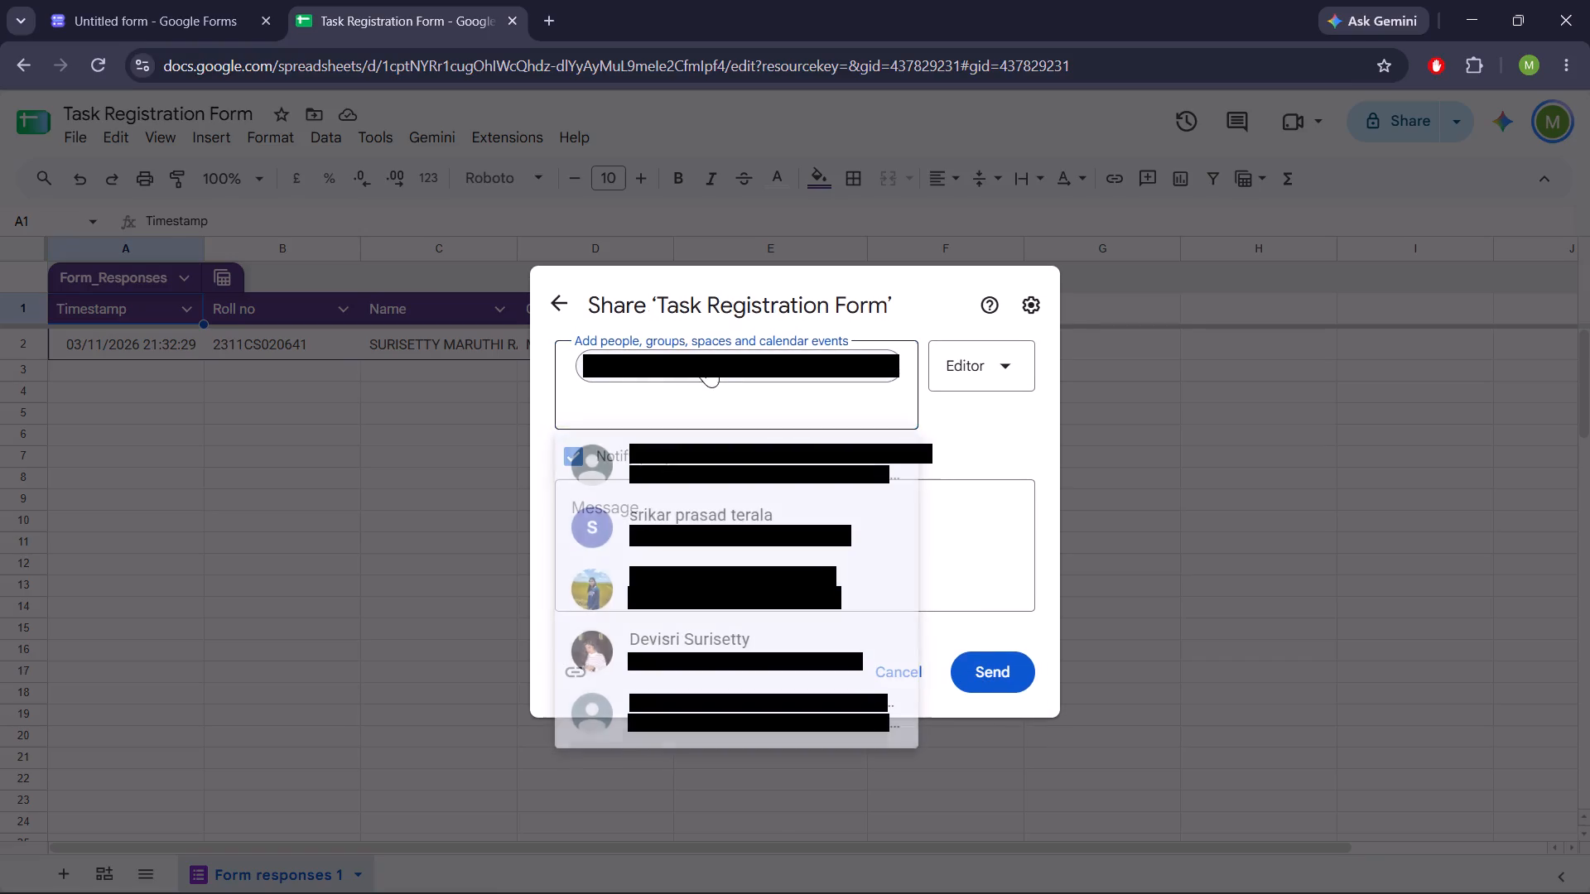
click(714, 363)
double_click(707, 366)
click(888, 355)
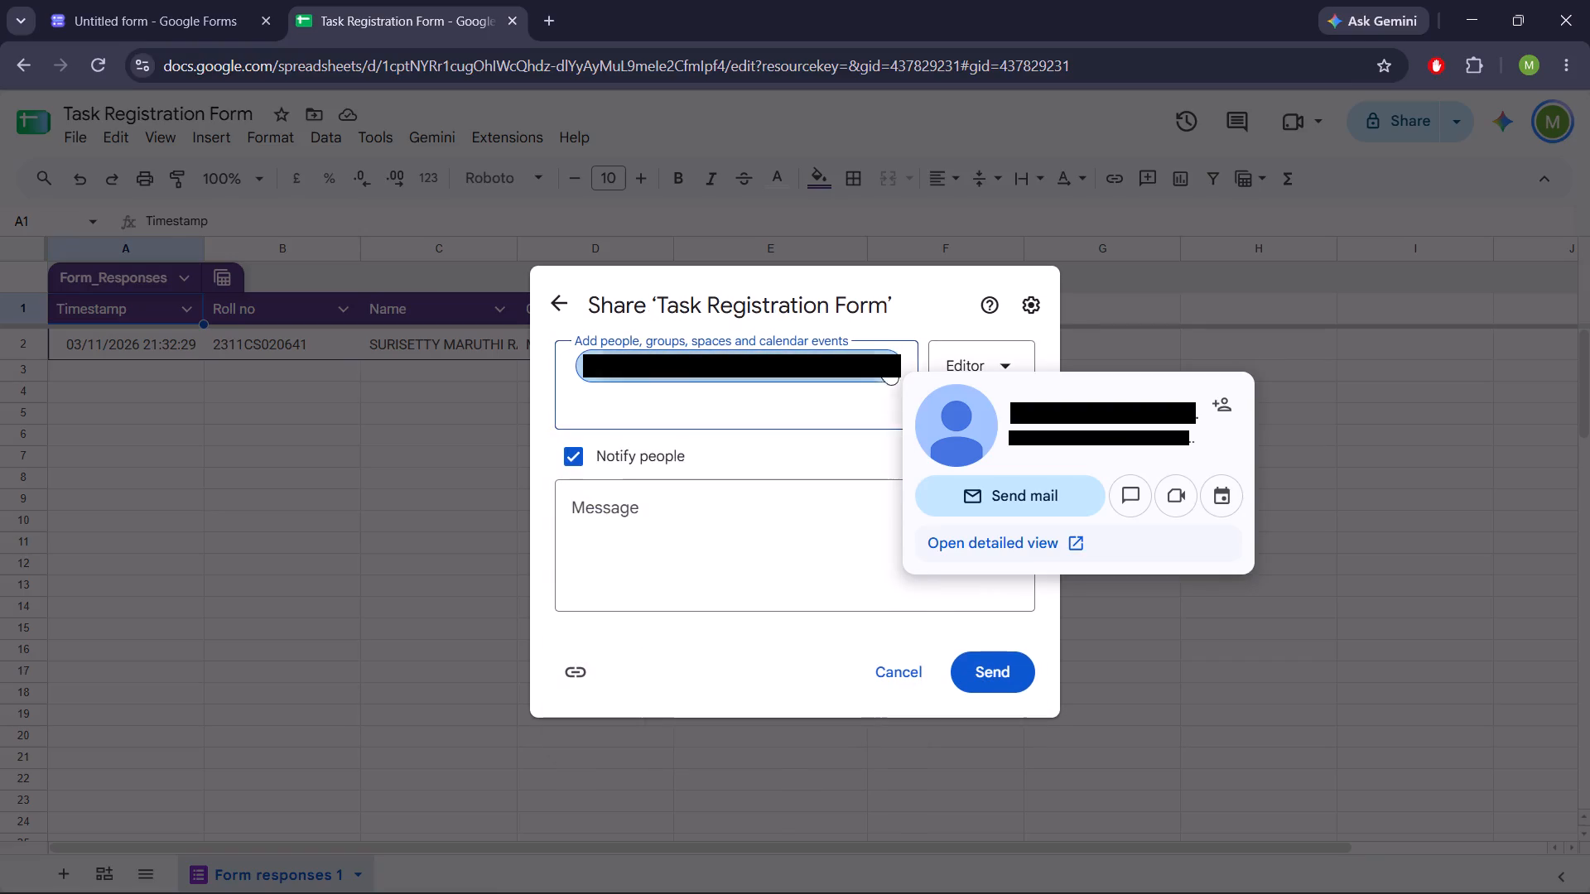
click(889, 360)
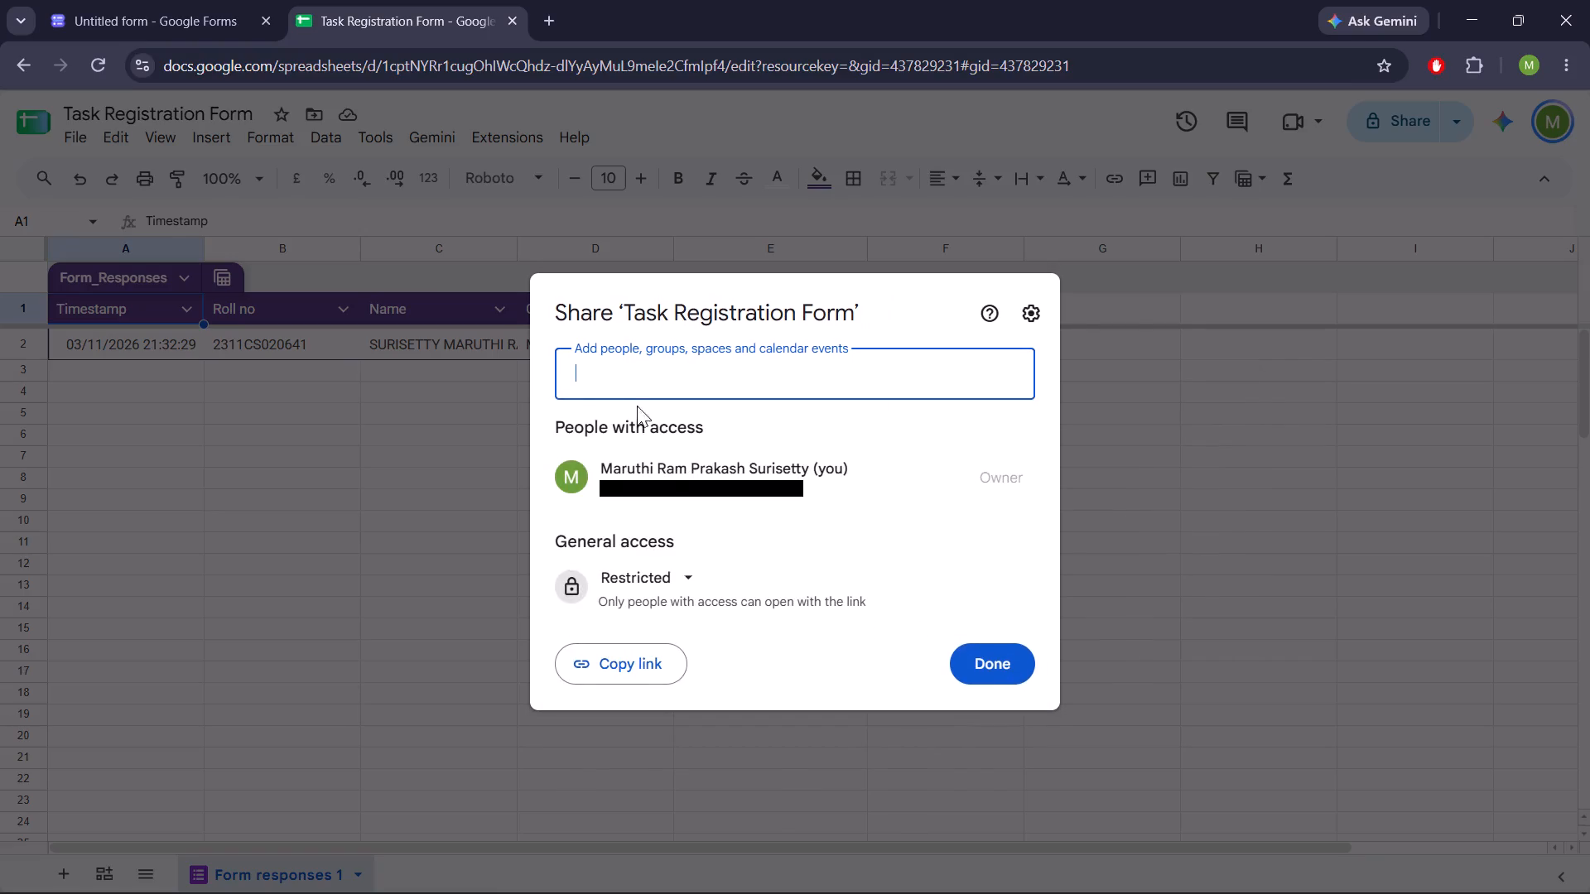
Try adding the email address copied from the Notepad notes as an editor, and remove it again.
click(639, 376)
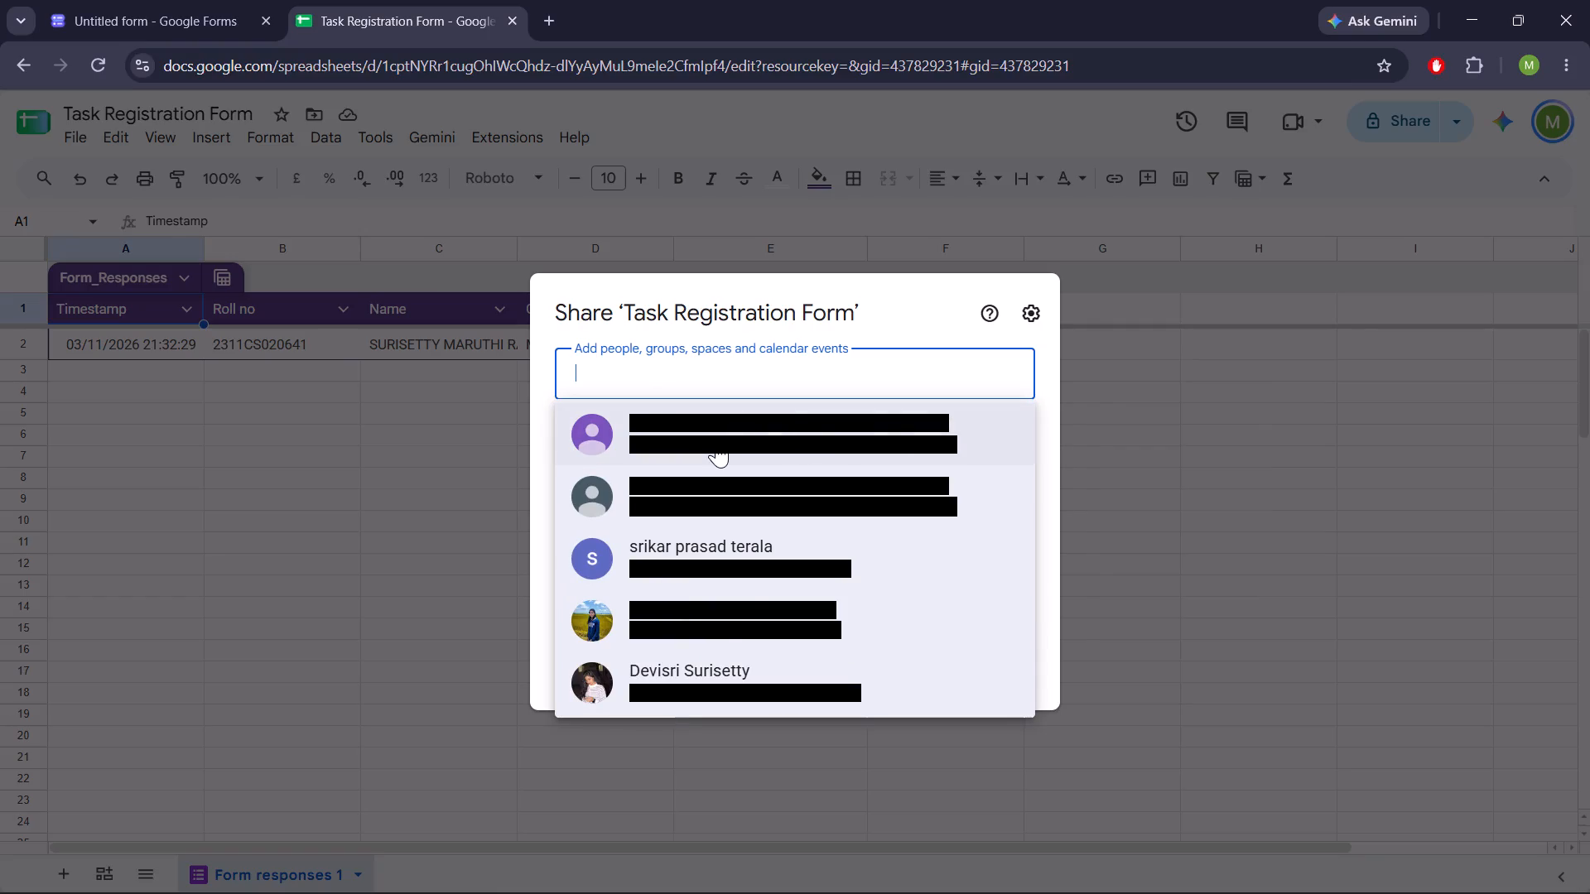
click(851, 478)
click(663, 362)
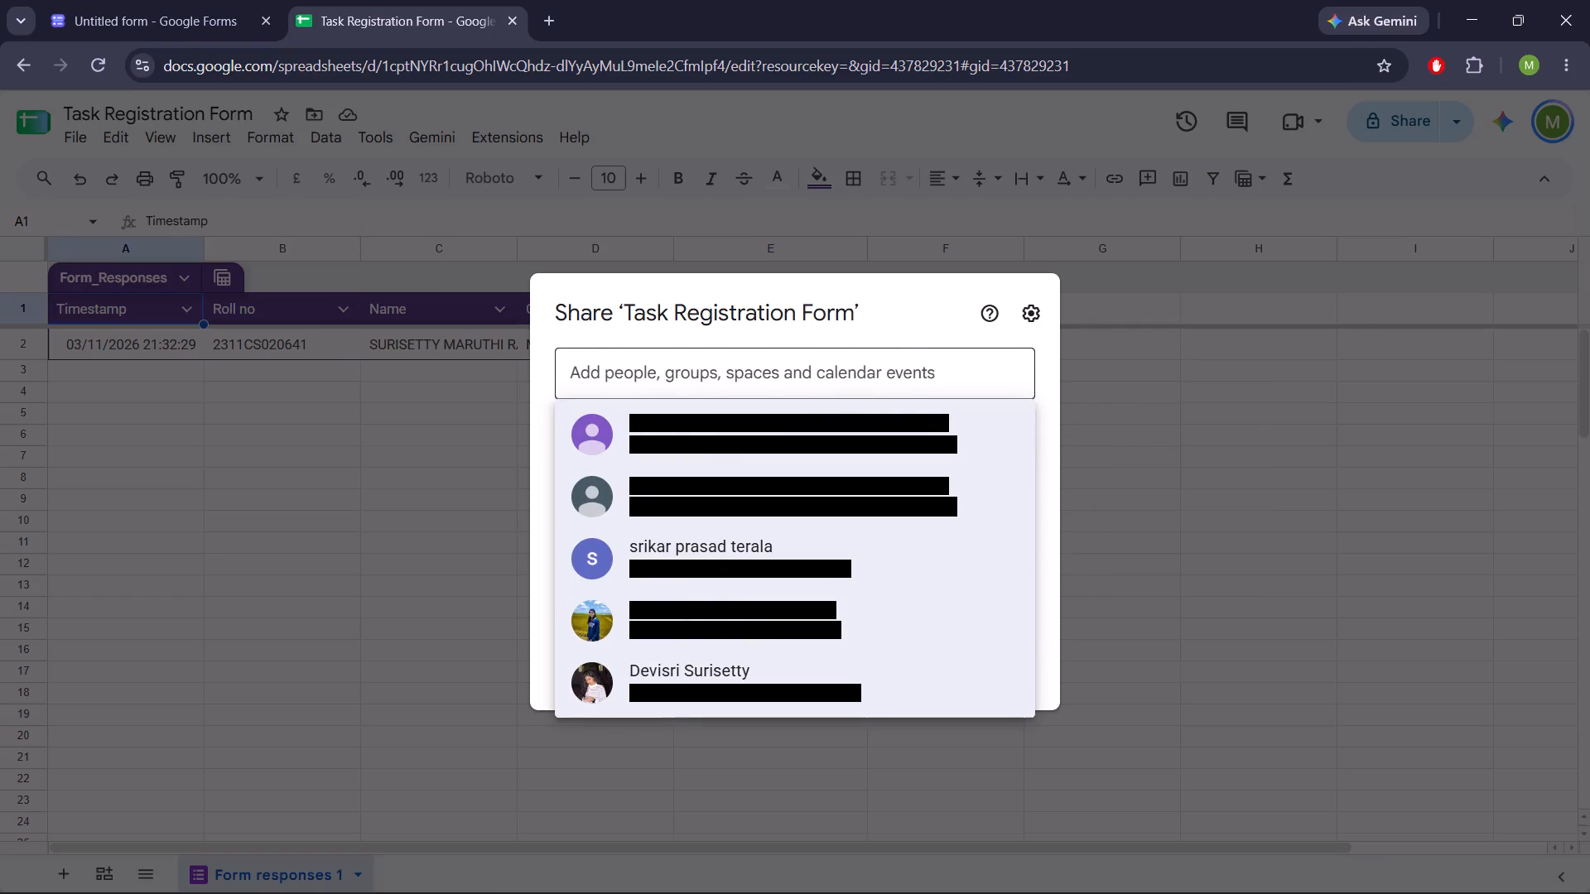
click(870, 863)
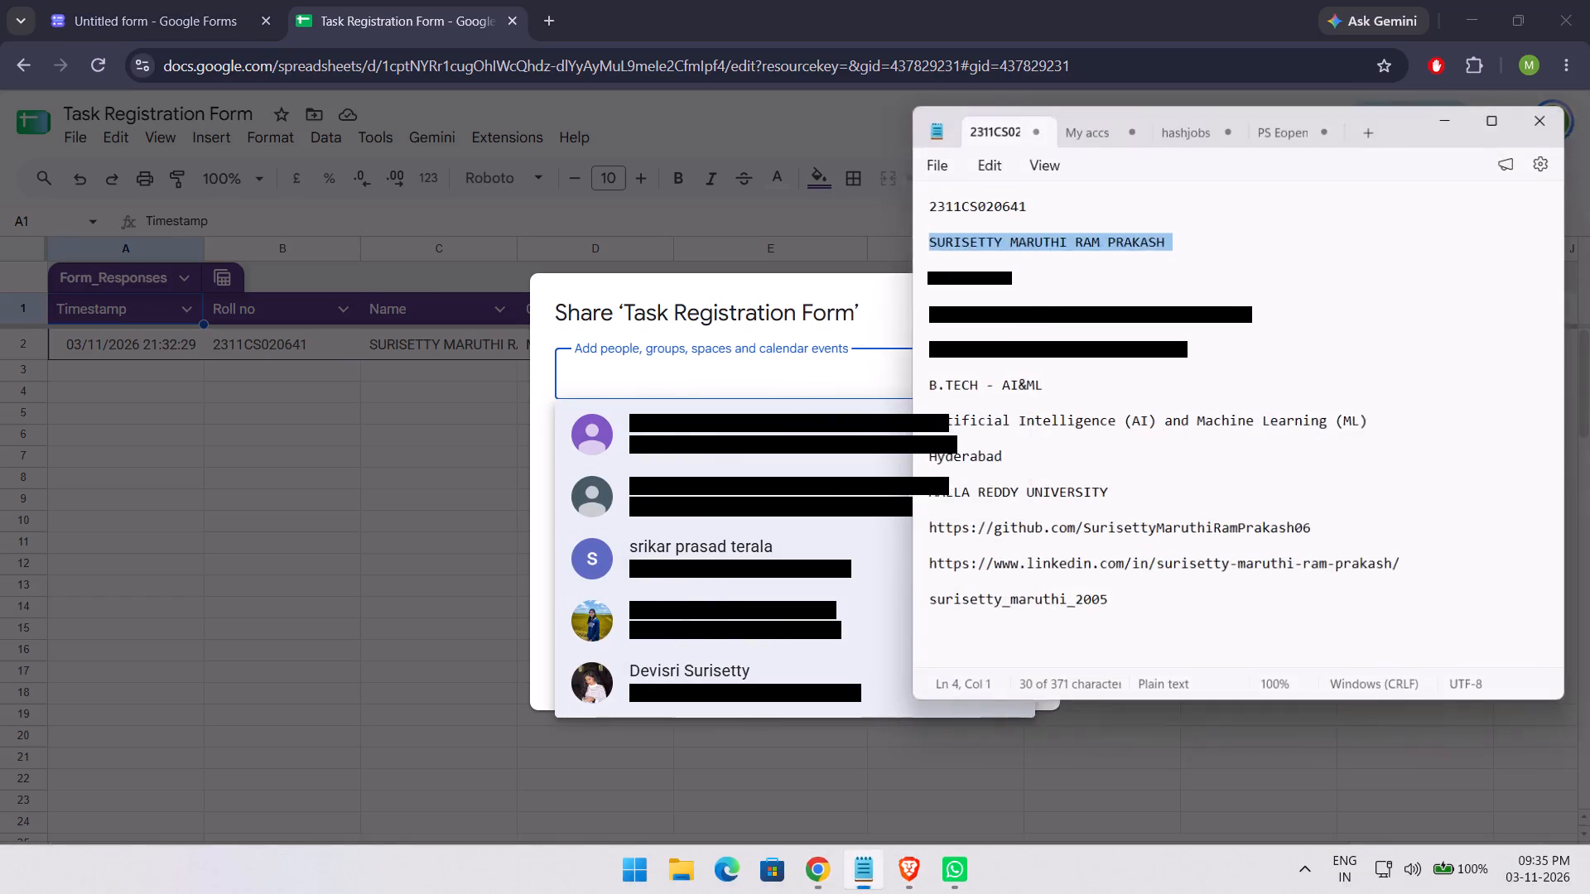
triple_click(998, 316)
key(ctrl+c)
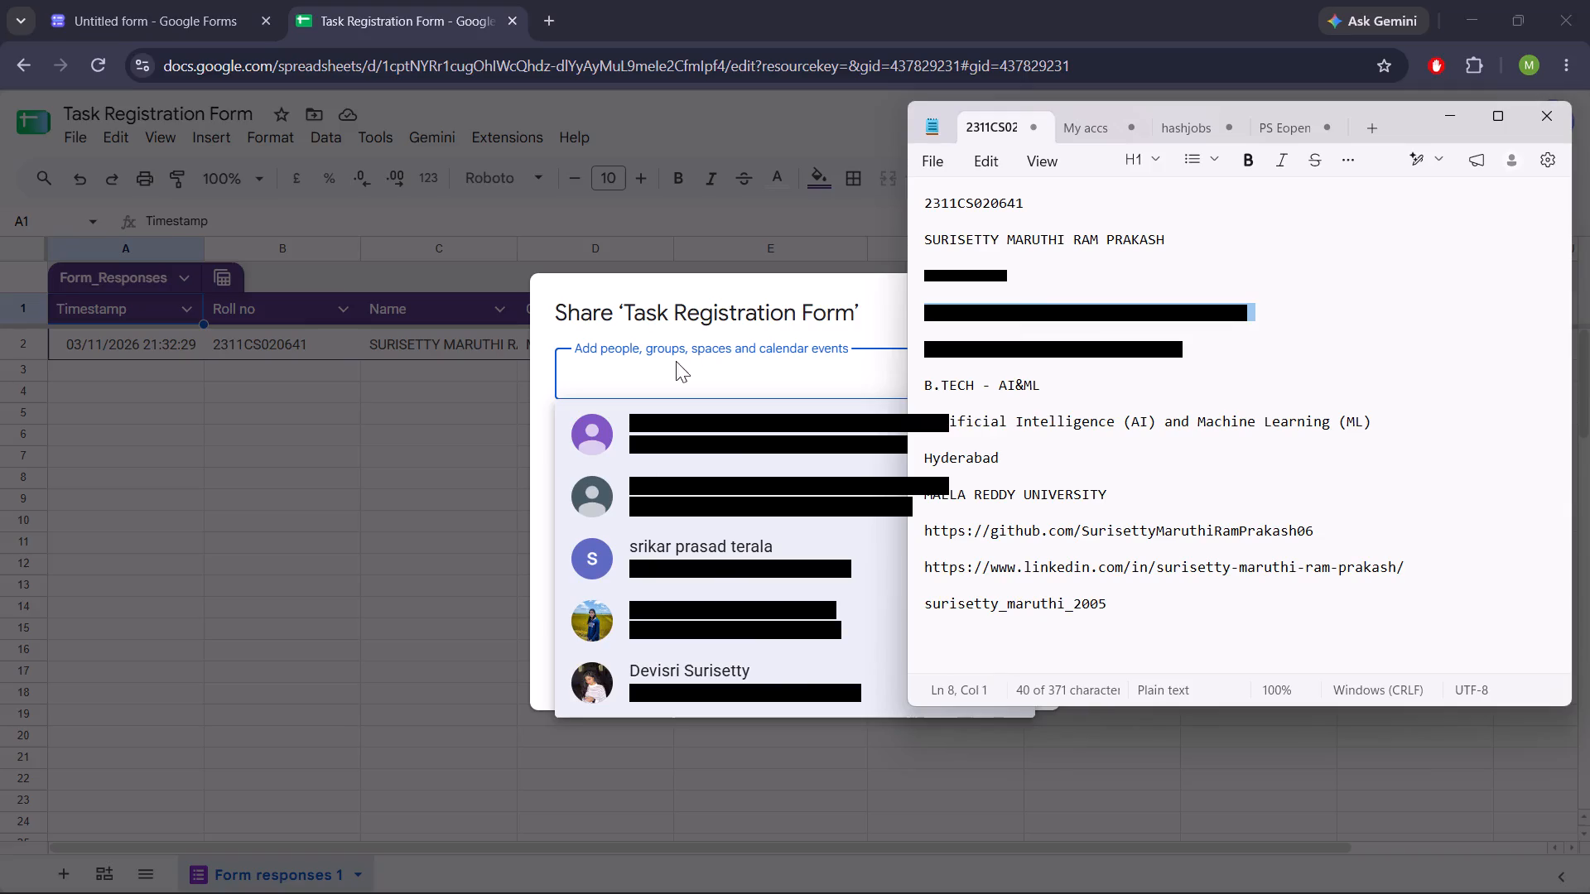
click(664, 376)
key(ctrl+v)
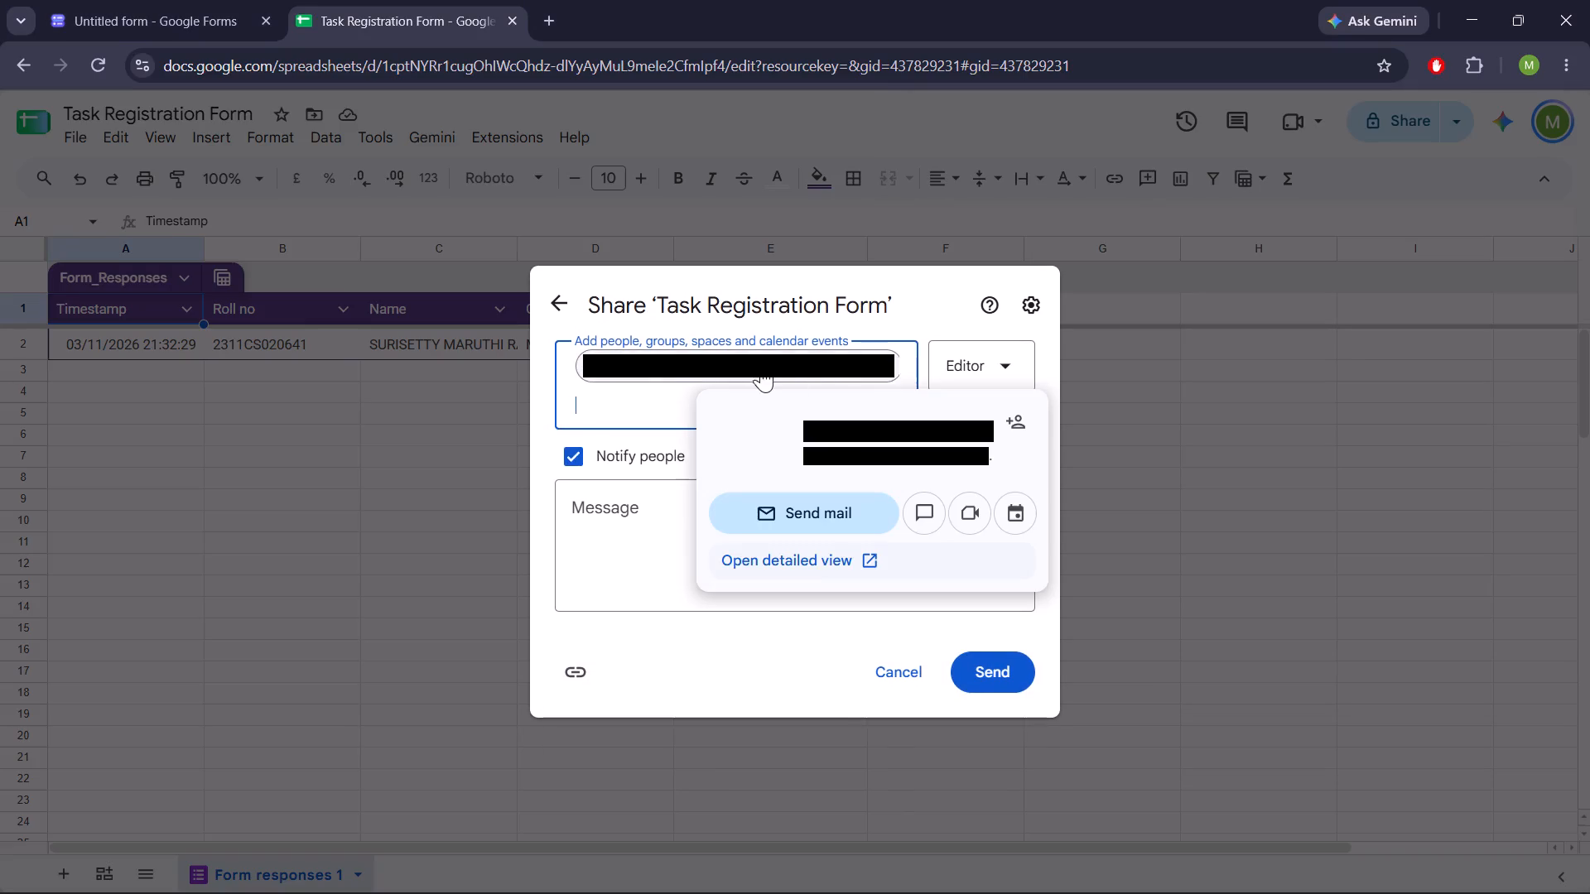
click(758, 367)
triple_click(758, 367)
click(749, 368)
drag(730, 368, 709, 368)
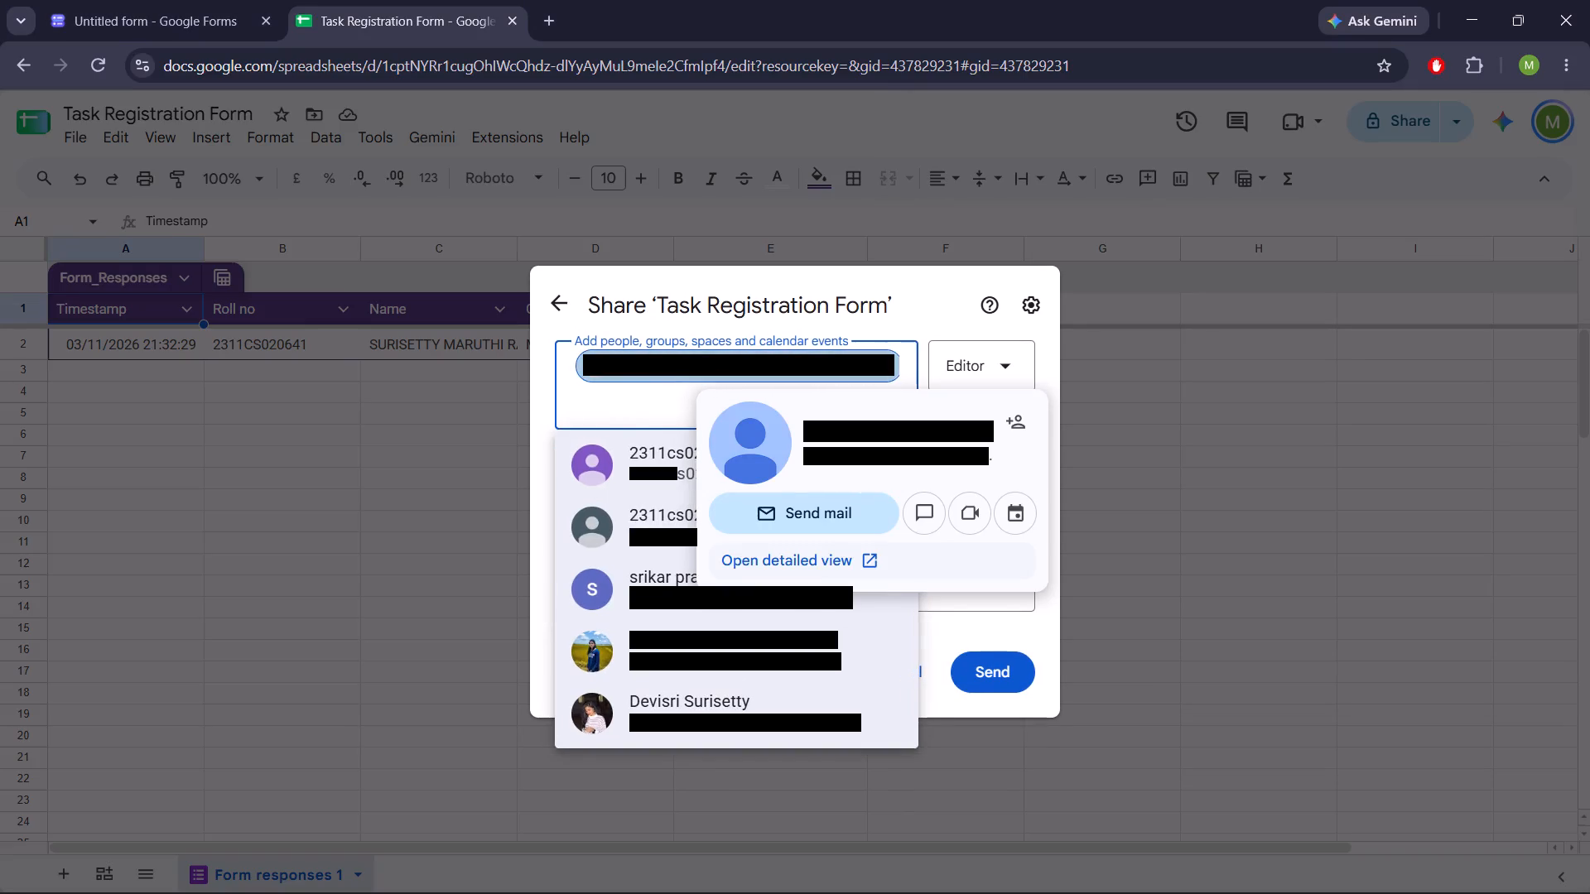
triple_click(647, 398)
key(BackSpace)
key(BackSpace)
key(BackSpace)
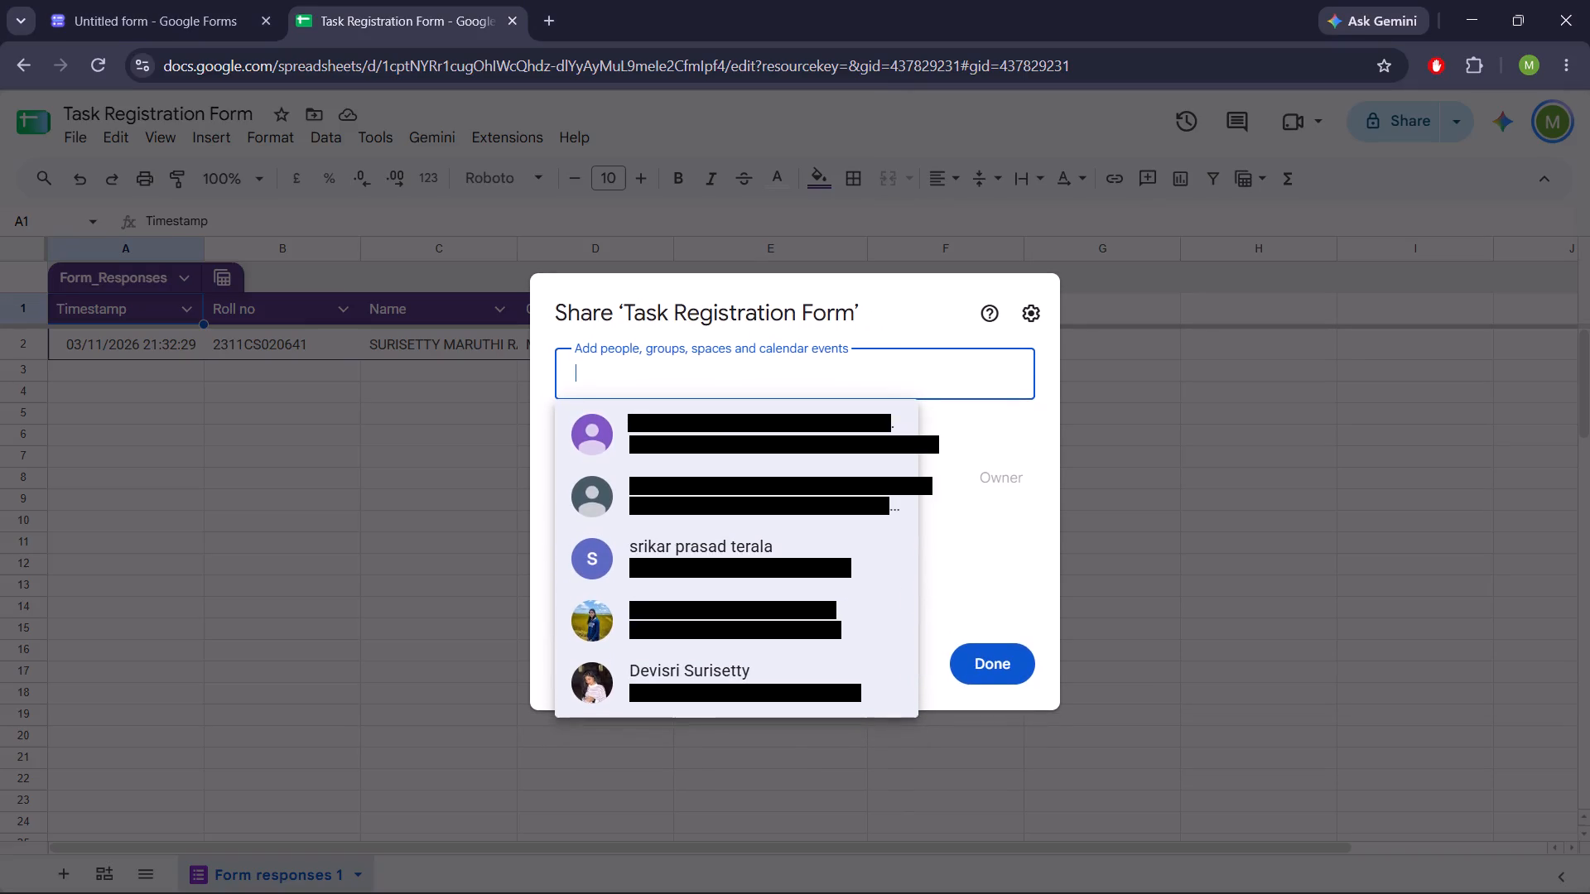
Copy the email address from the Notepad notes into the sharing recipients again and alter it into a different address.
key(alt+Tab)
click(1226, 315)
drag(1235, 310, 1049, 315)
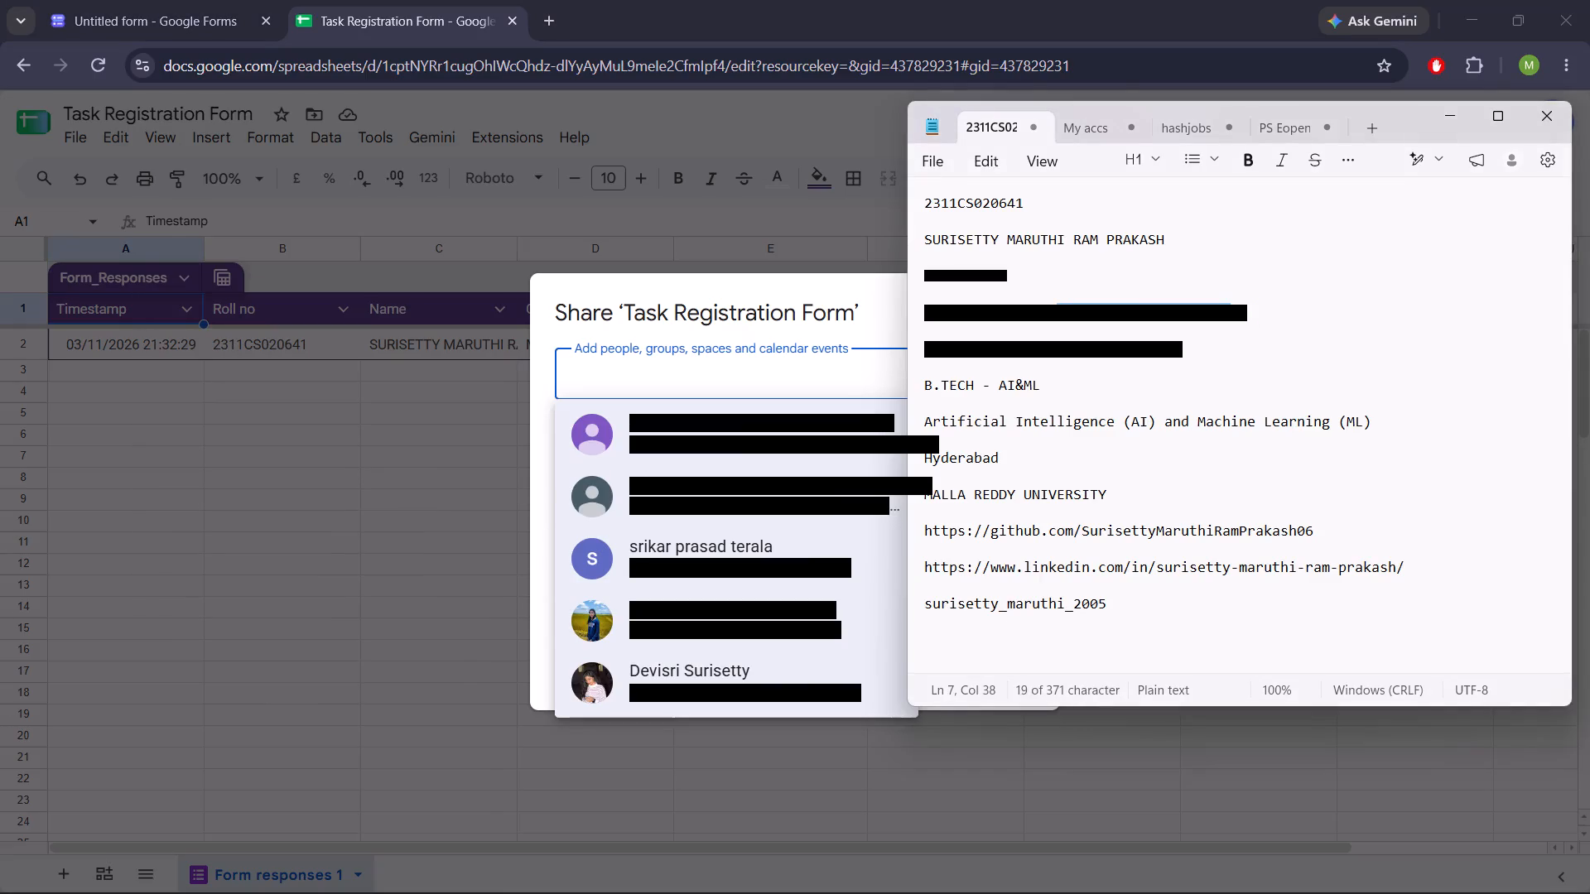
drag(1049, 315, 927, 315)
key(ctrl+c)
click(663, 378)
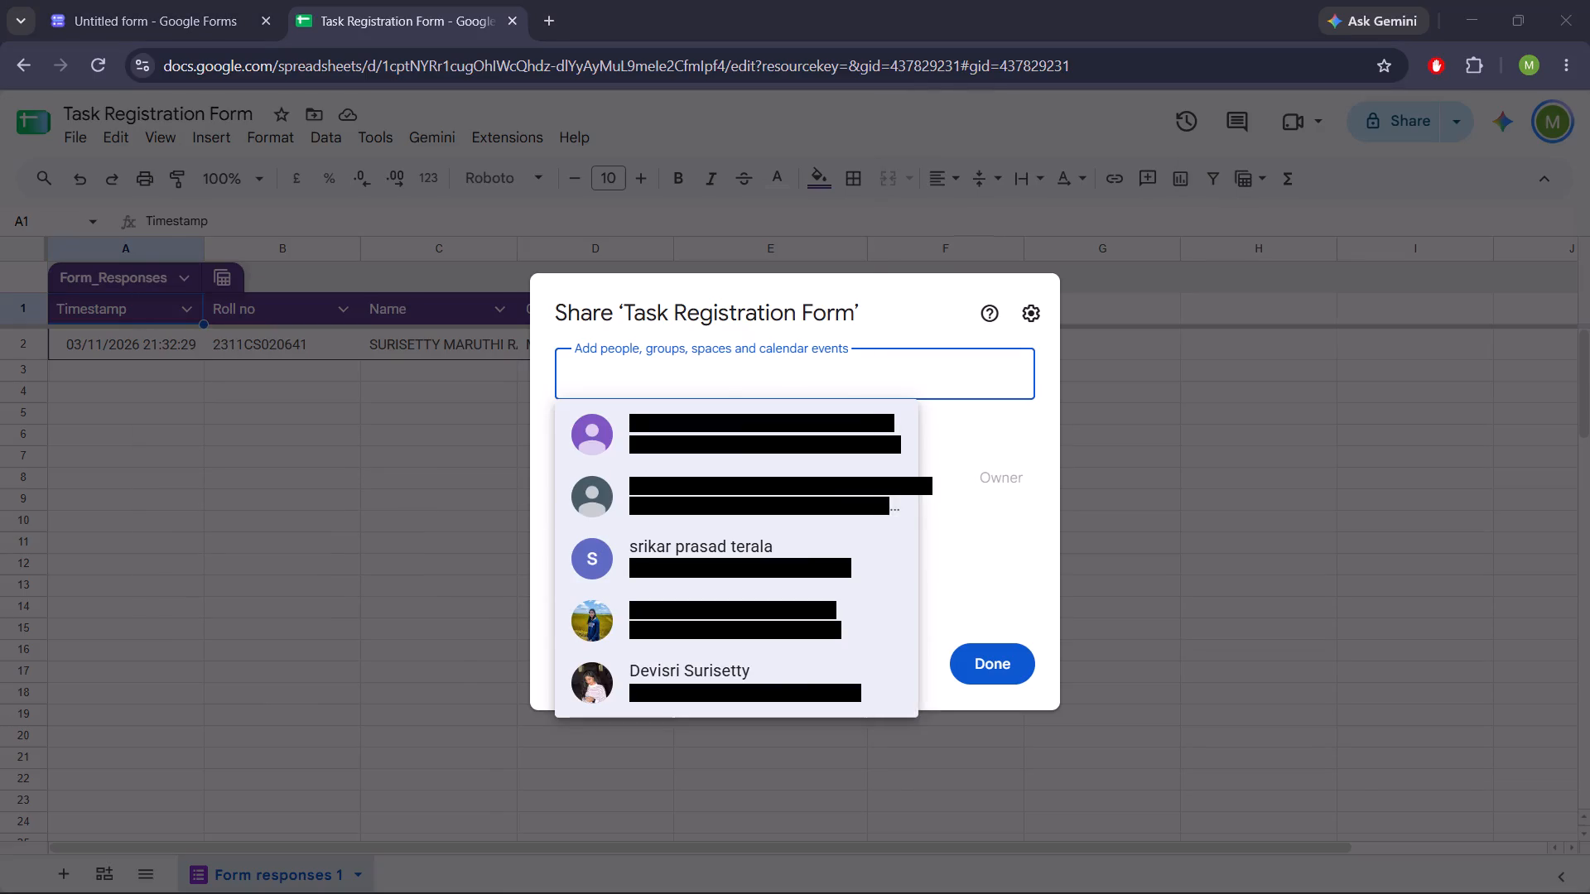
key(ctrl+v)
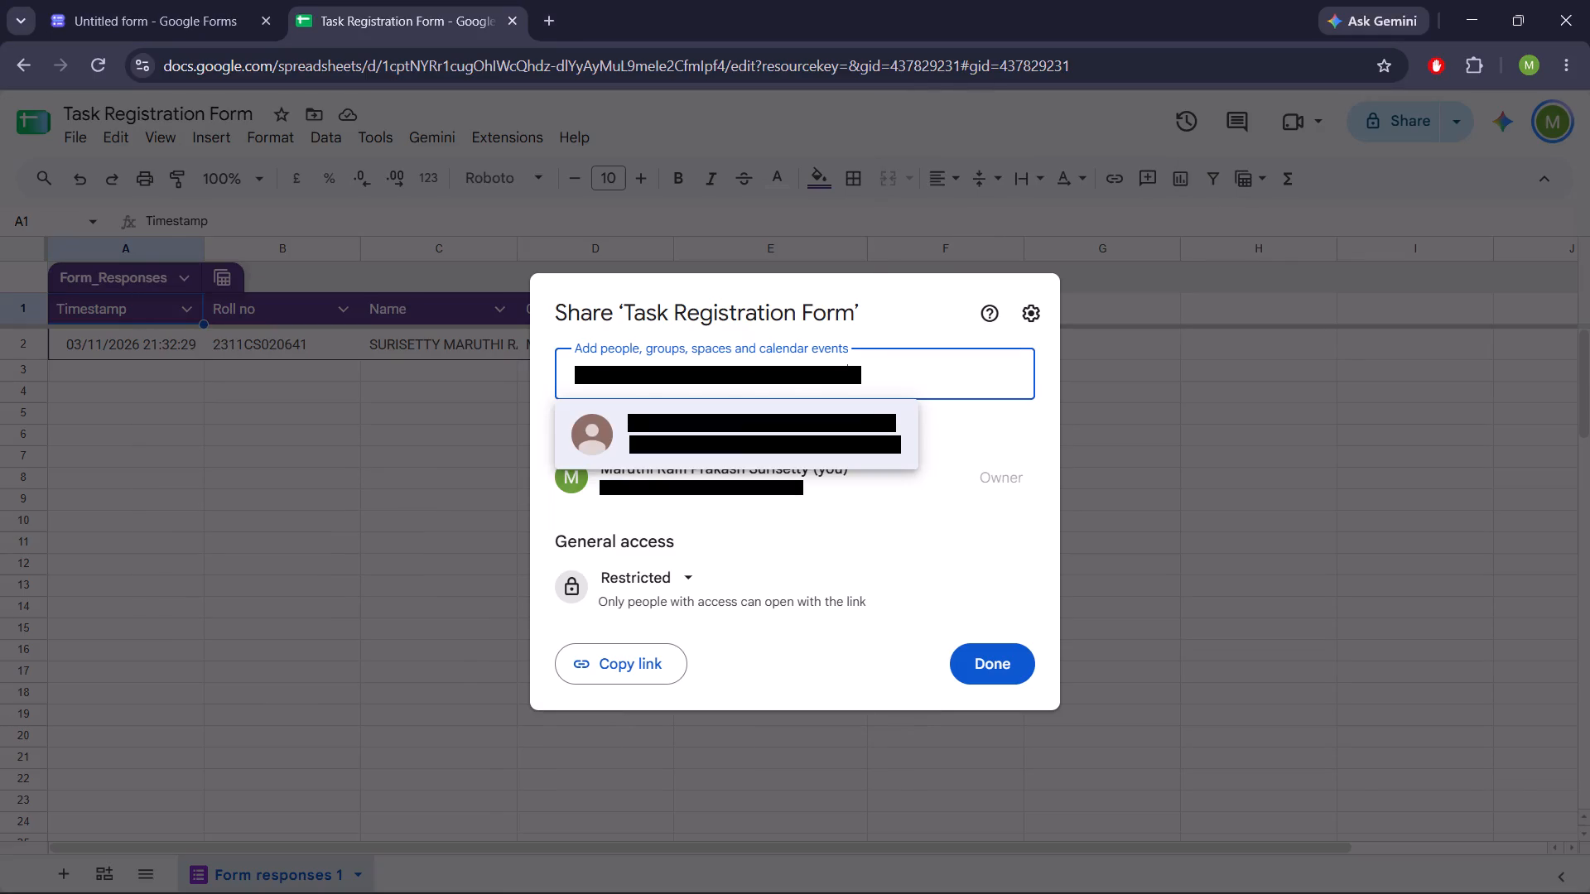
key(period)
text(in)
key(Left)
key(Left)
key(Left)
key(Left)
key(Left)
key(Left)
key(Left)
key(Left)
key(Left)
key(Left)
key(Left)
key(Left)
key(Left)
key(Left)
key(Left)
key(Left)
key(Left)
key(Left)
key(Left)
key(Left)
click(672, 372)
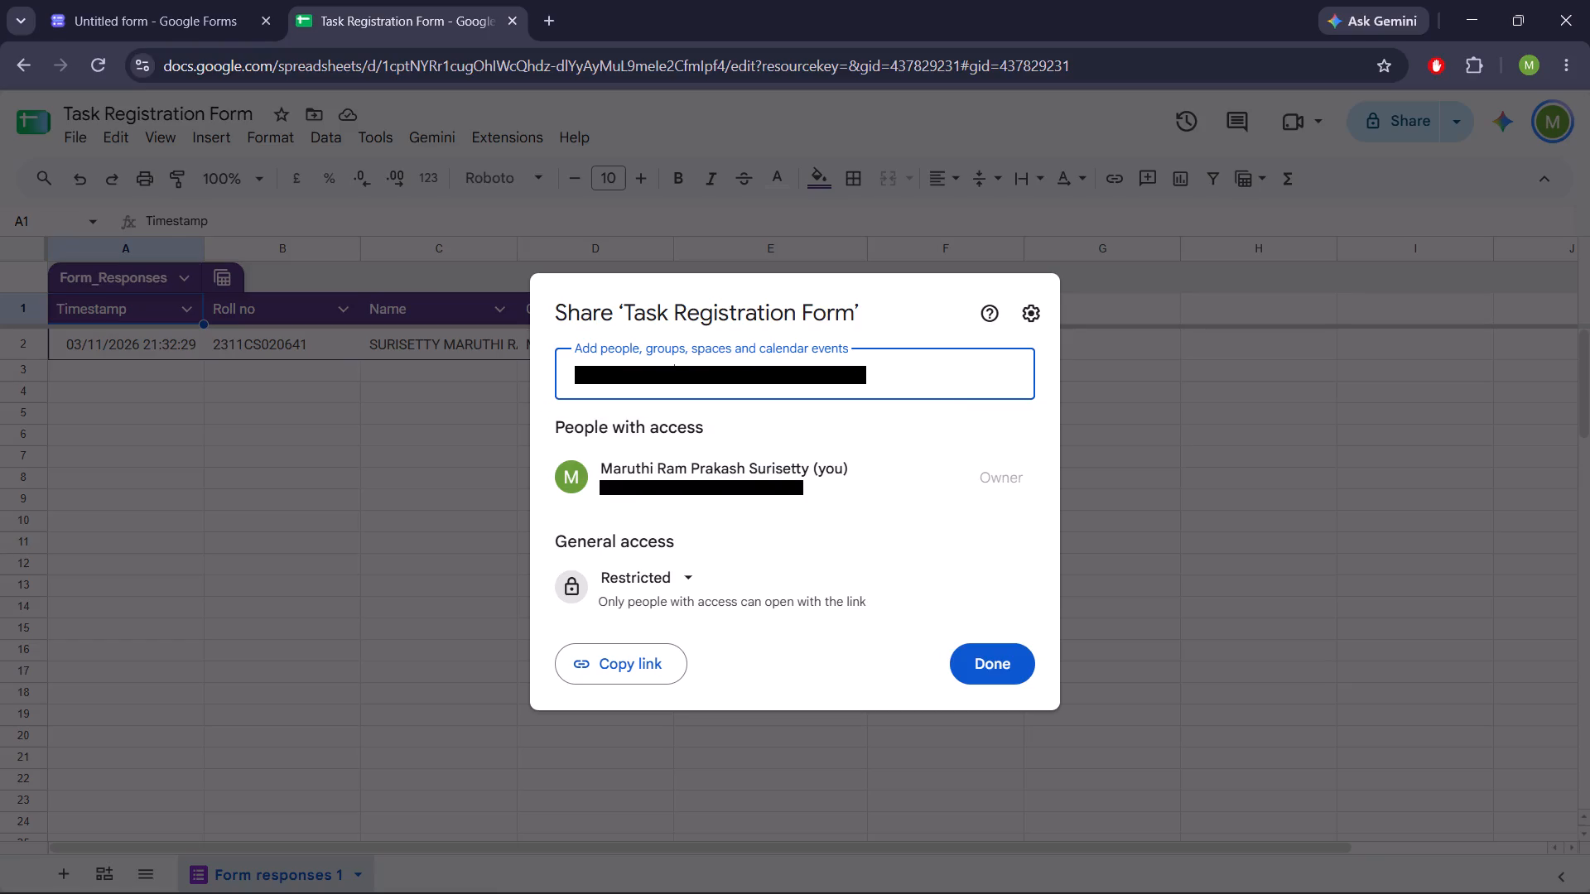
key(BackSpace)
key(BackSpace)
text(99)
Check the general access choices, leave access as Restricted and close sharing without inviting anyone.
click(664, 567)
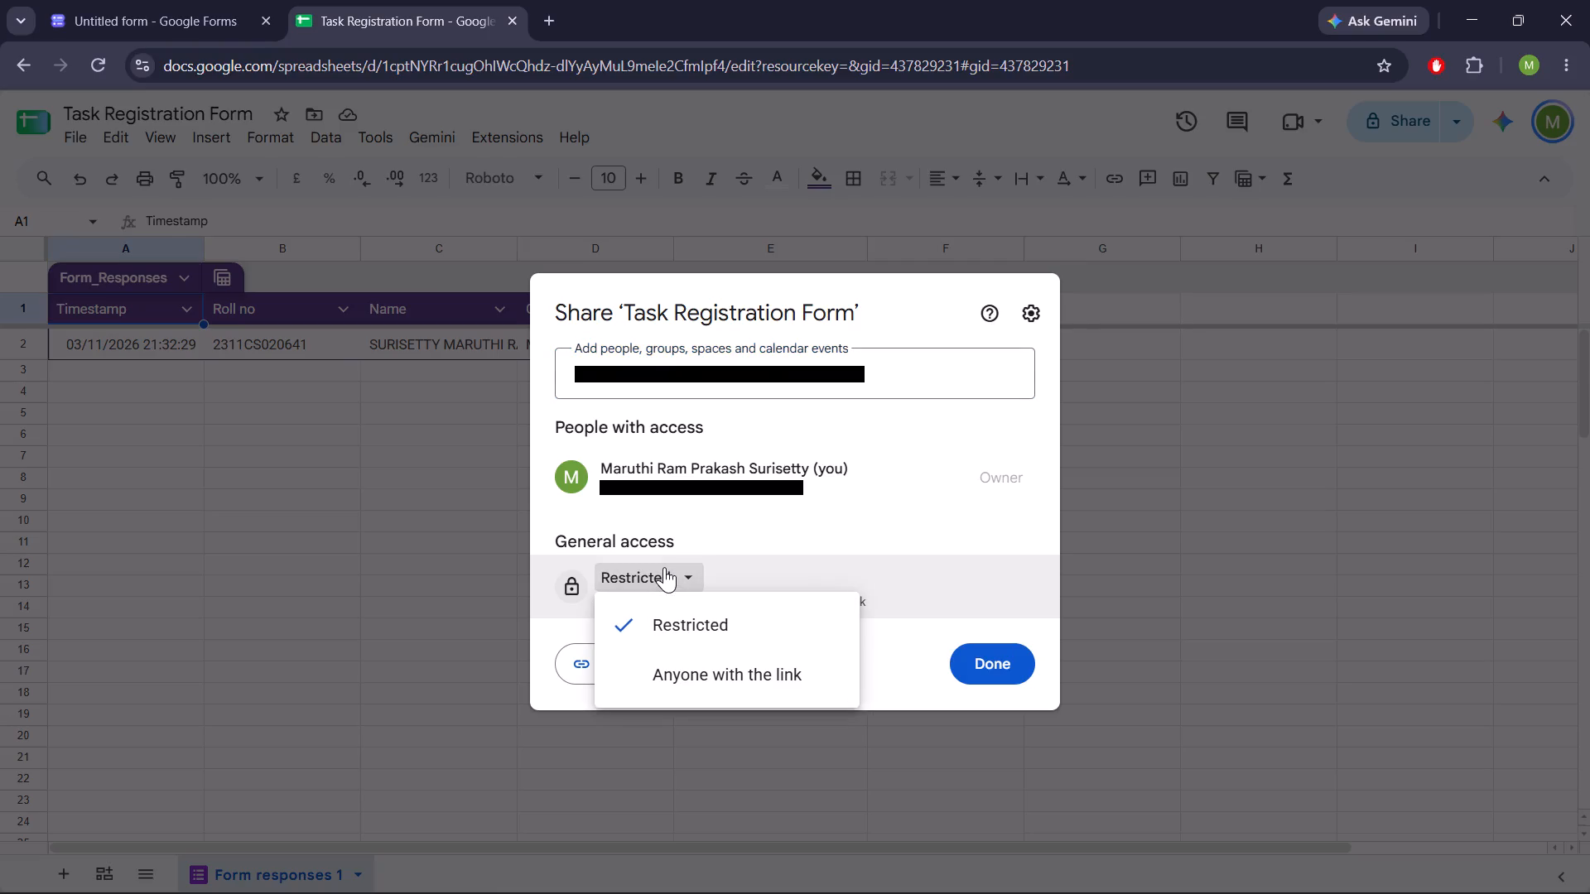
click(669, 570)
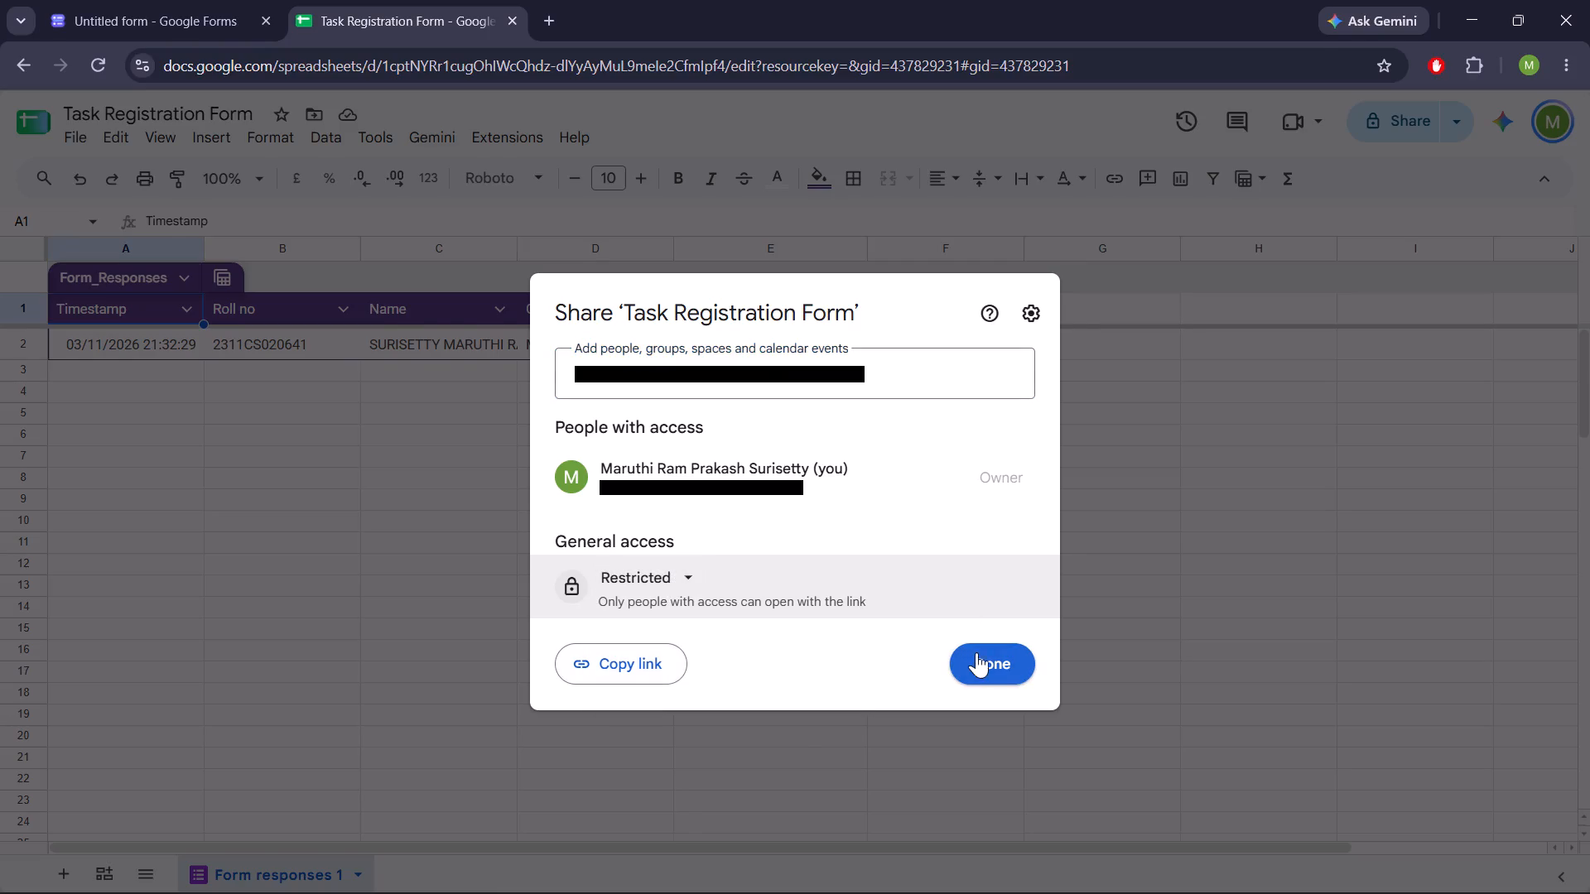
click(992, 655)
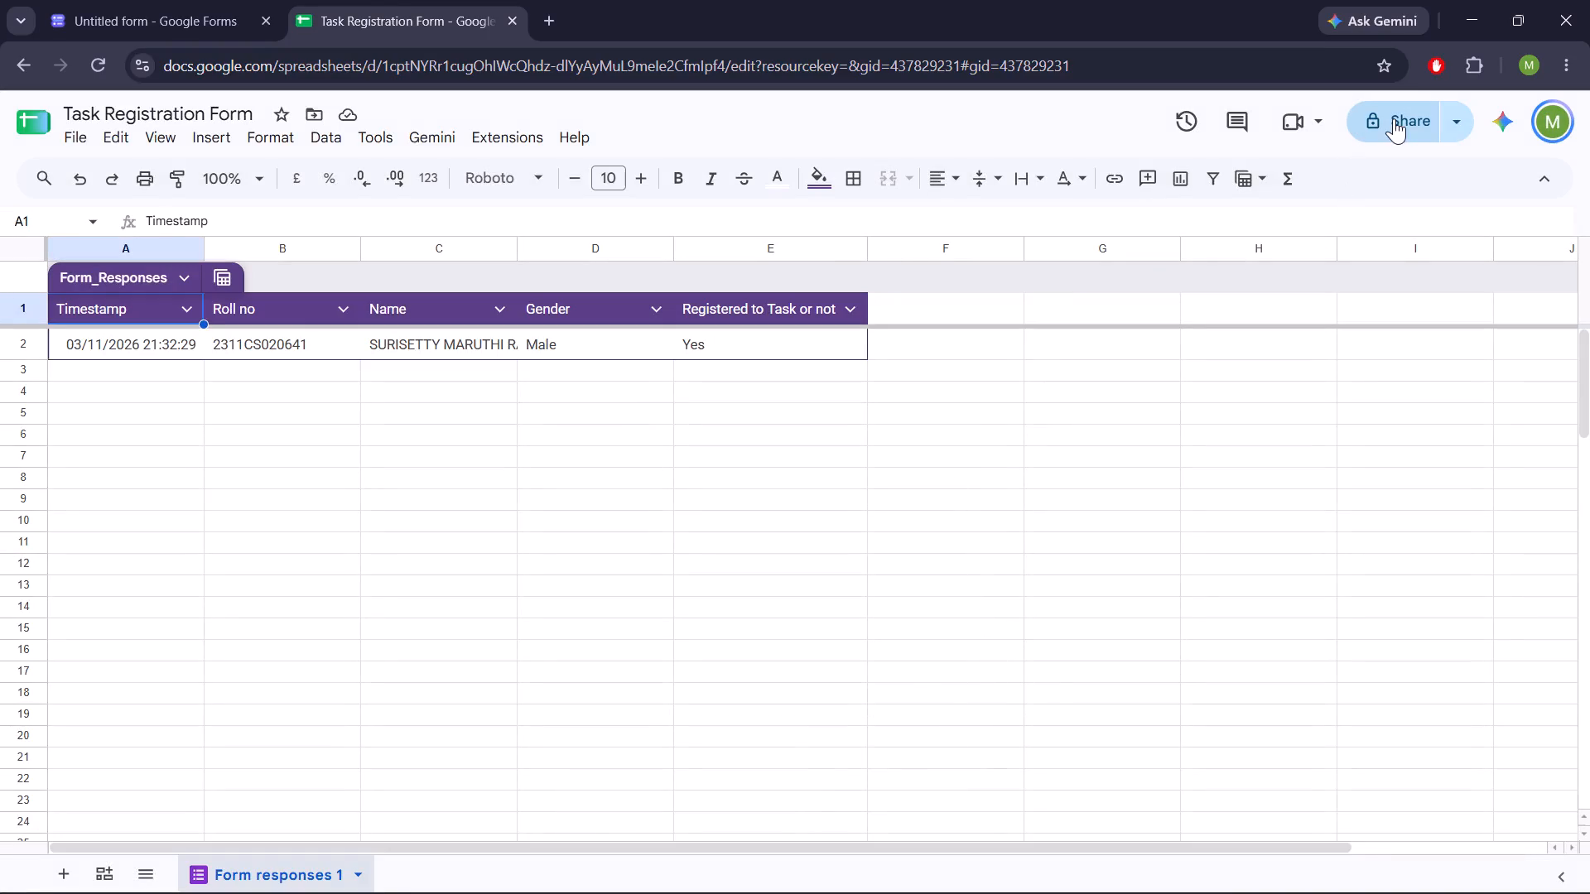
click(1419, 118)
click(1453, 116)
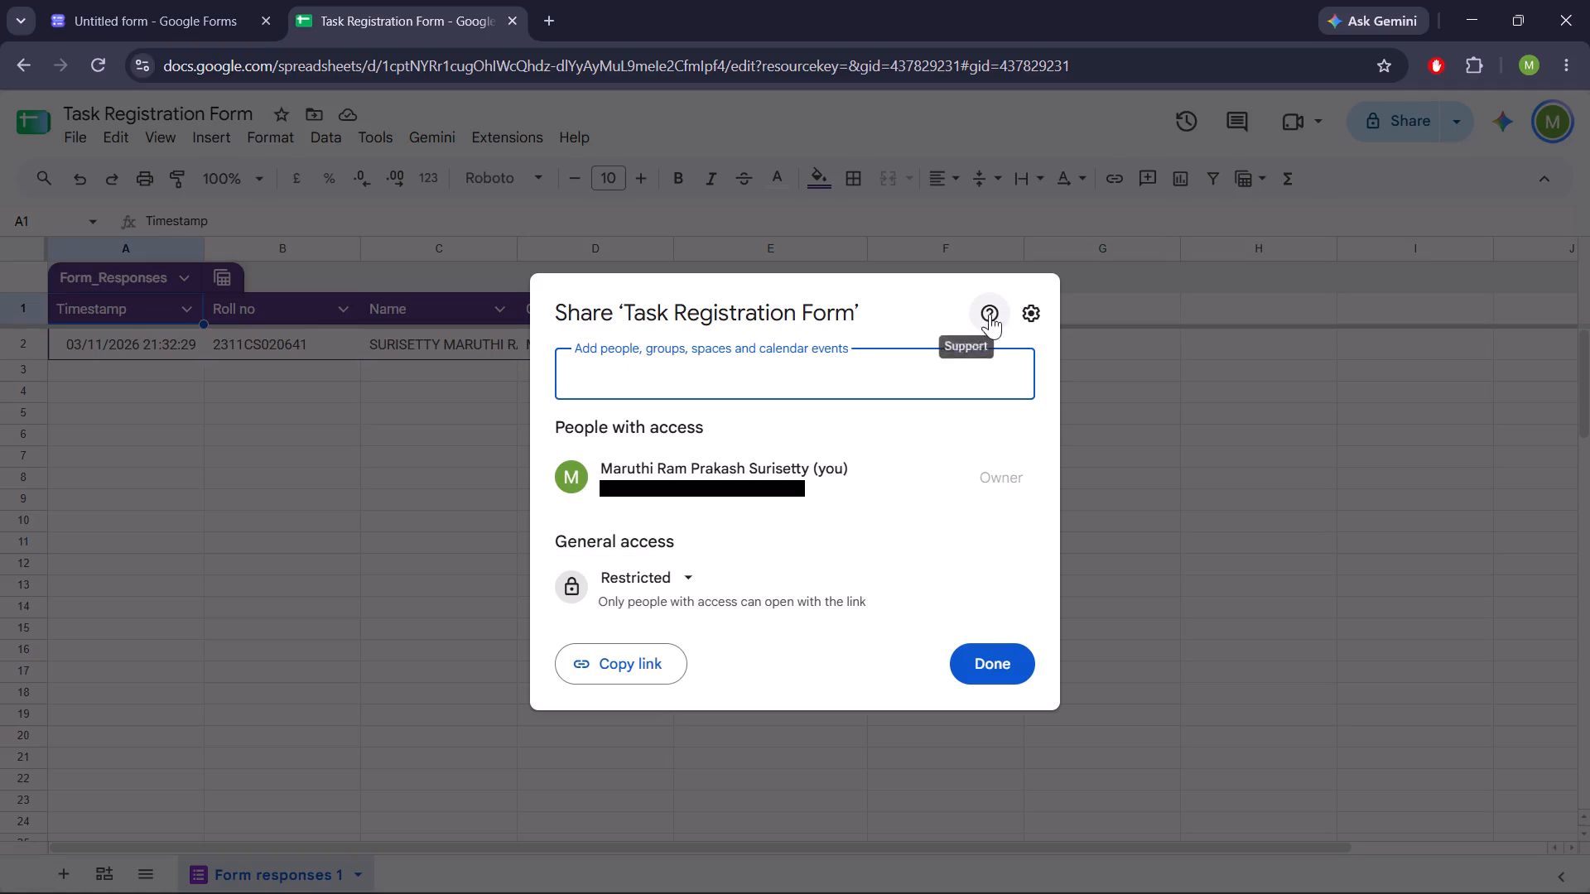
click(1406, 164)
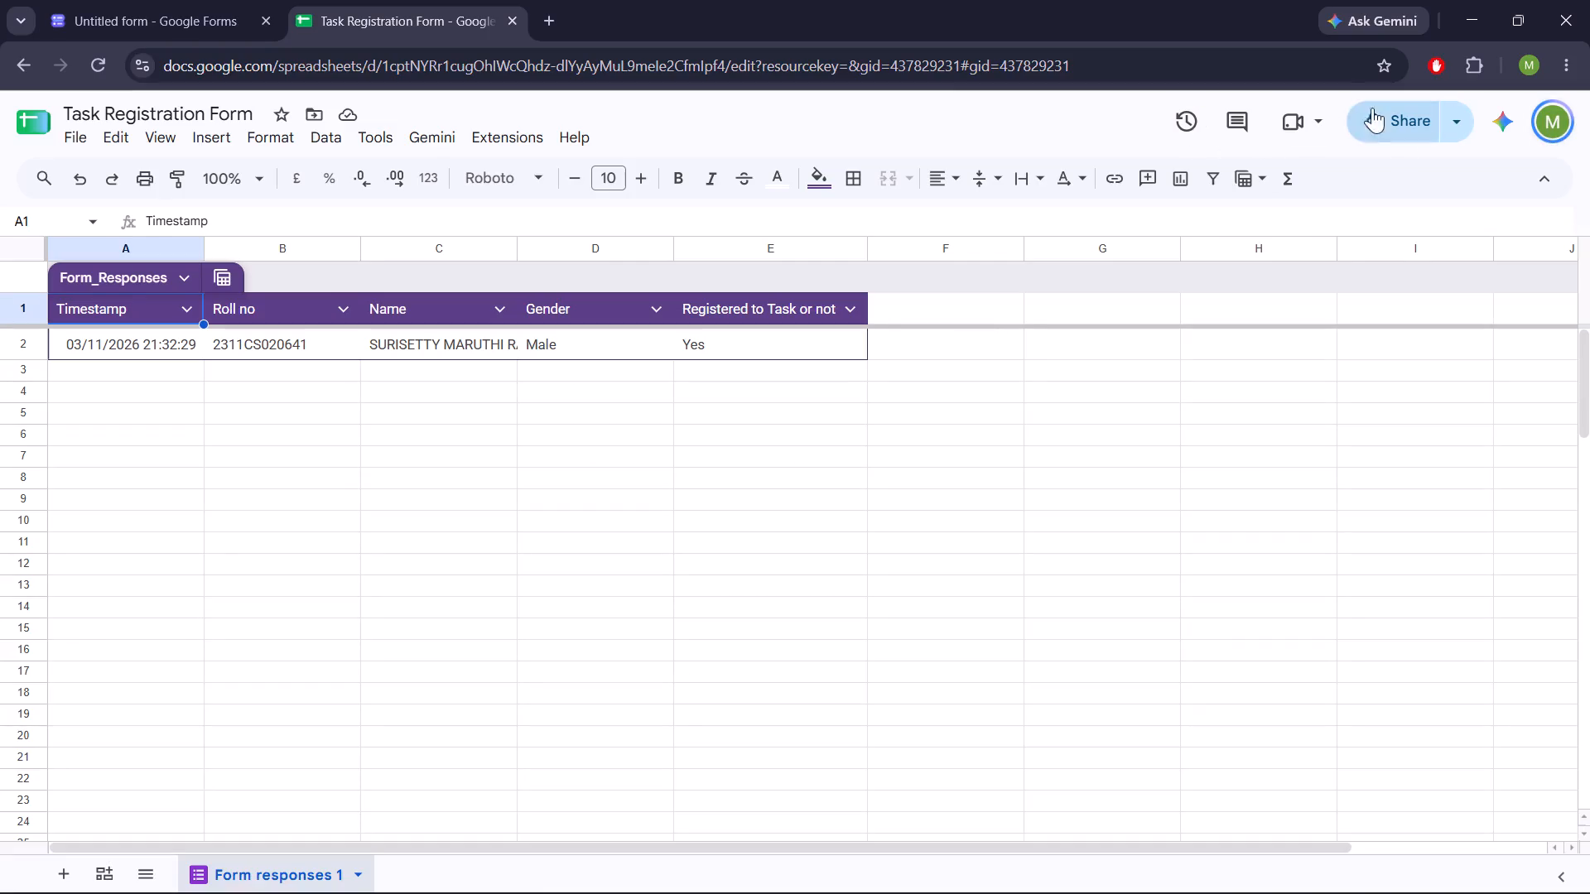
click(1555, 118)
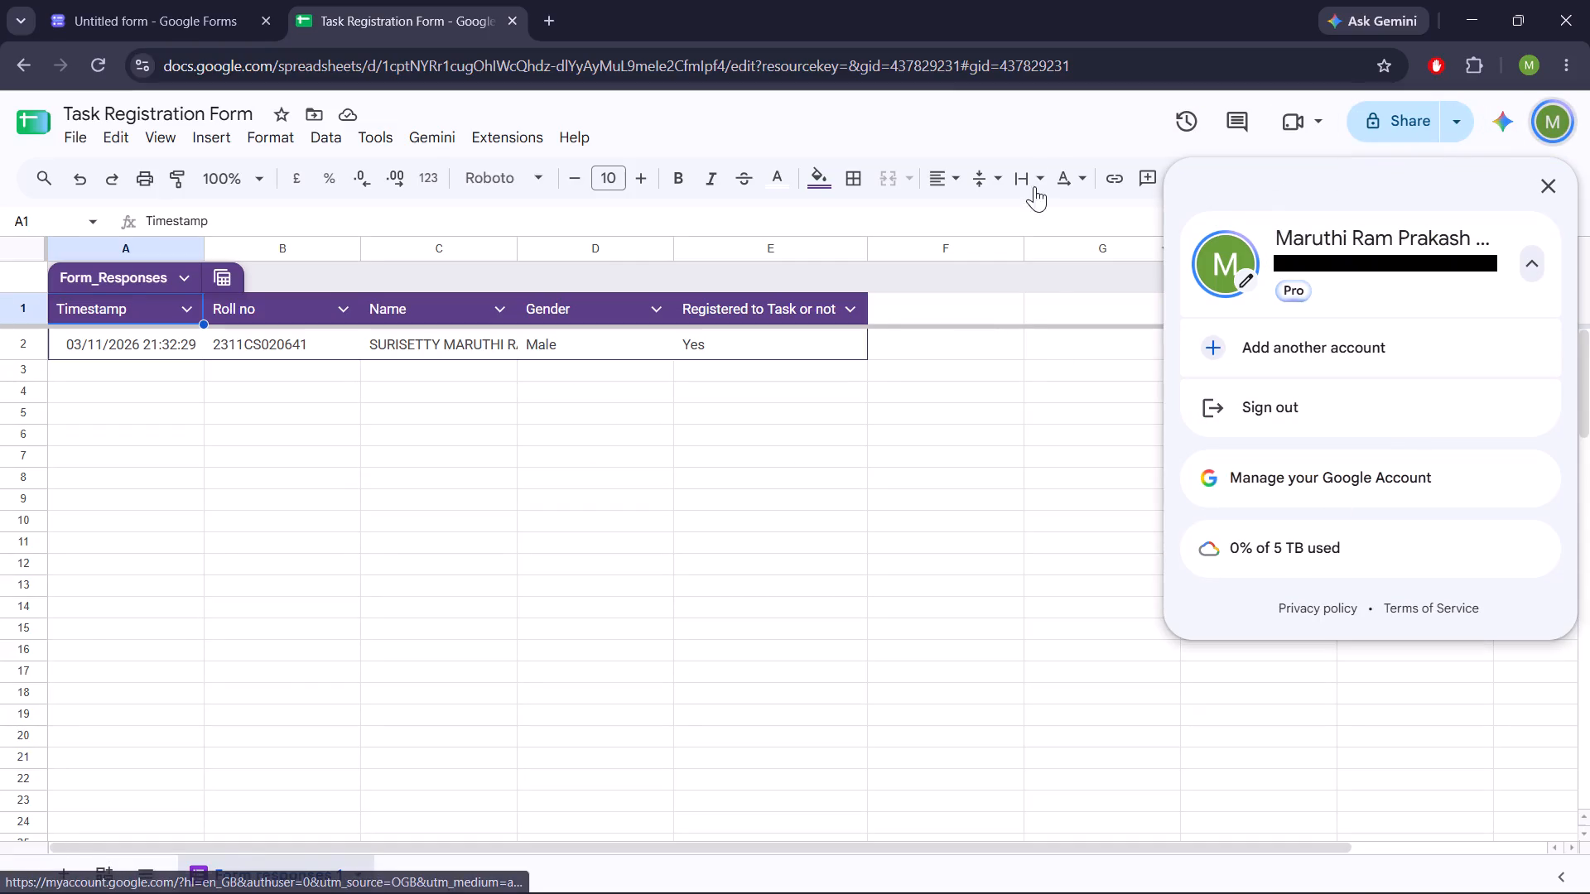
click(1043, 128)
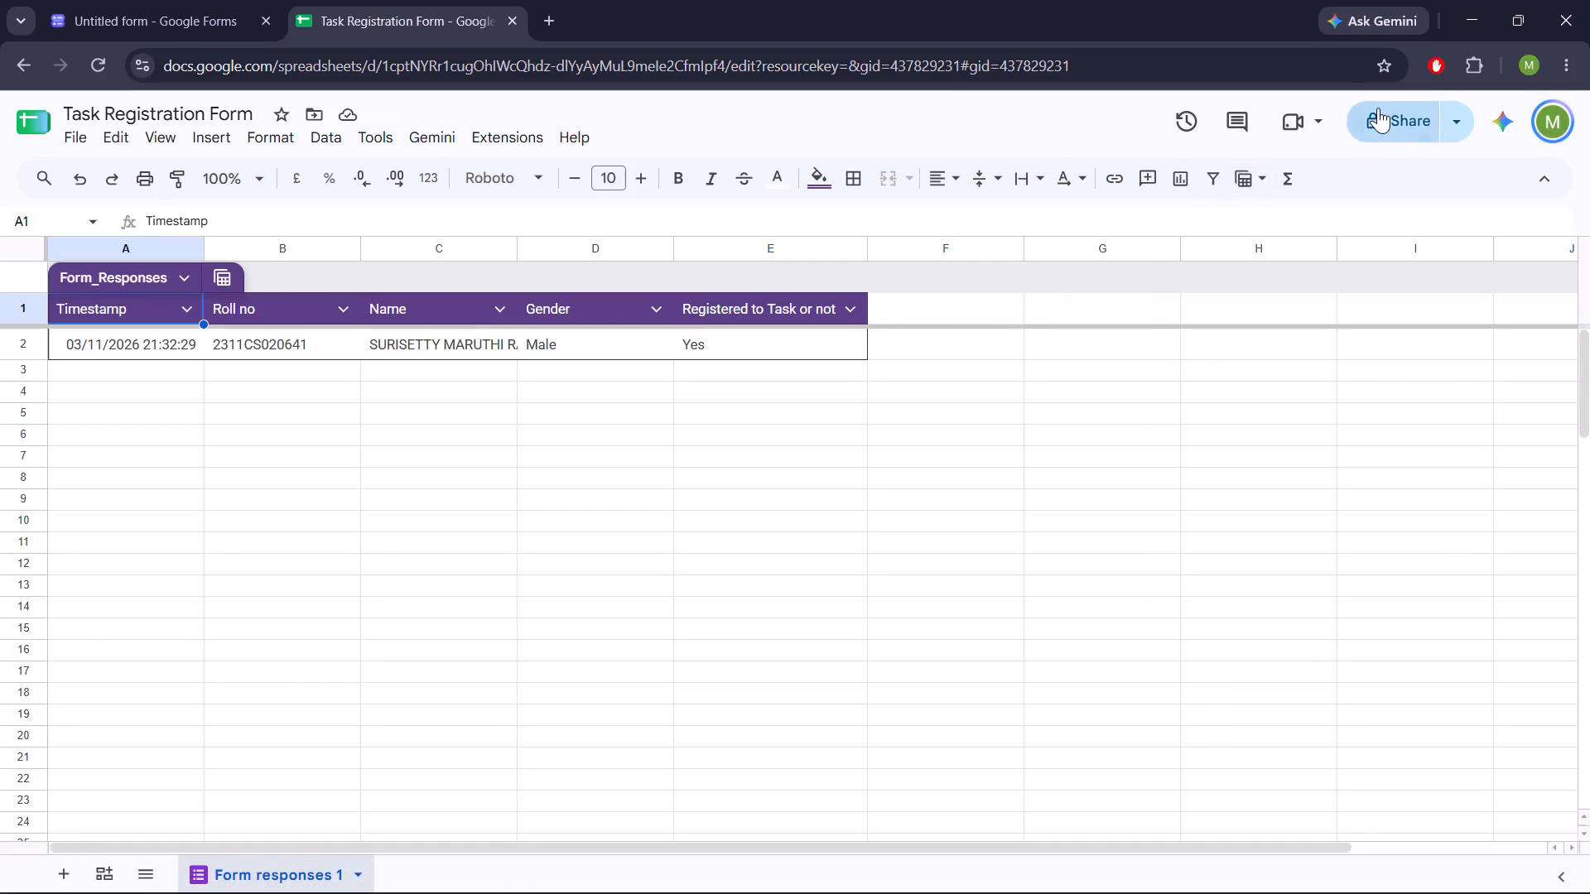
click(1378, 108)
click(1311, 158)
Go to the Sheets home page and reopen the "Task Registration Form" spreadsheet.
click(29, 128)
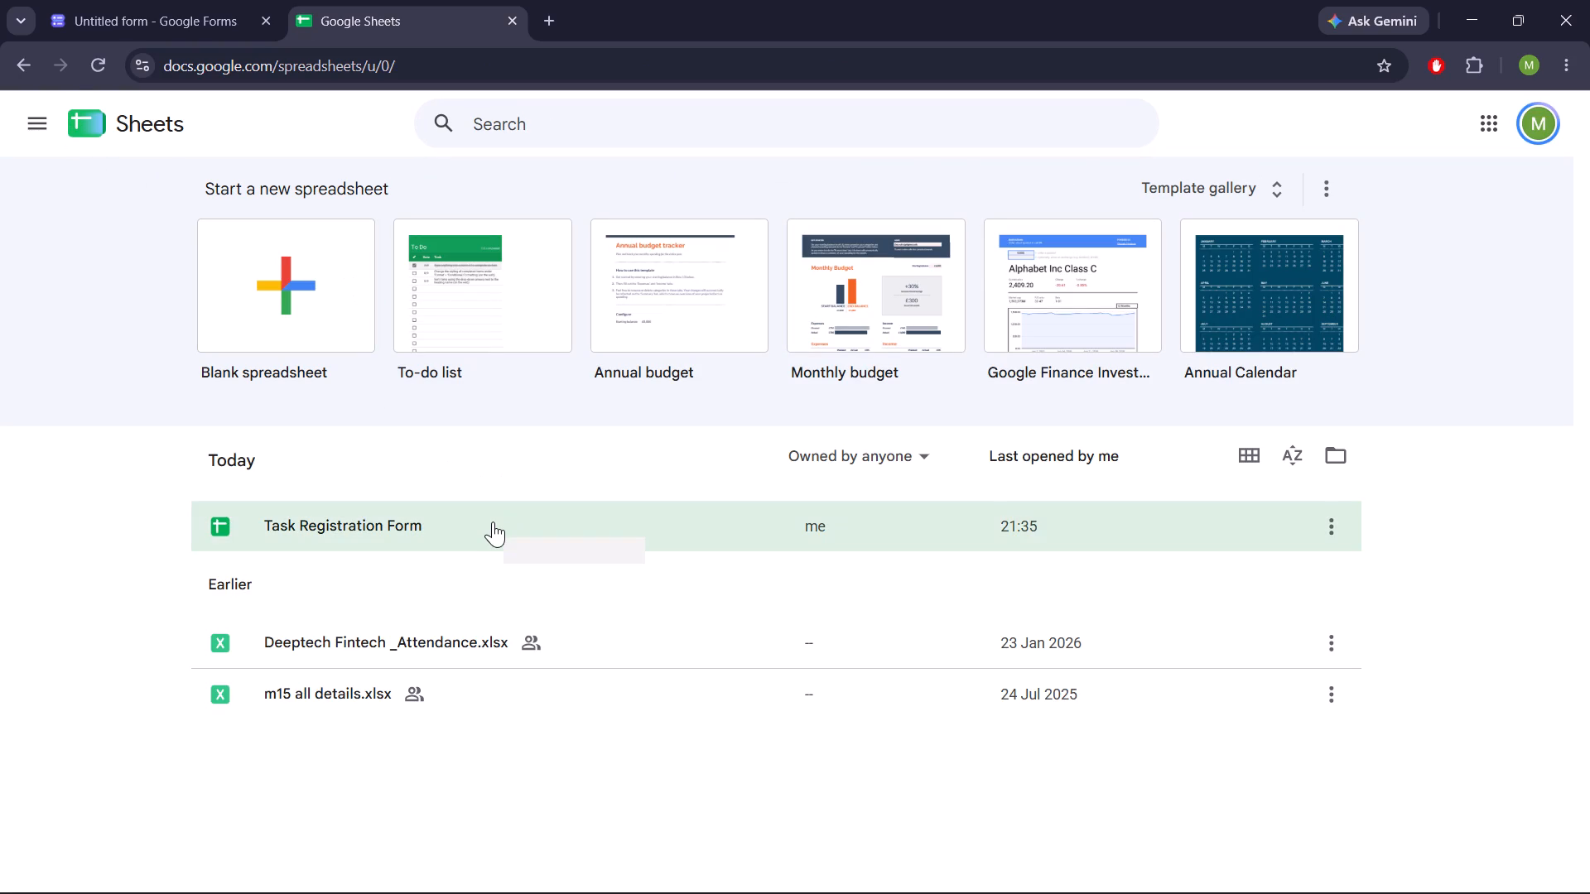
click(493, 521)
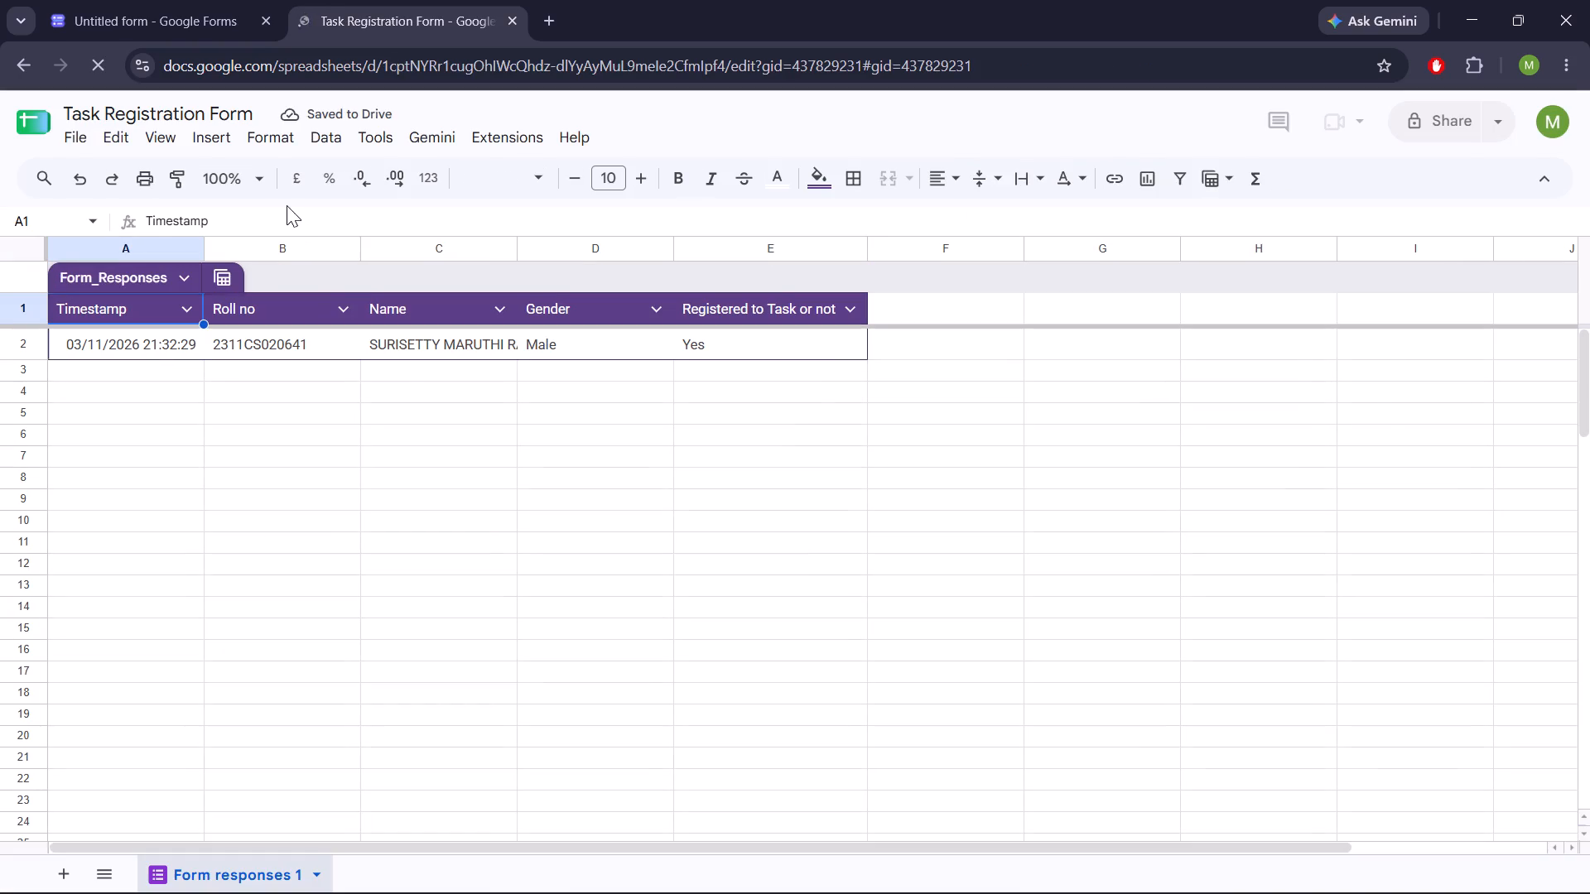
Return to the responses page of the "Untitled form".
click(146, 0)
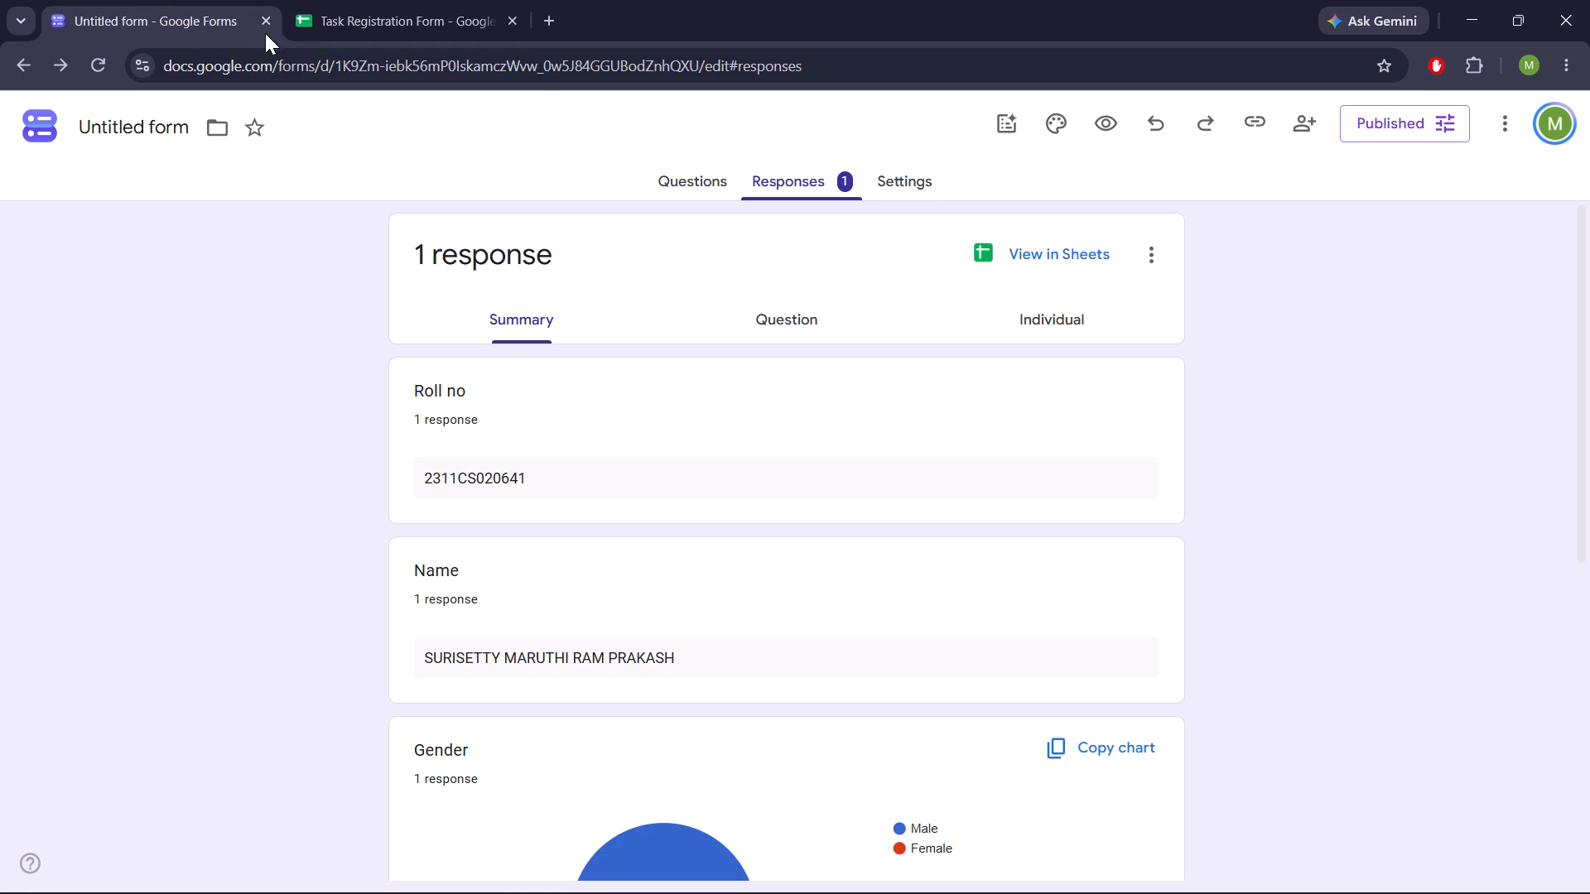
Go back to the Forms home page and reopen the "Untitled form" from the recent forms.
click(30, 52)
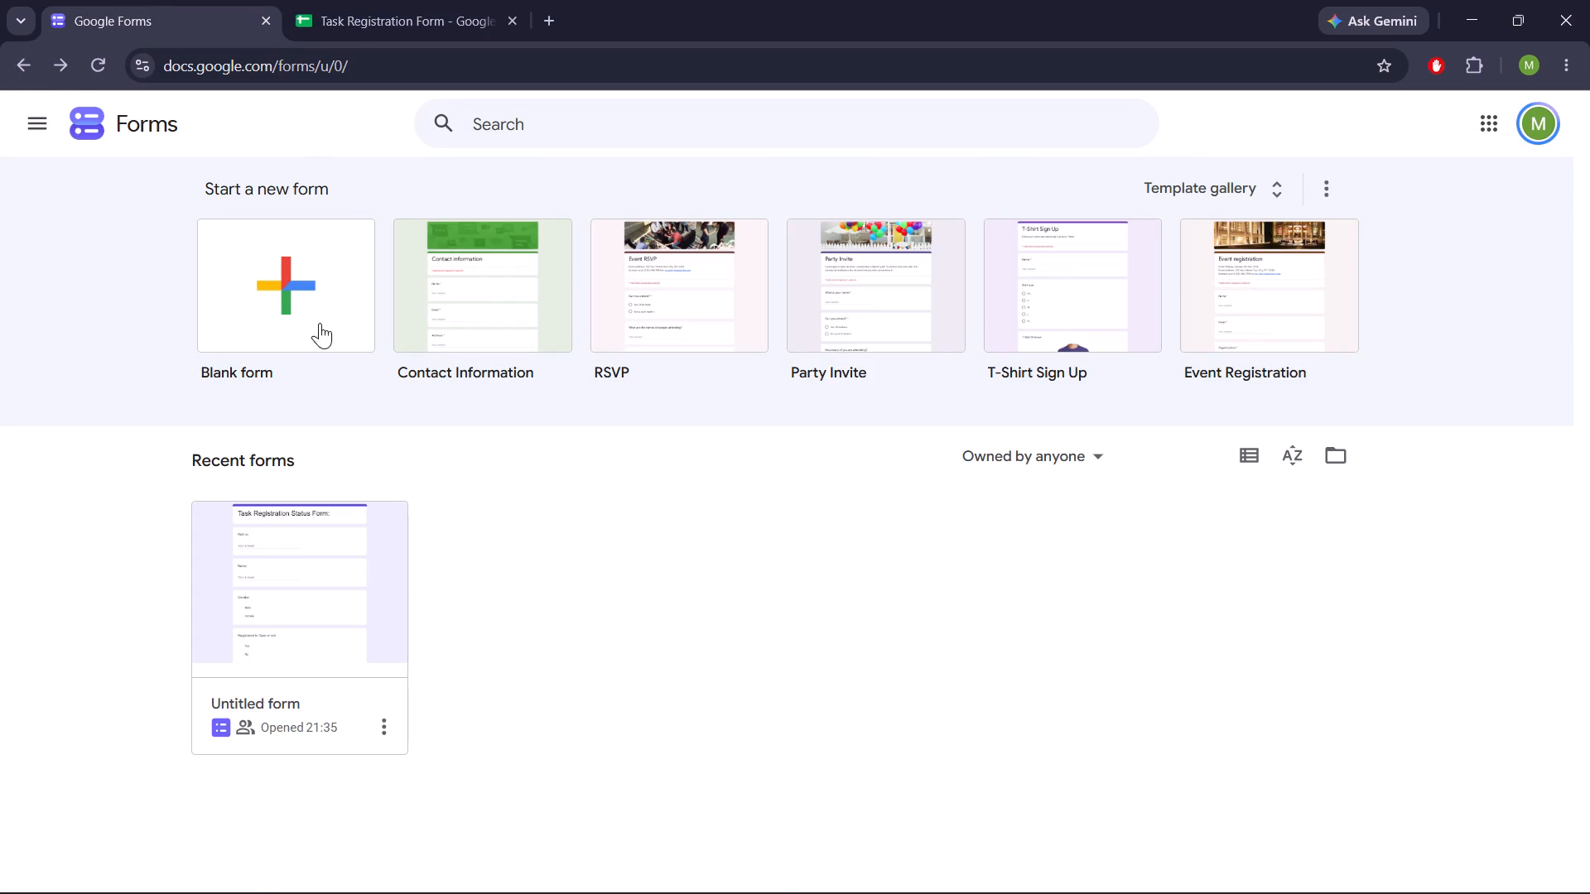
click(264, 590)
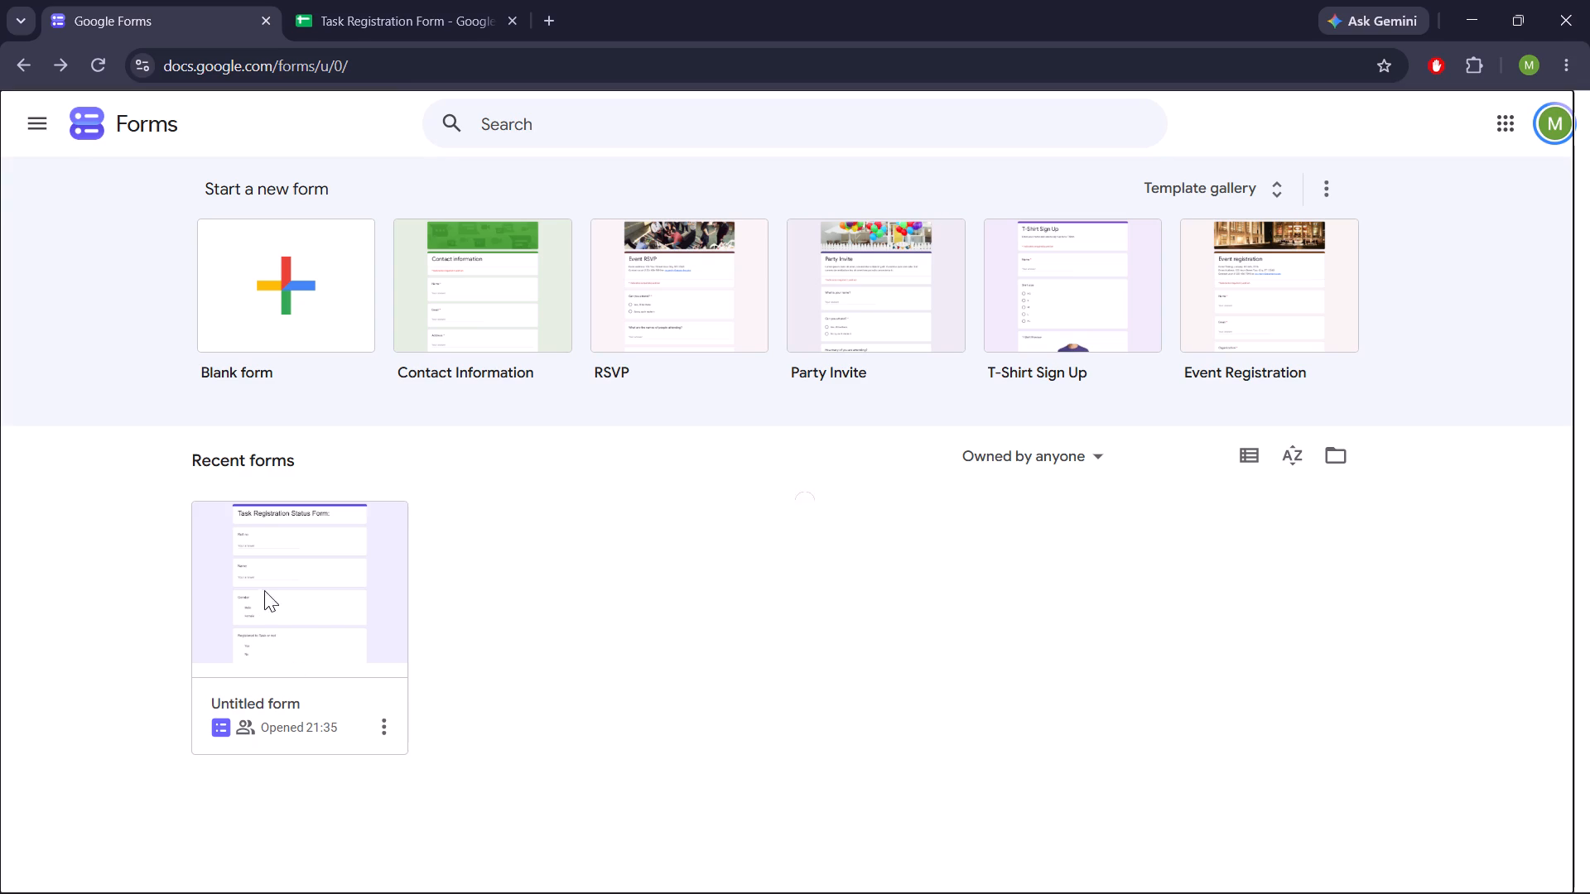
click(404, 31)
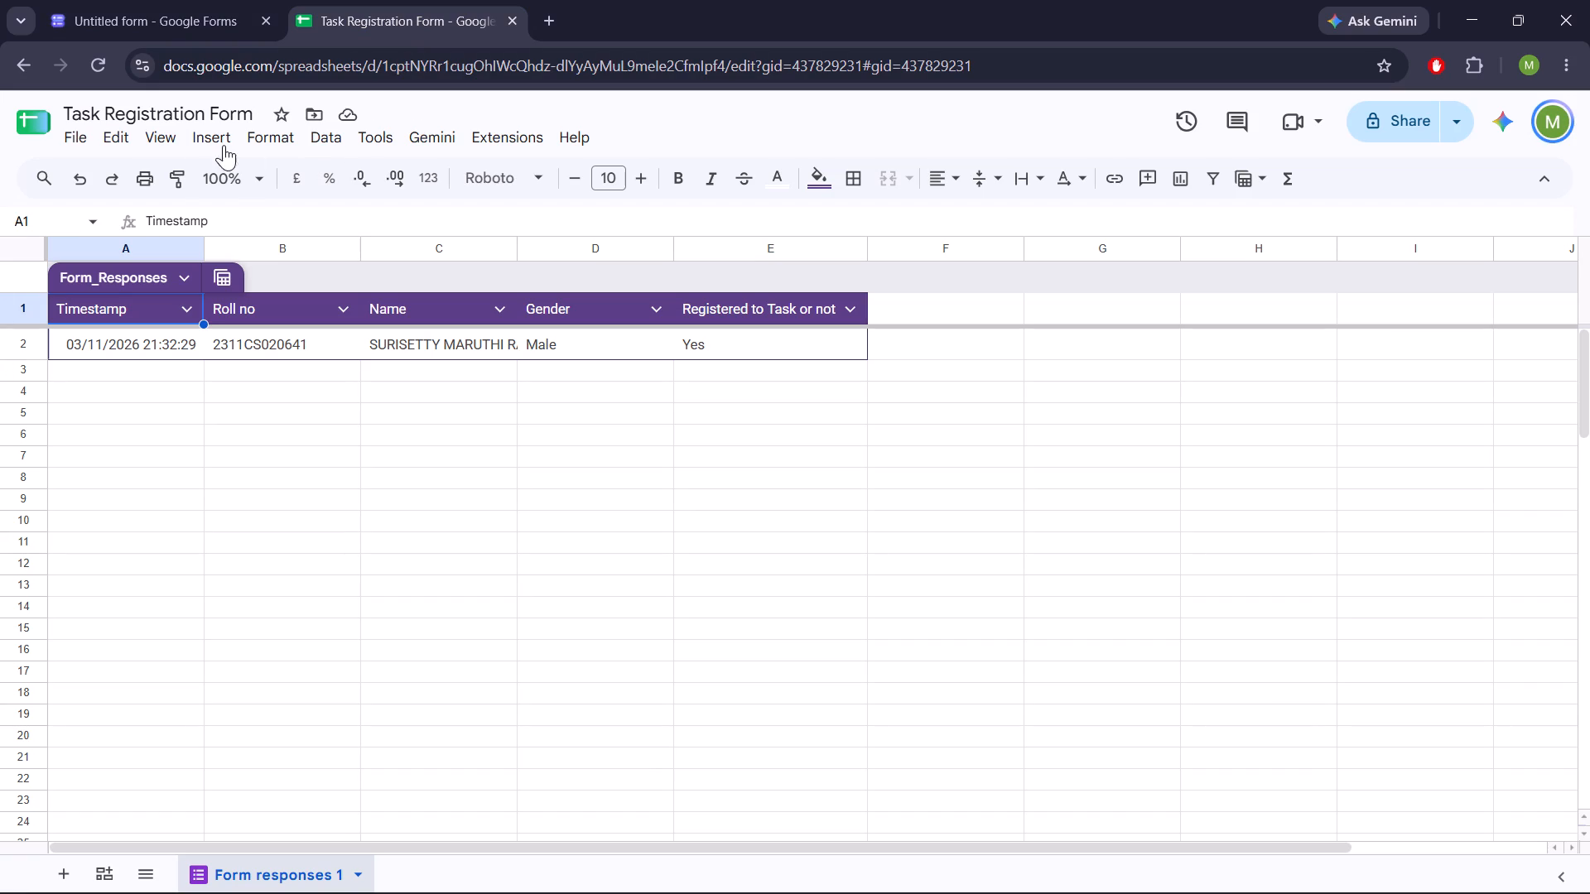
click(160, 12)
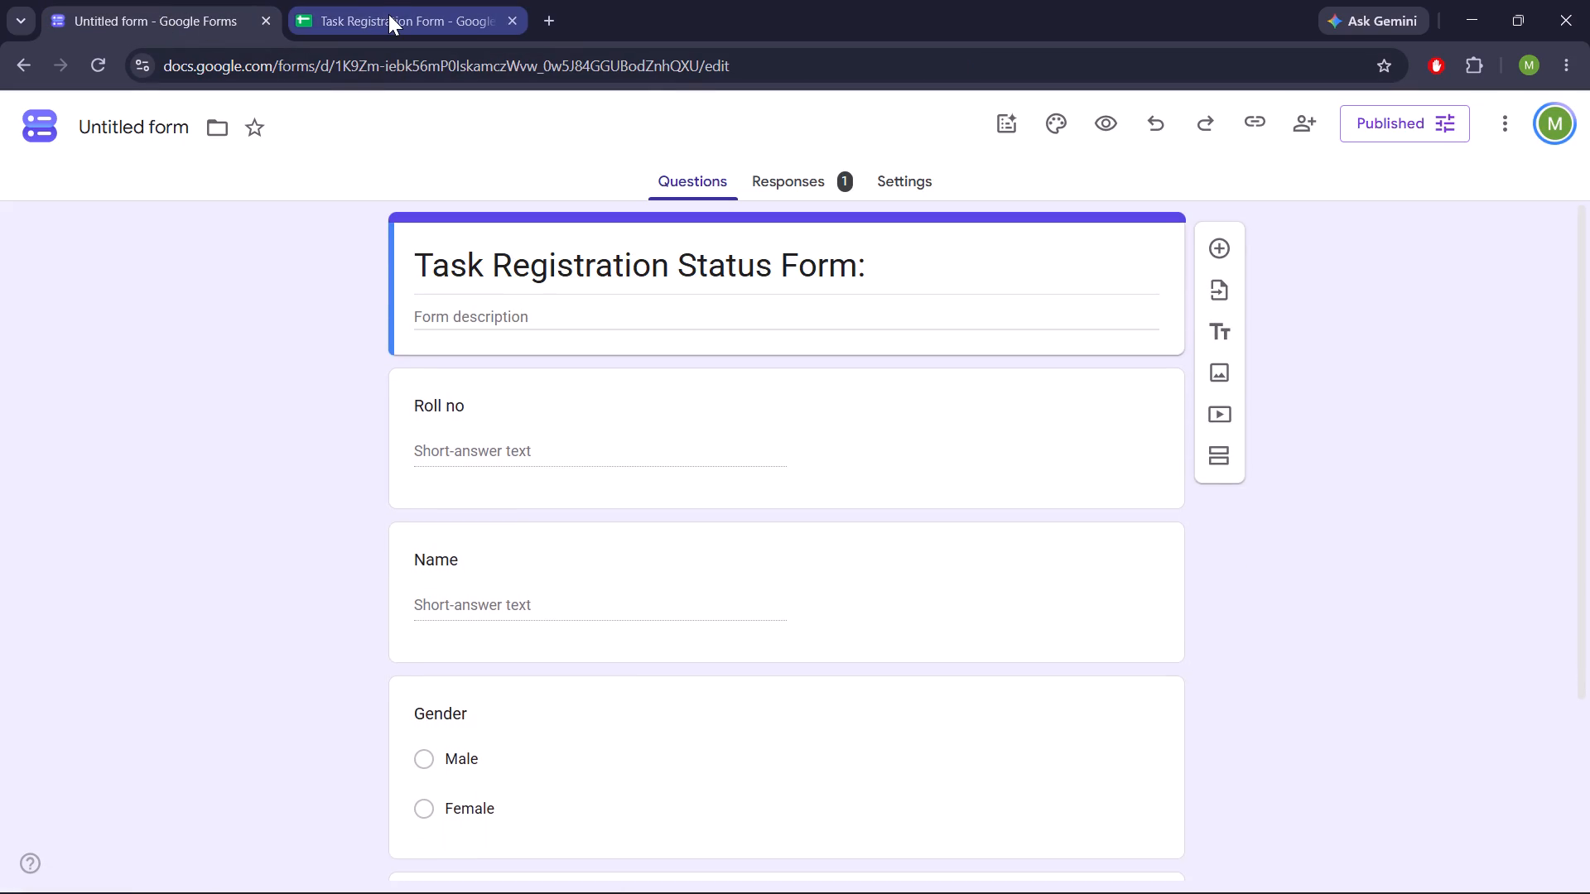